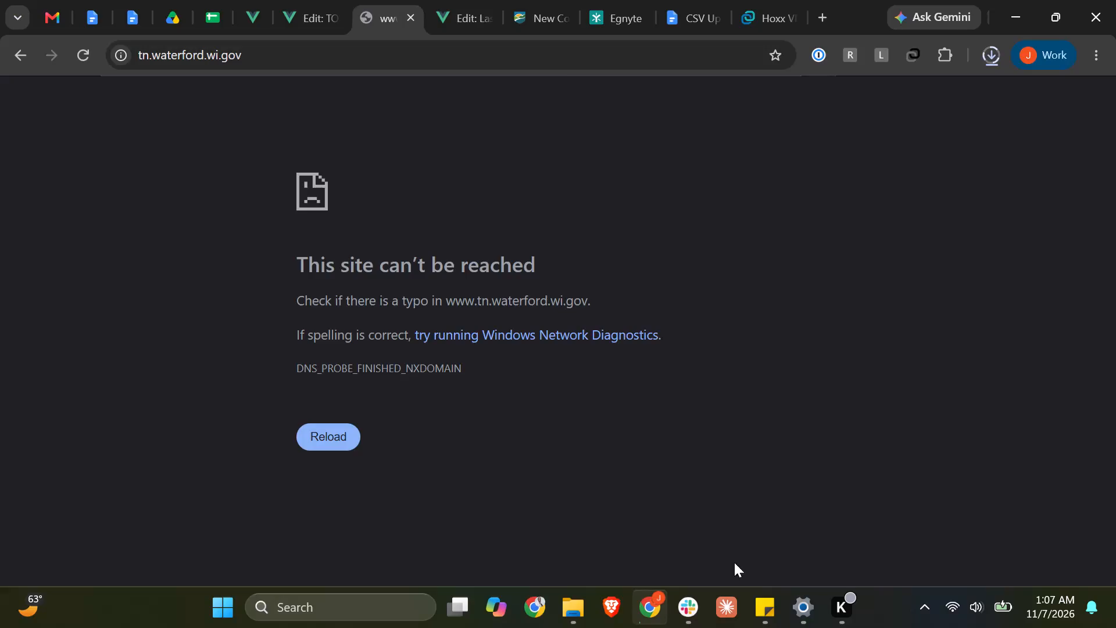
# Open the Town of Waterford record's /rfps URL, place its page beside the record, and close the older tn.waterford.wi.gov page.
pyautogui.click(231, 46)
pyautogui.hotkey('ctrl', 'c')
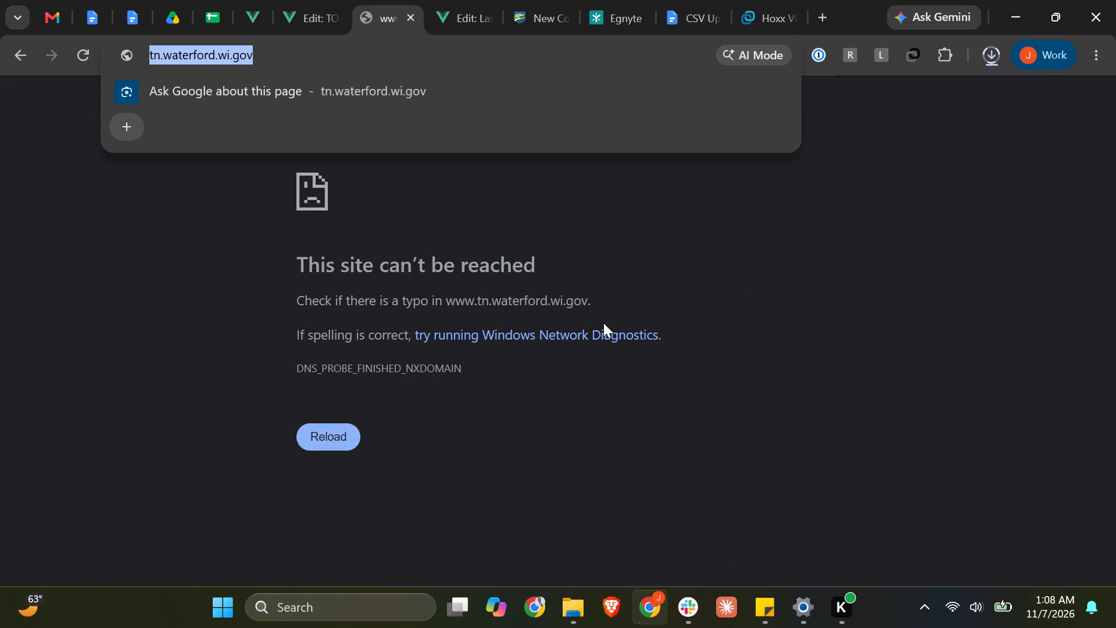
pyautogui.click(328, 0)
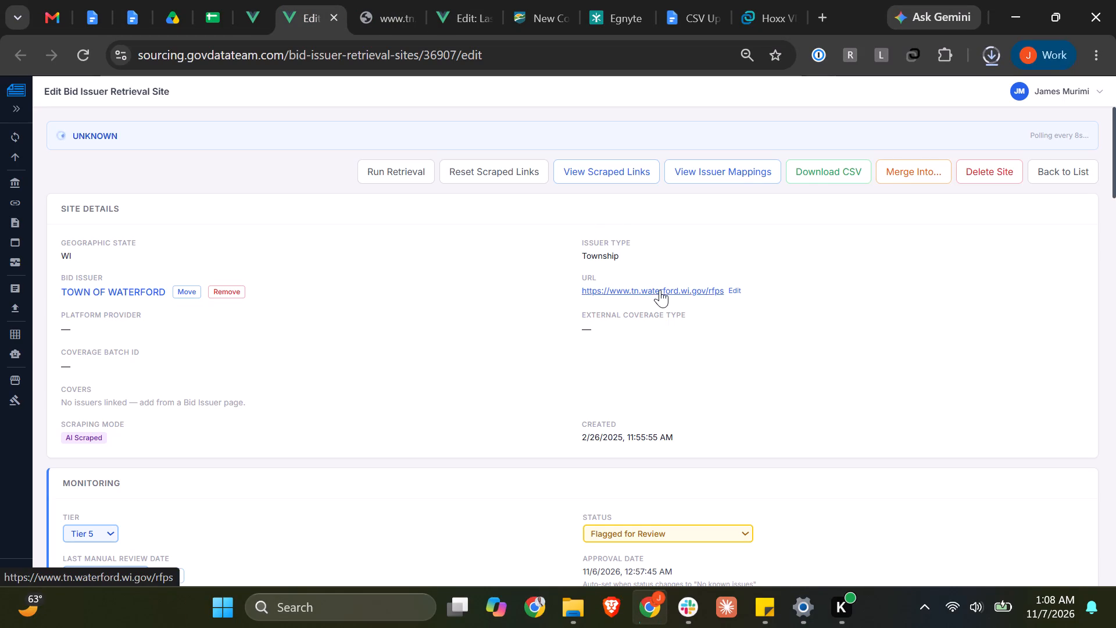
pyautogui.click(660, 290)
pyautogui.moveTo(781, 6); pyautogui.dragTo(412, 3)
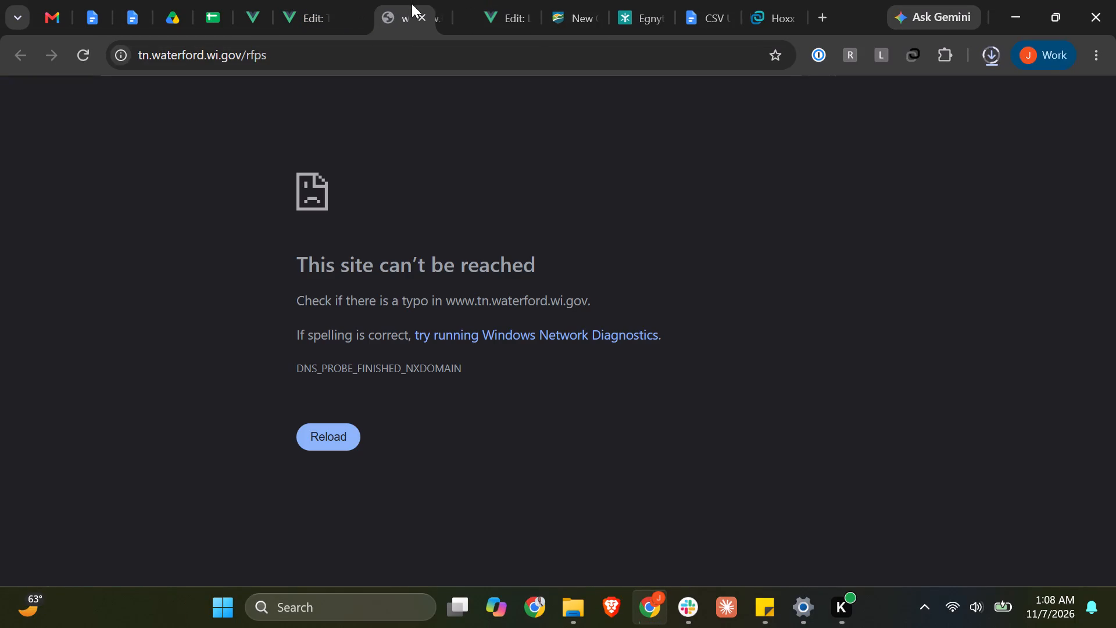
pyautogui.moveTo(412, 3); pyautogui.dragTo(409, 3)
pyautogui.click(442, 0)
pyautogui.click(462, 19)
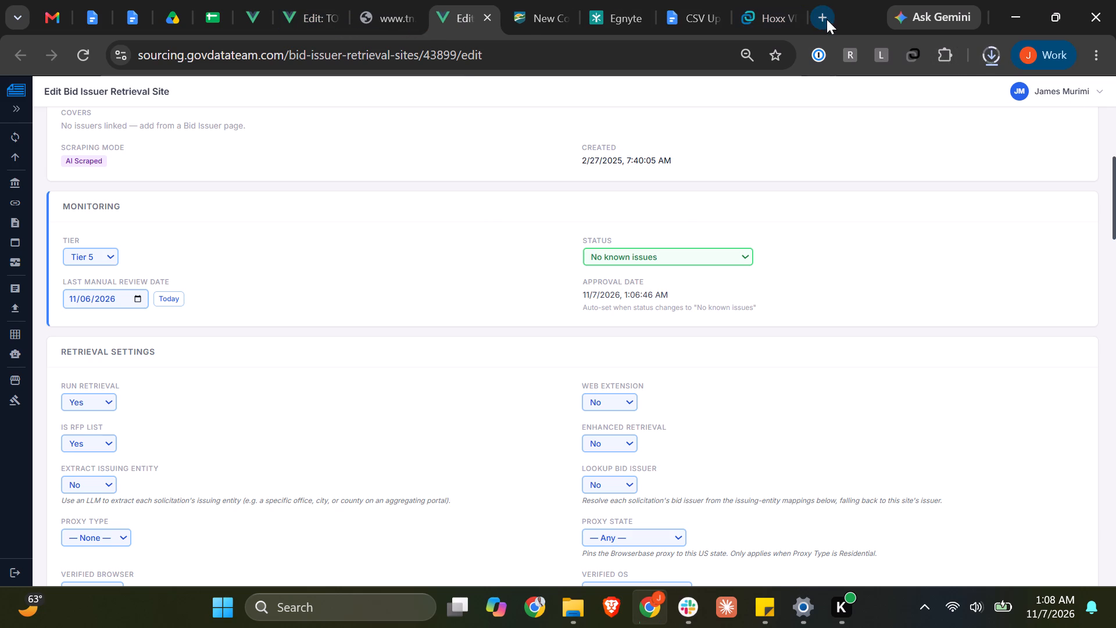
# Connect the Hoxx VPN to the free United Kingdom server.
pyautogui.click(791, 15)
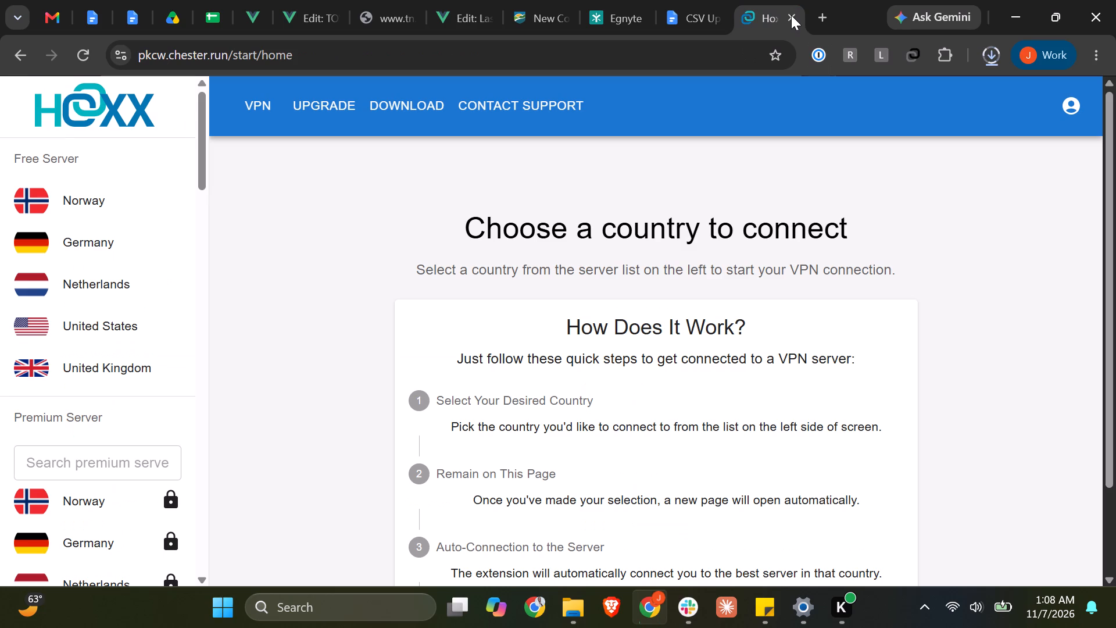
pyautogui.scroll(-1, 110, 325)
pyautogui.click(92, 280)
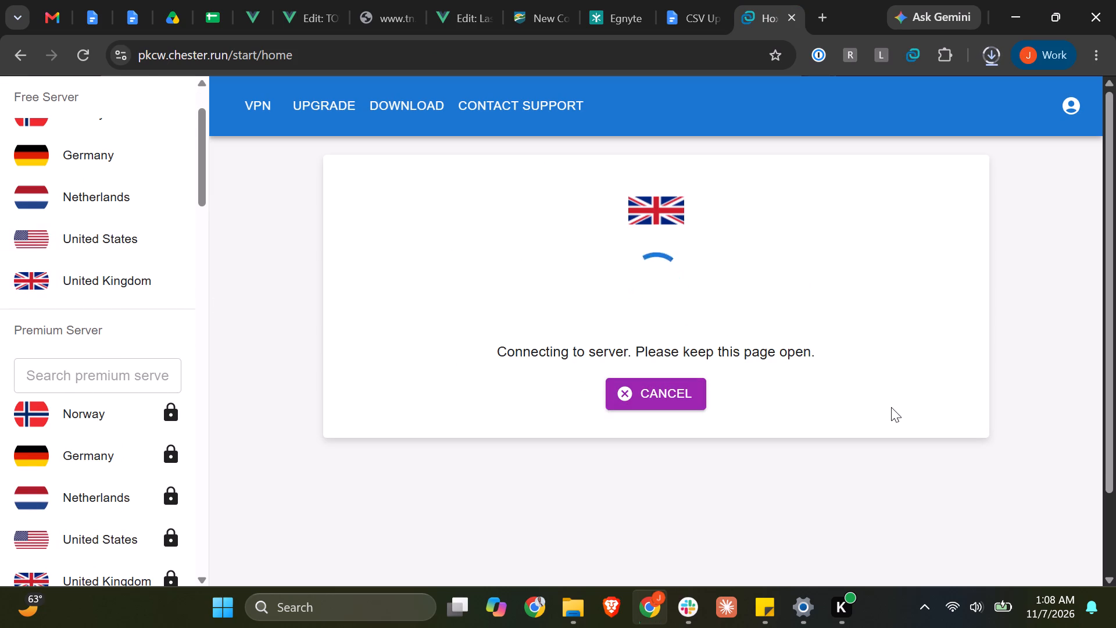
# Reload the tn.waterford.wi.gov/rfps page over the VPN connection.
pyautogui.click(381, 0)
pyautogui.click(94, 63)
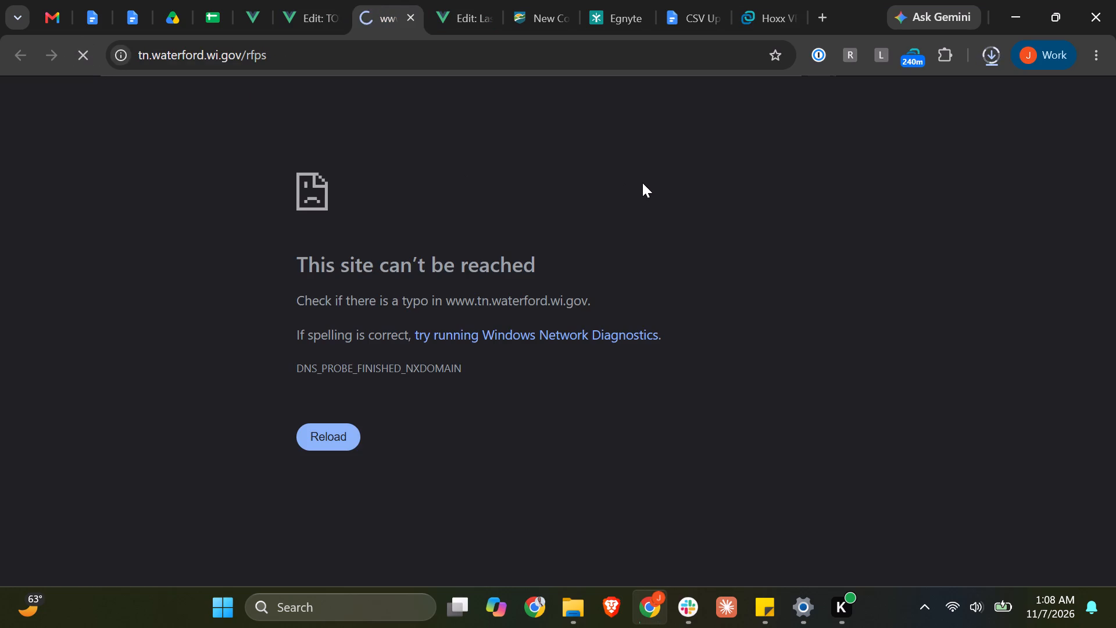
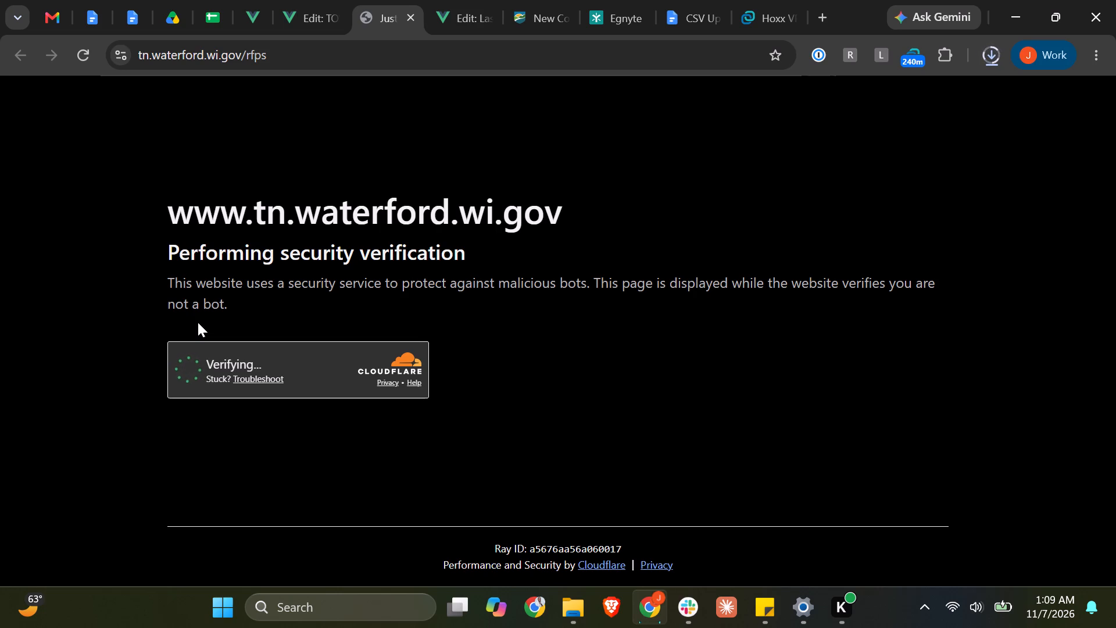
# Complete the security verification on the Waterford site and check its Bids and RFPs page for open bids.
pyautogui.click(185, 372)
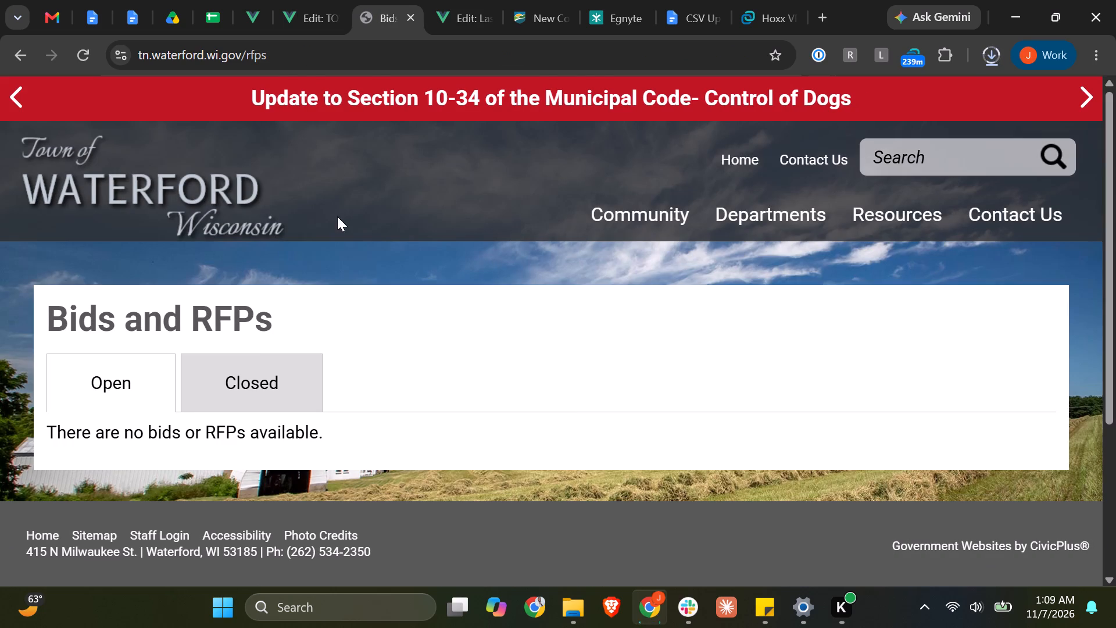
pyautogui.scroll(-3, 400, 220)
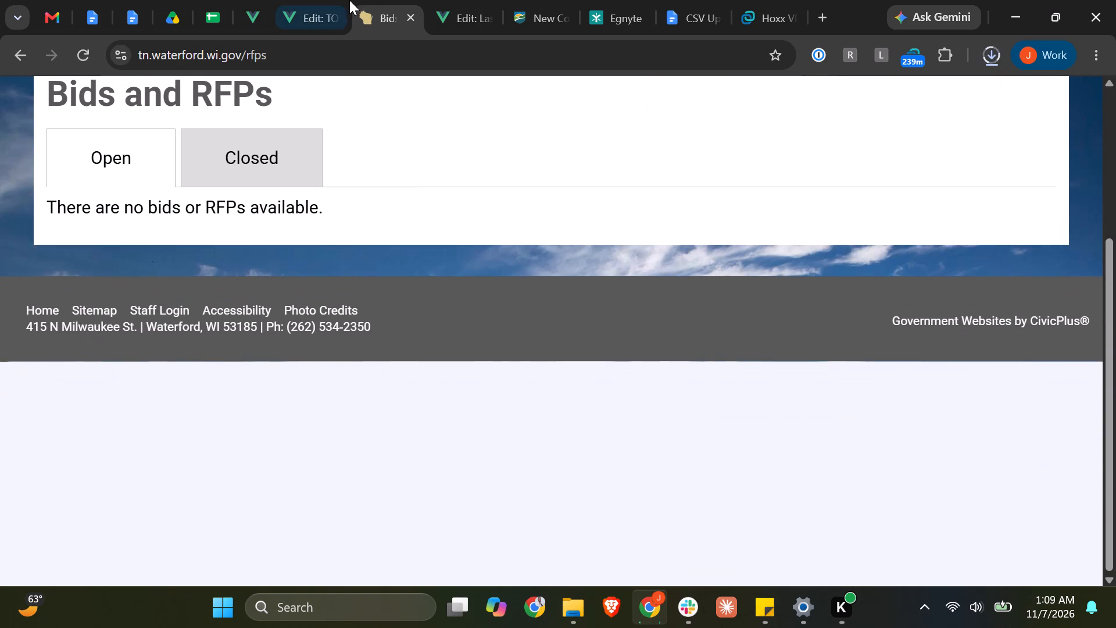
# On the Town of Waterford record, set the status to No known issues and the last manual review date to today, 11/06/2026.
pyautogui.click(311, 5)
pyautogui.scroll(-4, 635, 338)
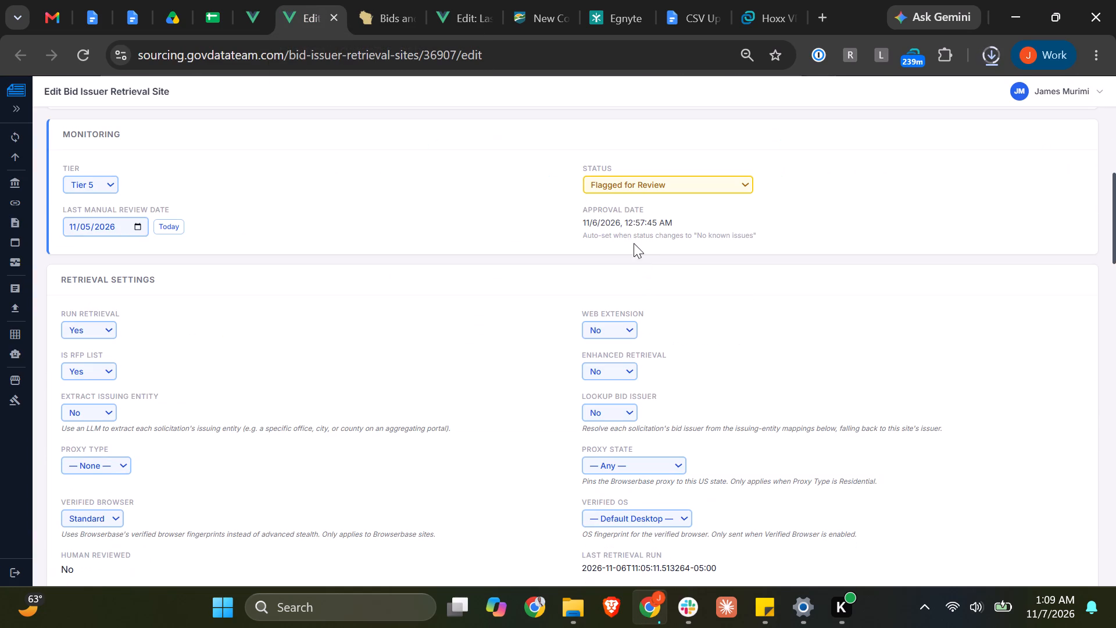
pyautogui.click(624, 180)
pyautogui.moveTo(618, 207); pyautogui.dragTo(611, 209)
pyautogui.click(184, 224)
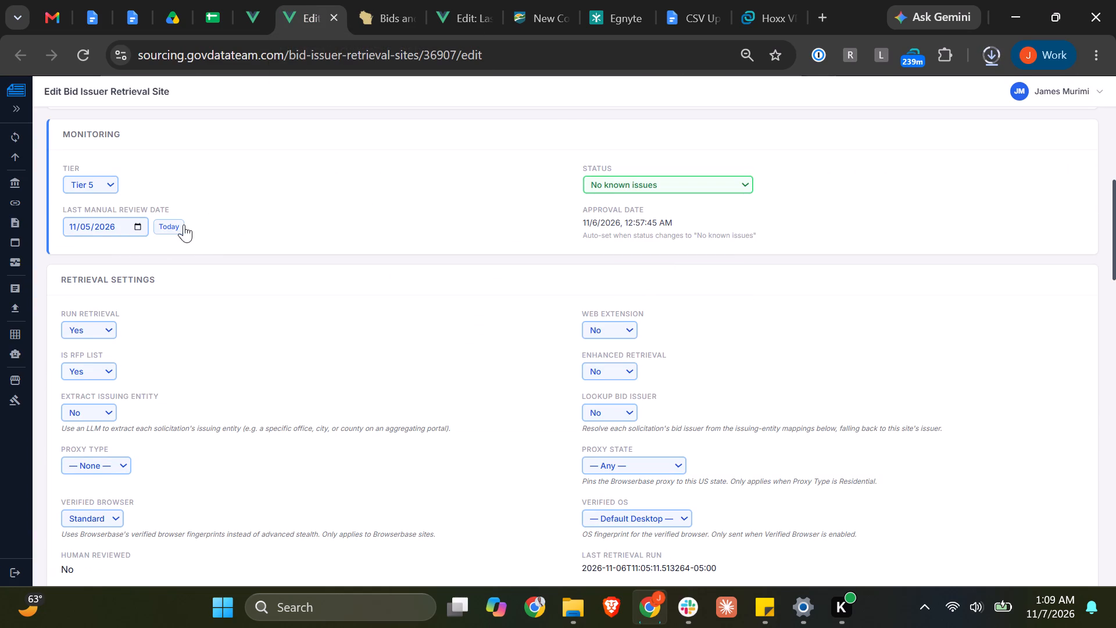
# Close the reviewed Town of Waterford and Las Virgenes records together with their bid pages and the Egnyte page.
pyautogui.click(335, 17)
pyautogui.click(335, 17)
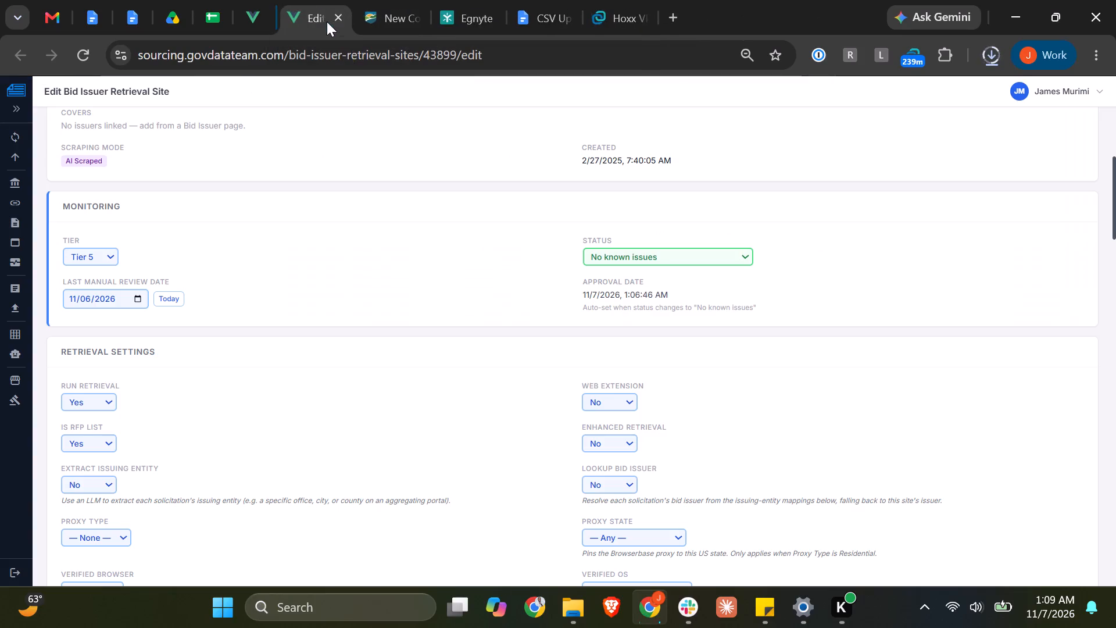
pyautogui.click(391, 0)
pyautogui.click(325, 3)
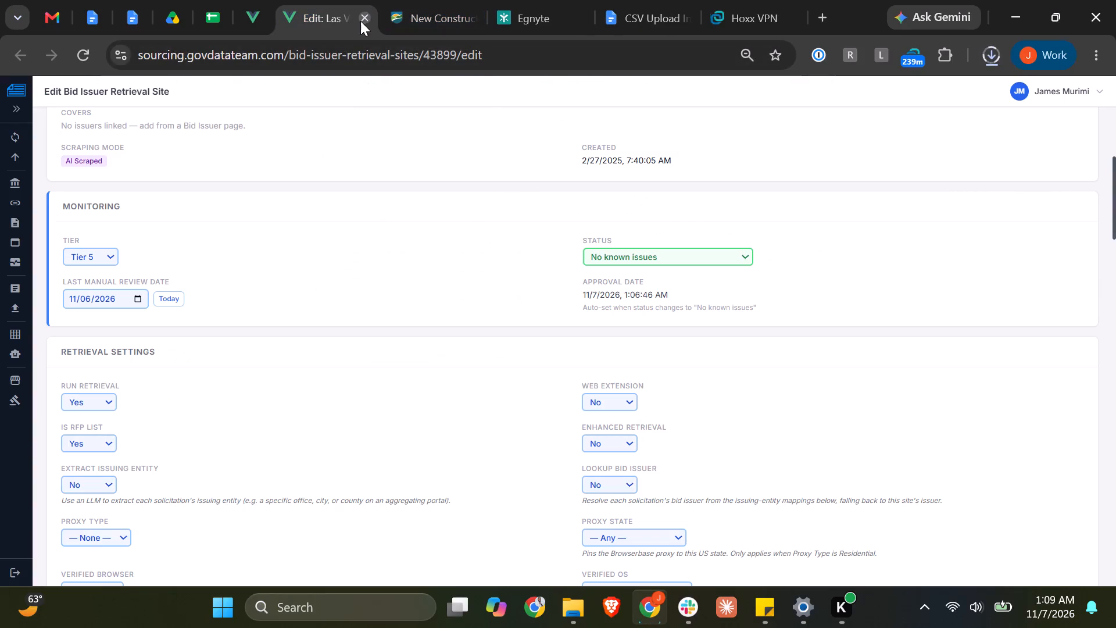
pyautogui.click(360, 21)
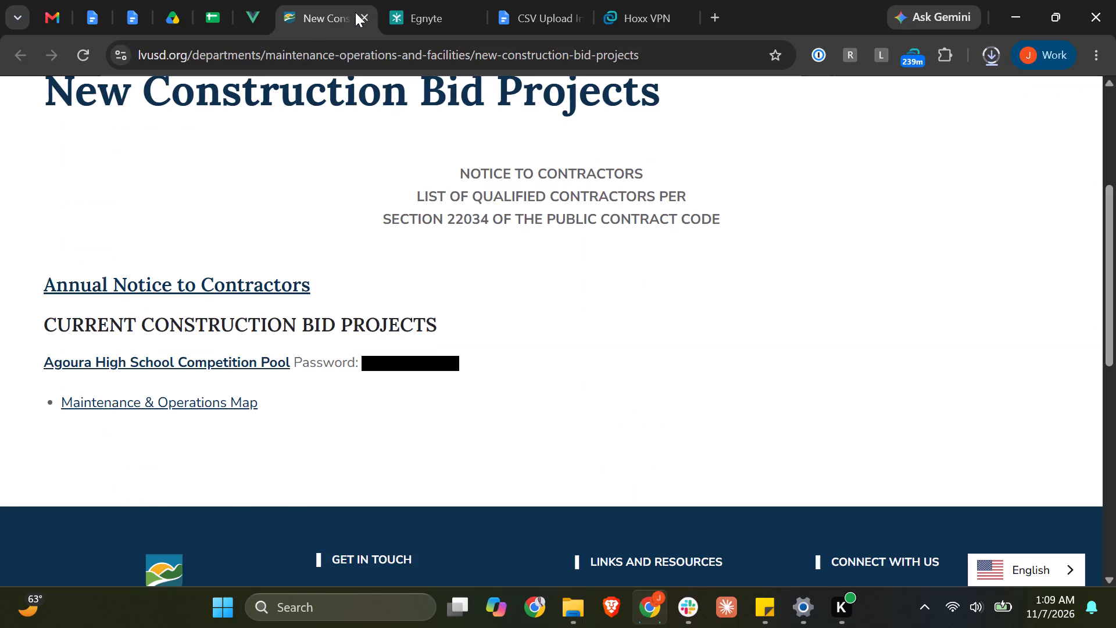
pyautogui.click(364, 19)
pyautogui.click(364, 19)
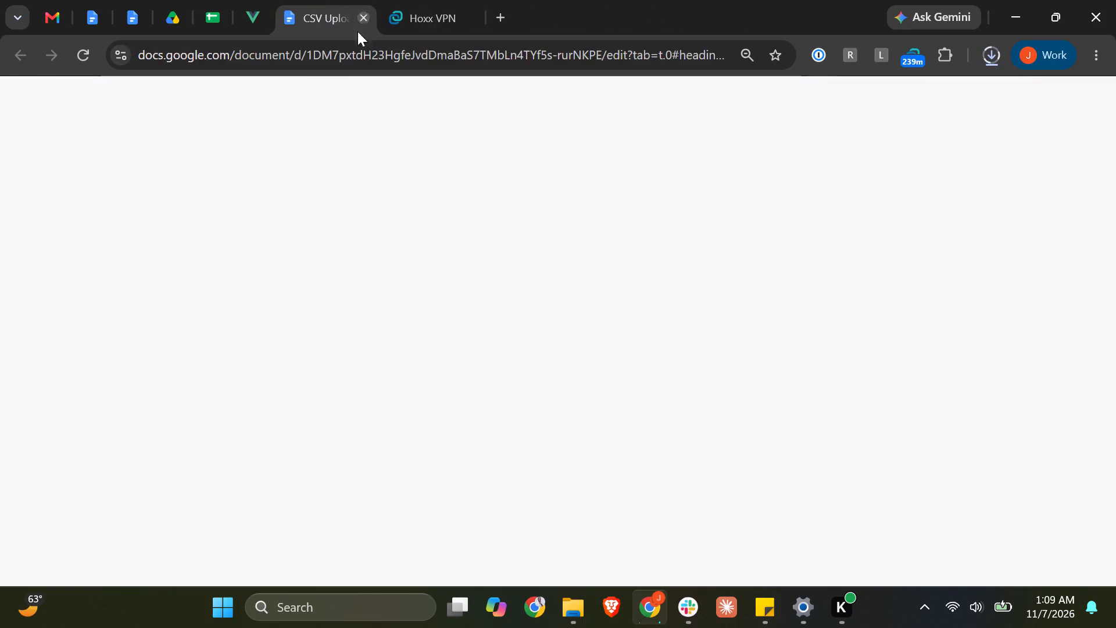
# Return to the flagged Bid Issuer Retrieval Sites list and refresh it.
pyautogui.click(257, 13)
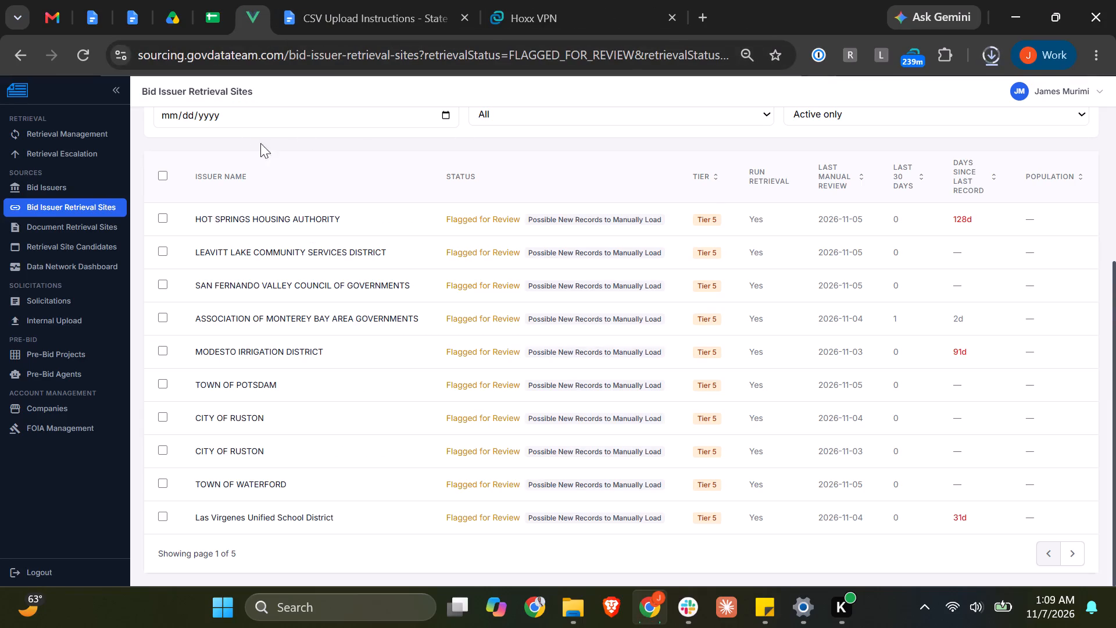
pyautogui.click(78, 49)
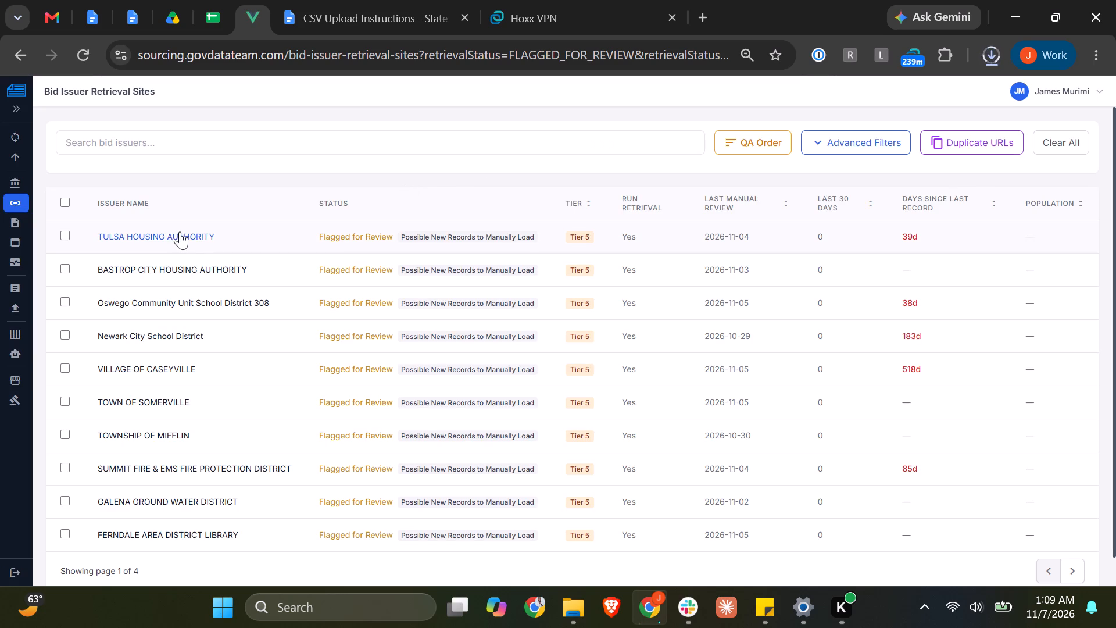
# Open the Tulsa Housing Authority, Bastrop City Housing Authority, Oswego District 308, Newark City School District and Village of Caseyville records in separate tabs.
pyautogui.rightClick(171, 231)
pyautogui.click(213, 251)
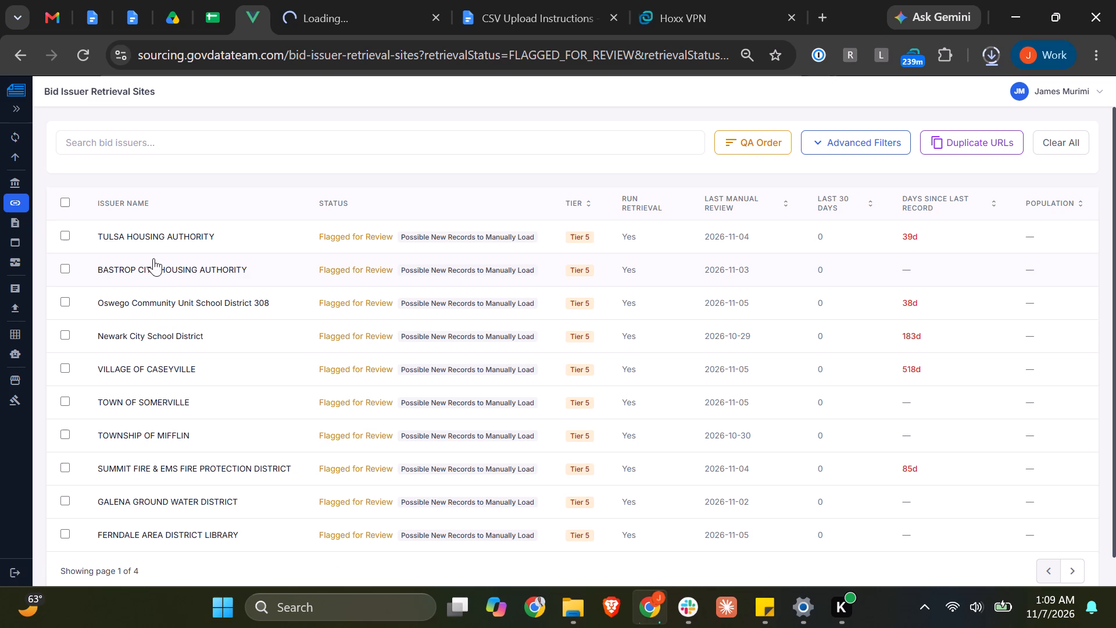
pyautogui.rightClick(146, 267)
pyautogui.click(183, 290)
pyautogui.rightClick(160, 302)
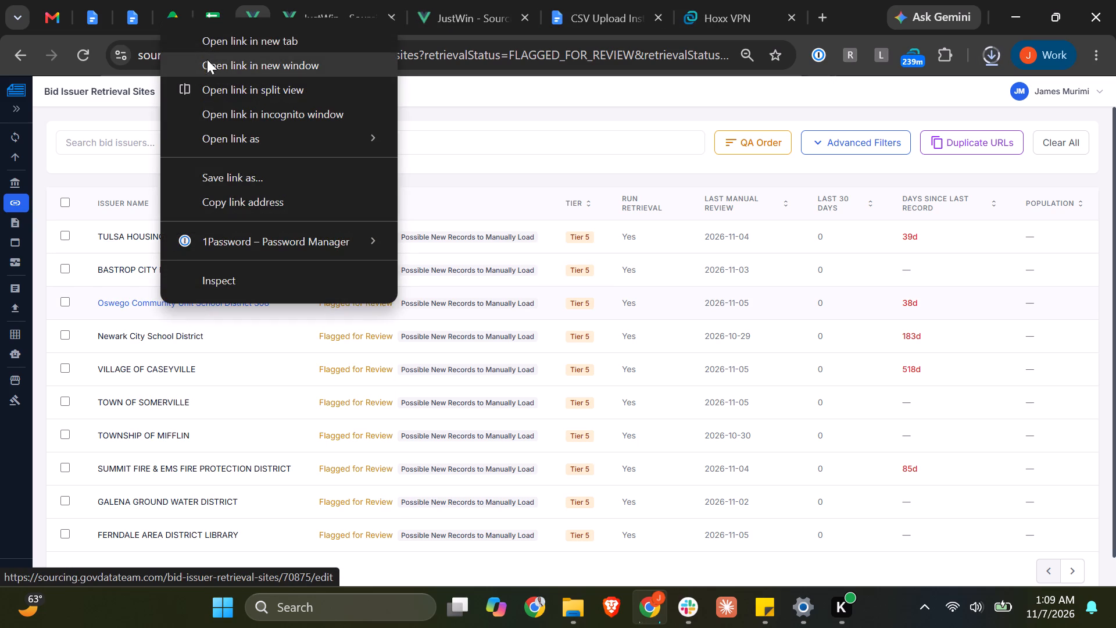
pyautogui.click(219, 47)
pyautogui.rightClick(151, 336)
pyautogui.click(210, 76)
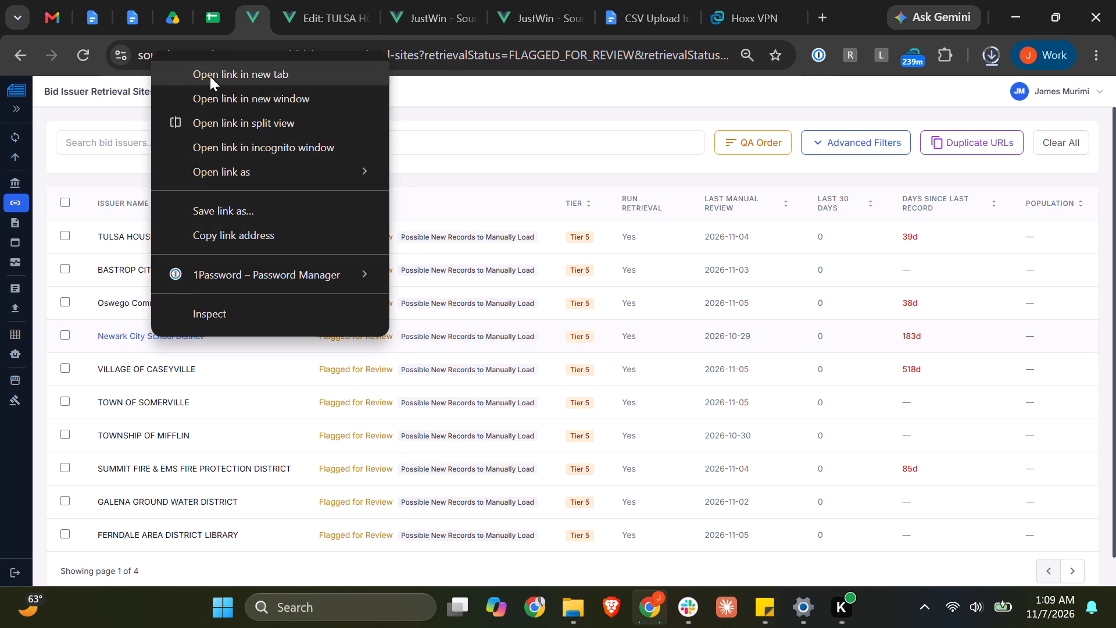
pyautogui.rightClick(166, 369)
pyautogui.click(221, 111)
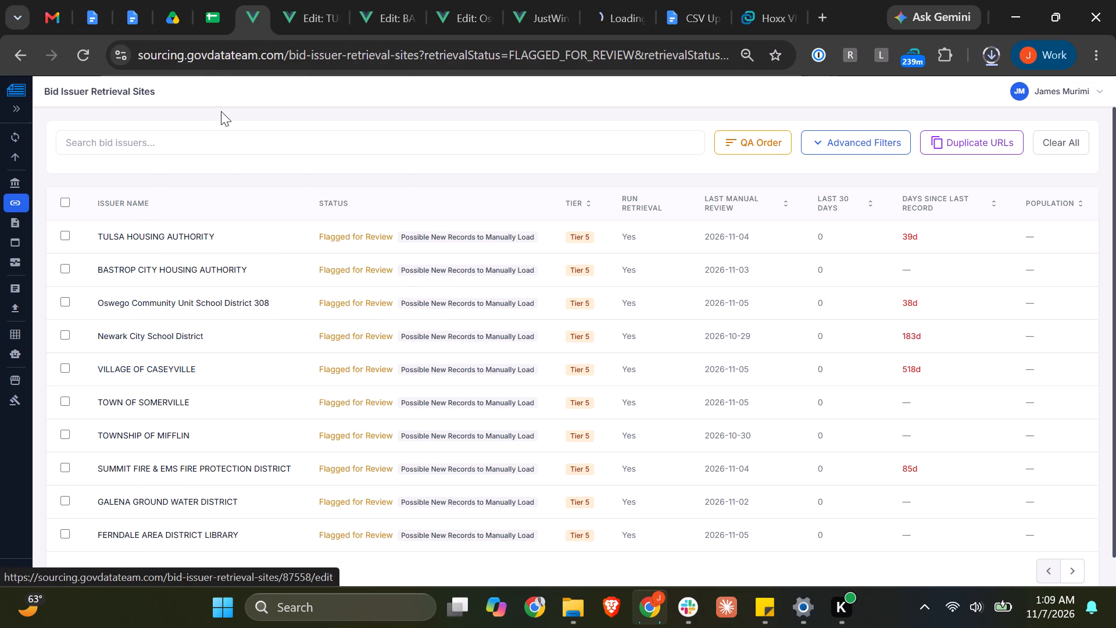
# Open the source URLs of the Tulsa, Bastrop and Oswego records and place each page beside its record.
pyautogui.click(308, 0)
pyautogui.click(656, 254)
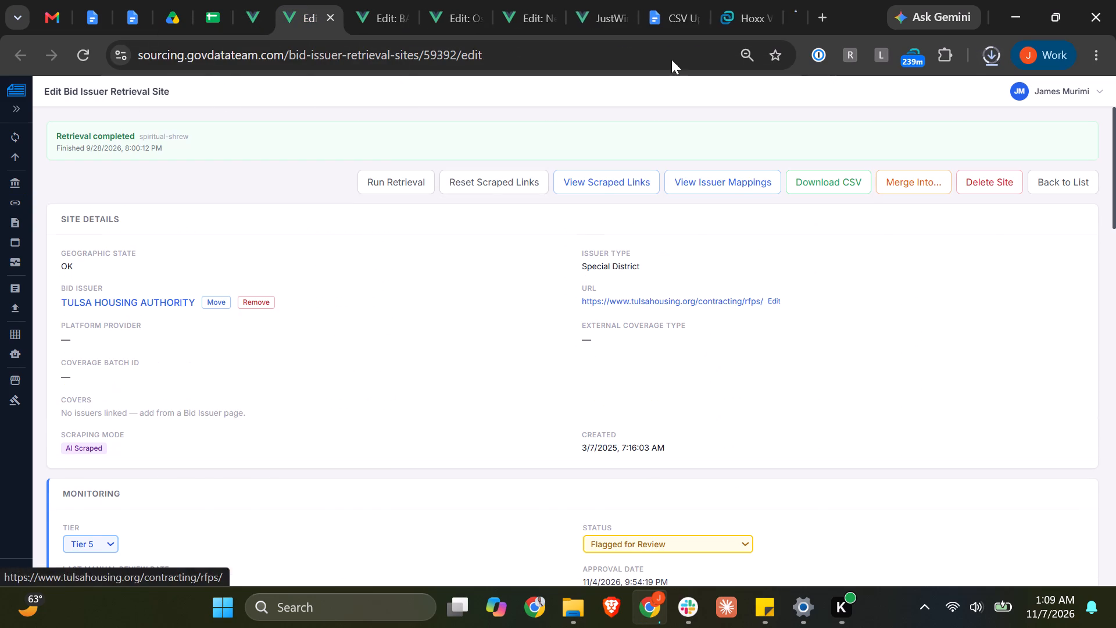
pyautogui.moveTo(762, 6); pyautogui.dragTo(367, 1)
pyautogui.click(446, 2)
pyautogui.click(704, 286)
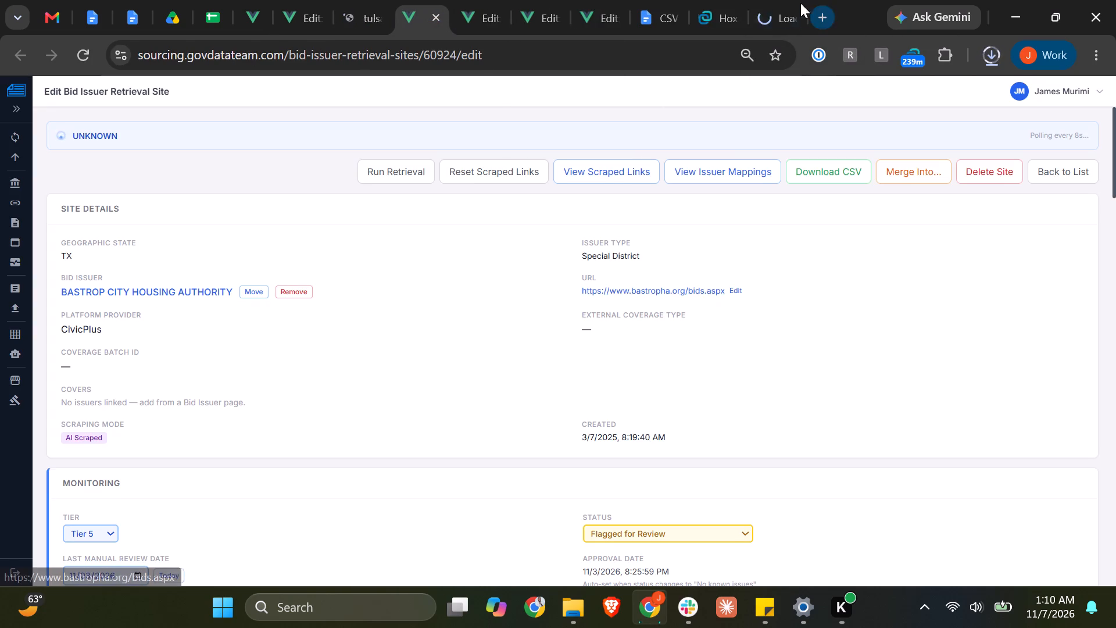
pyautogui.moveTo(787, 5); pyautogui.dragTo(506, 8)
pyautogui.click(560, 5)
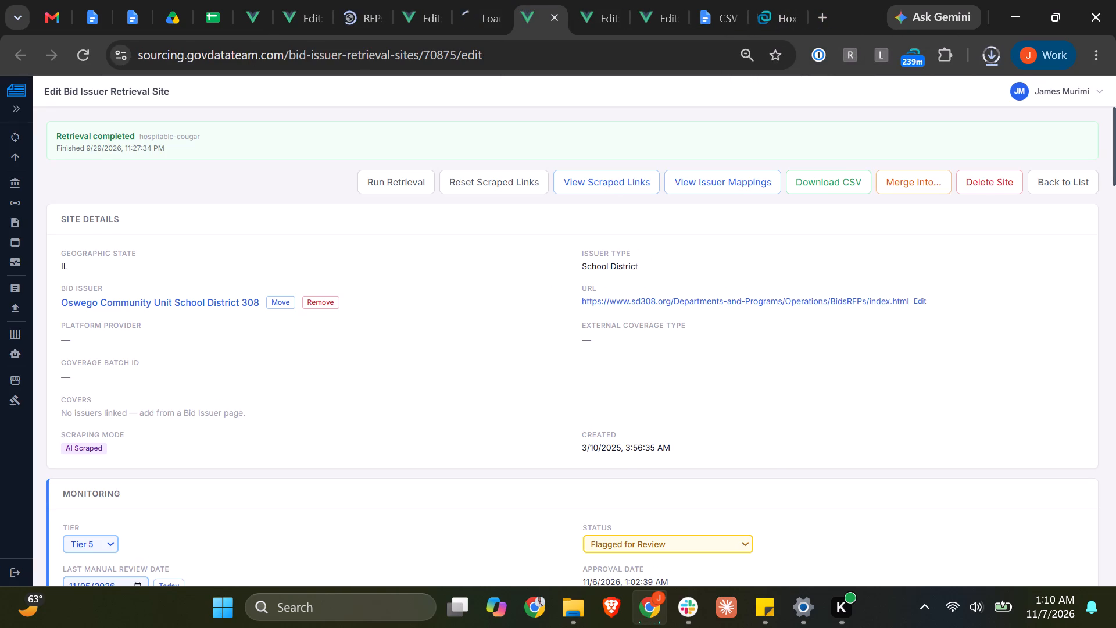
pyautogui.click(634, 301)
pyautogui.moveTo(774, 5); pyautogui.dragTo(585, 0)
# Open the source URLs of the Newark City School District and Village of Caseyville records, placing each page beside its record.
pyautogui.click(634, 0)
pyautogui.click(677, 290)
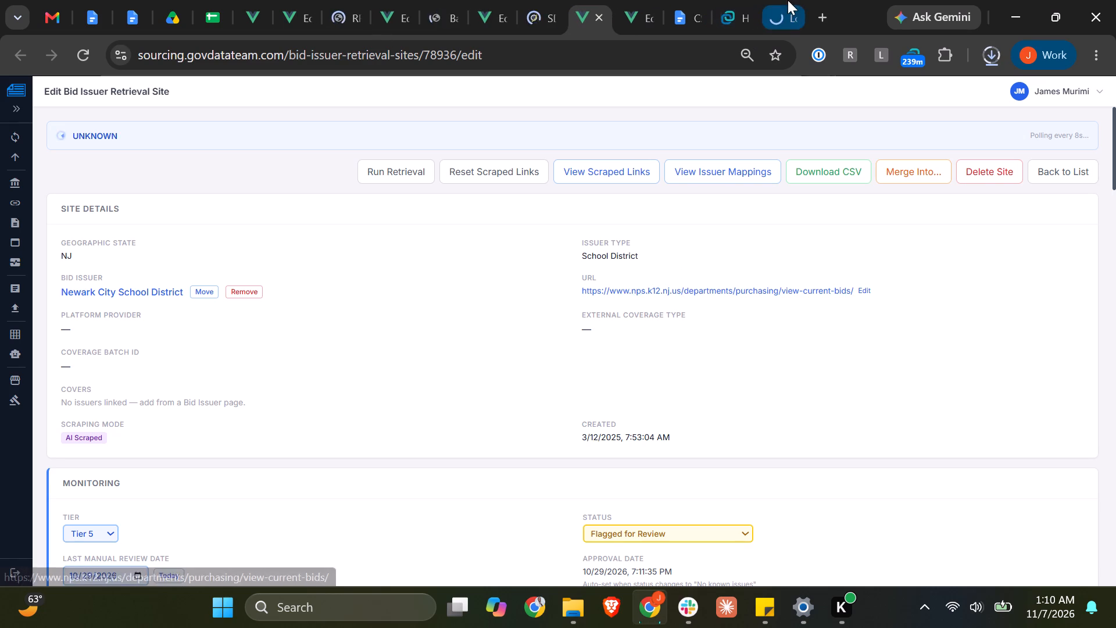
pyautogui.moveTo(788, 0); pyautogui.dragTo(643, 5)
pyautogui.click(691, 0)
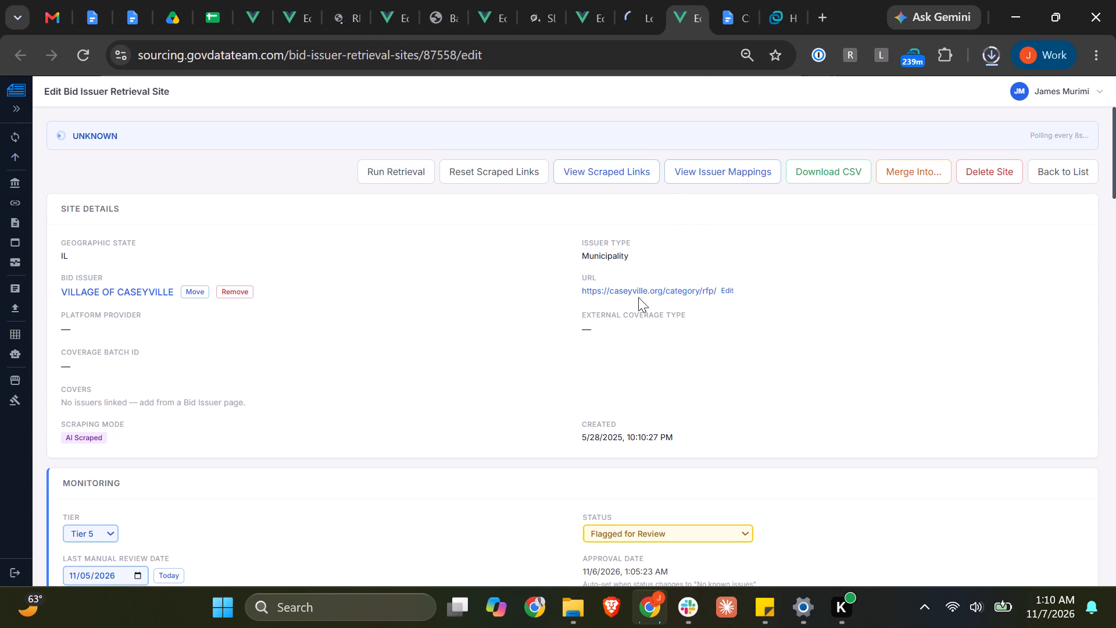
pyautogui.click(636, 290)
pyautogui.moveTo(784, 0); pyautogui.dragTo(697, 0)
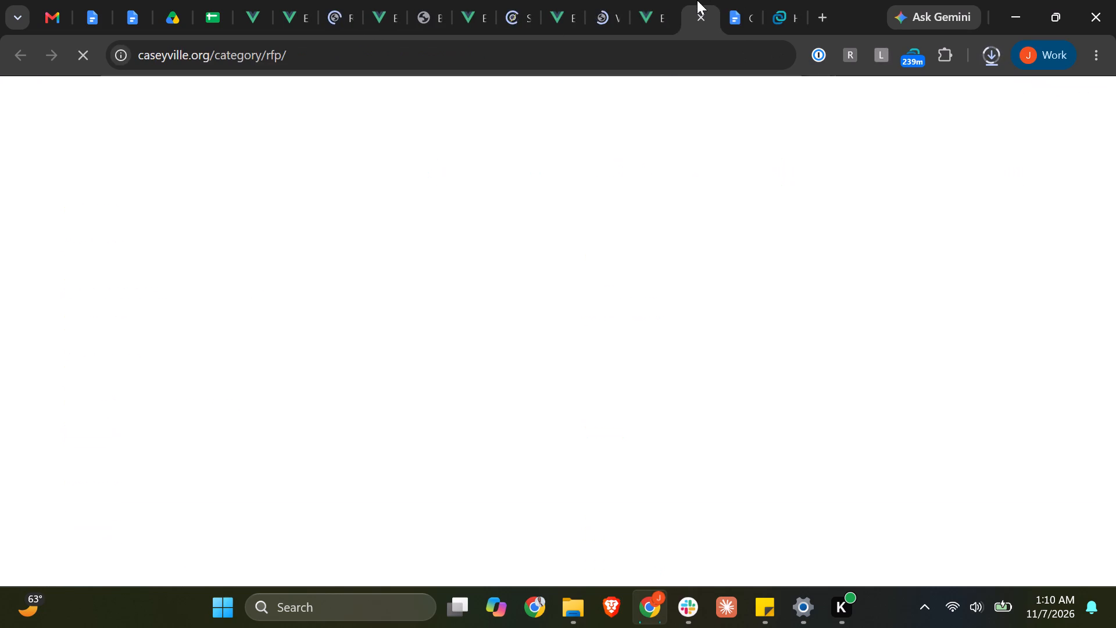
pyautogui.moveTo(697, 0); pyautogui.dragTo(696, 0)
# Disconnect the Hoxx VPN.
pyautogui.click(903, 60)
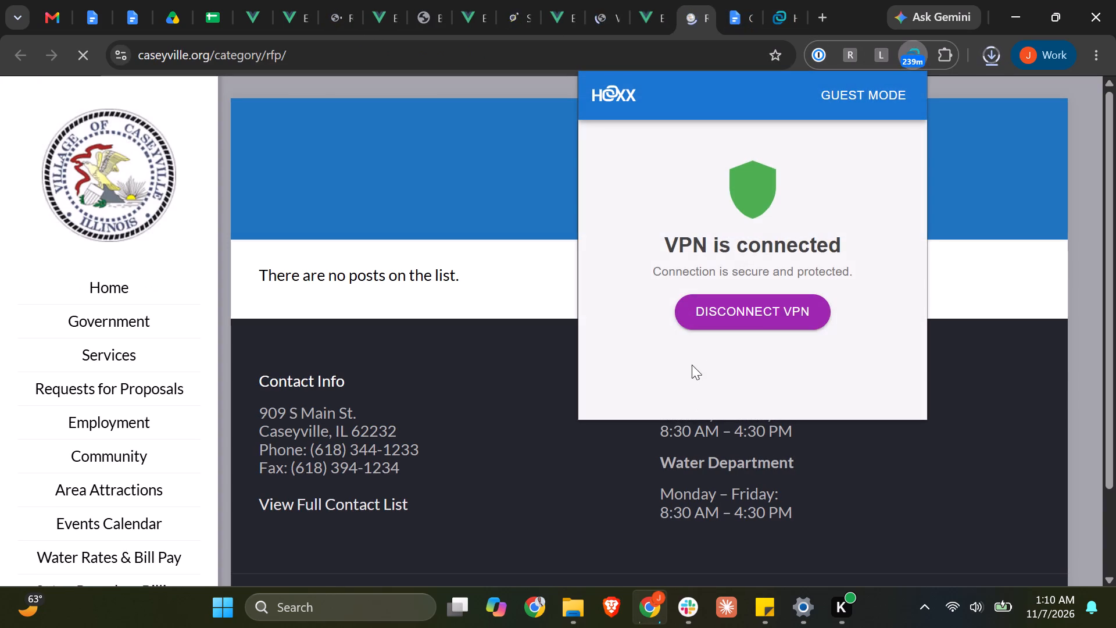
pyautogui.click(760, 313)
# Examine the RFPs listed on the Tulsa Housing Authority's contracting page.
pyautogui.click(283, 0)
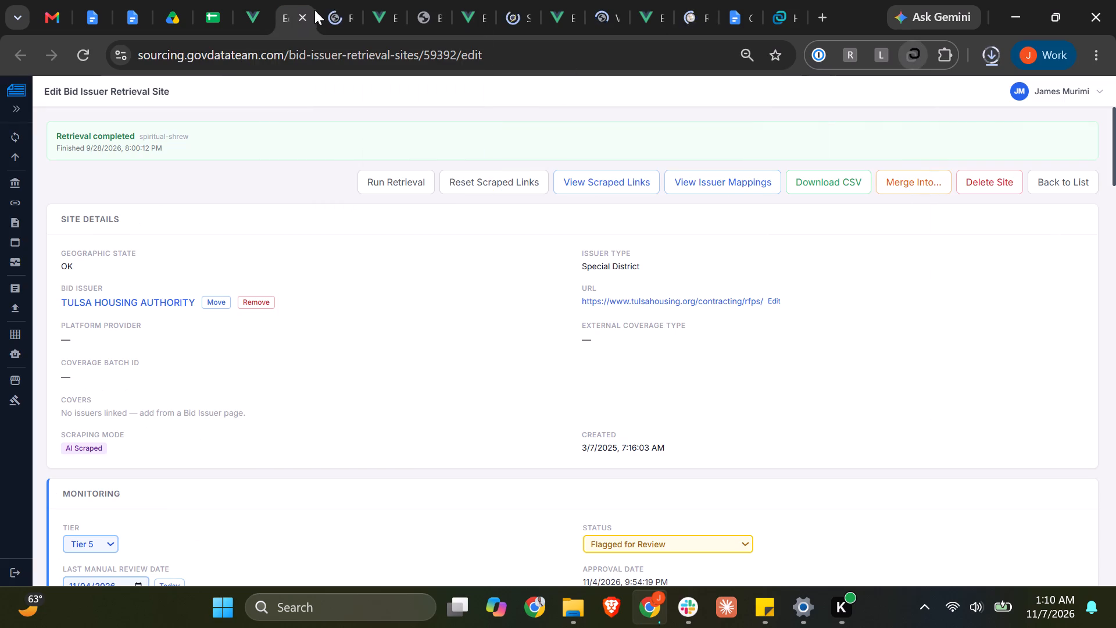
pyautogui.click(337, 0)
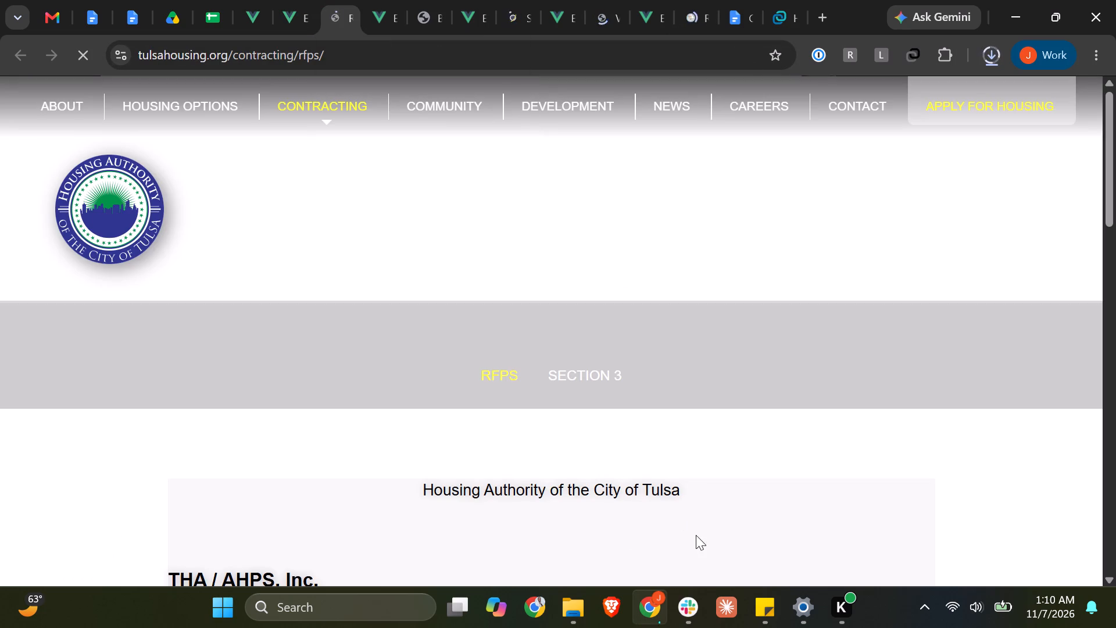
pyautogui.scroll(-2, 308, 428)
pyautogui.scroll(-2, 371, 320)
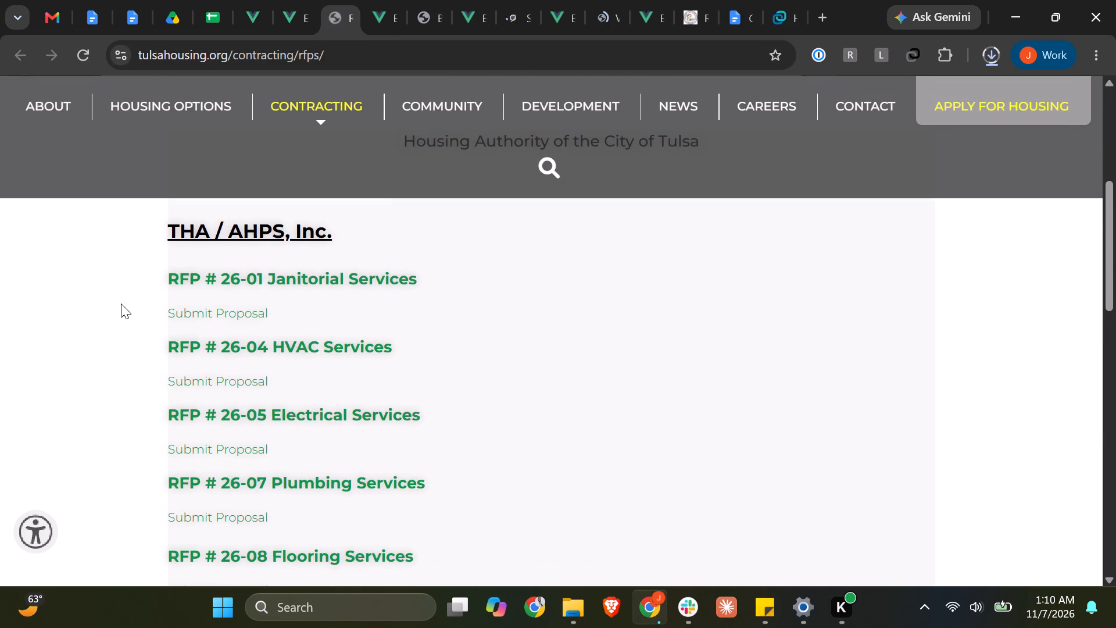
pyautogui.scroll(-7, 121, 304)
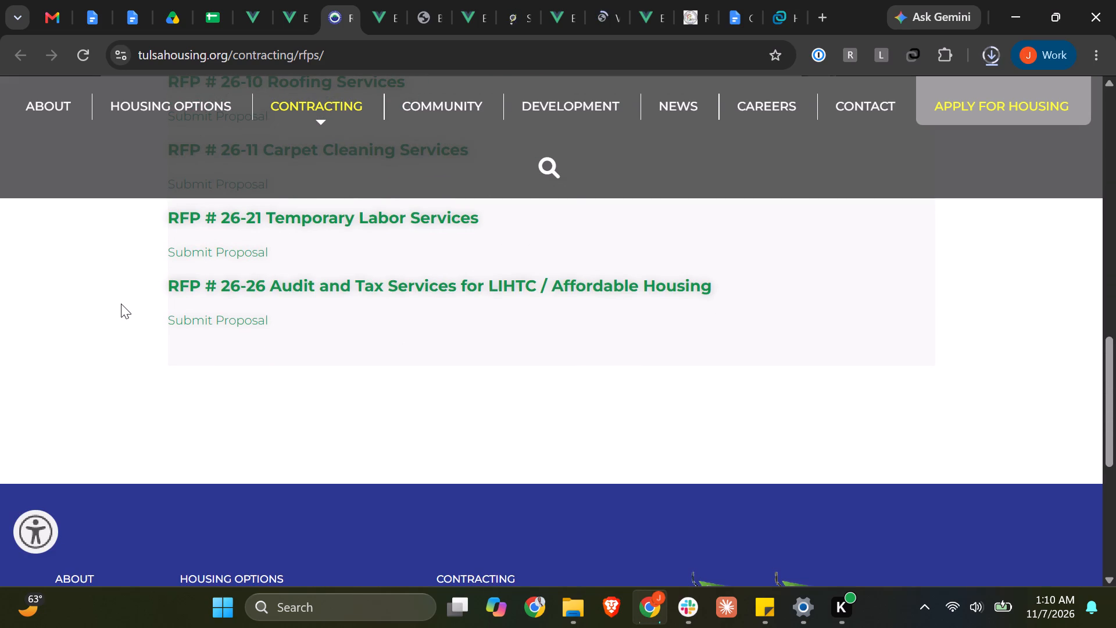
pyautogui.scroll(9, 121, 304)
pyautogui.scroll(-1, 125, 302)
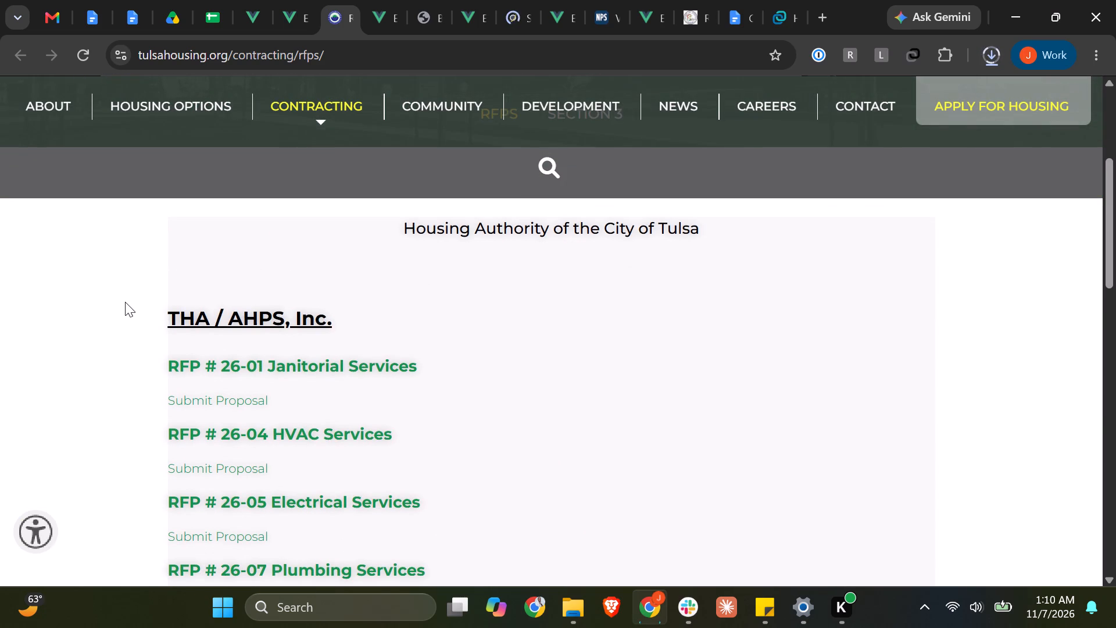
# Open RFP # 26-01 Janitorial Services and place its page beside the Tulsa RFP list.
pyautogui.click(273, 366)
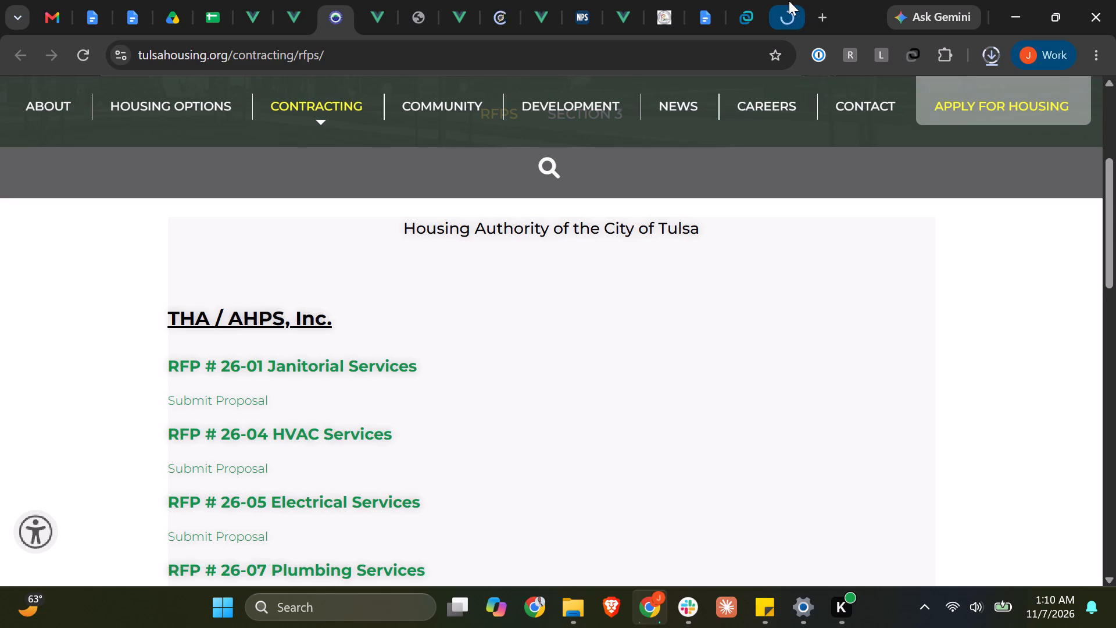
pyautogui.moveTo(789, 1); pyautogui.dragTo(378, 3)
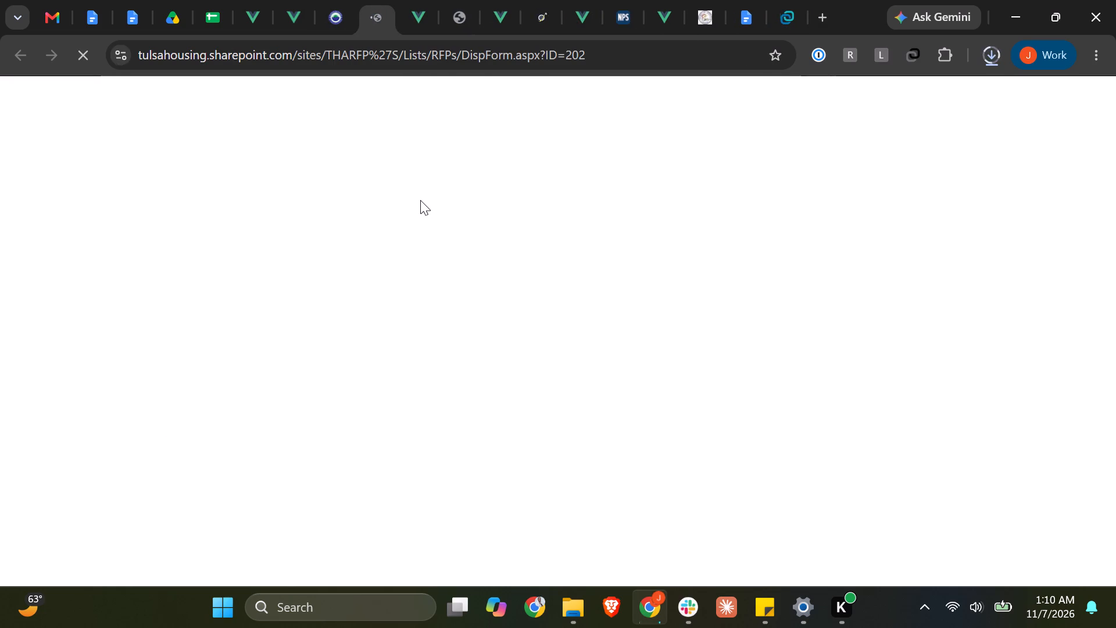
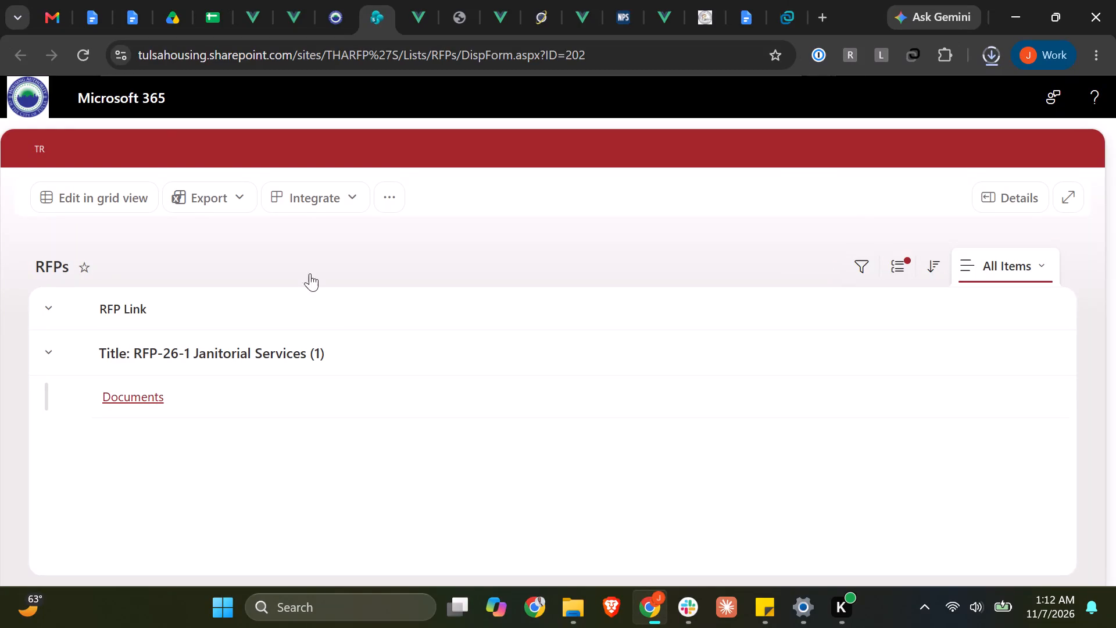
# Open the Documents folder of RFP-26-1 Janitorial Services, view RFP # 26-1_Janitorial Services.pdf, and close that page.
pyautogui.click(137, 398)
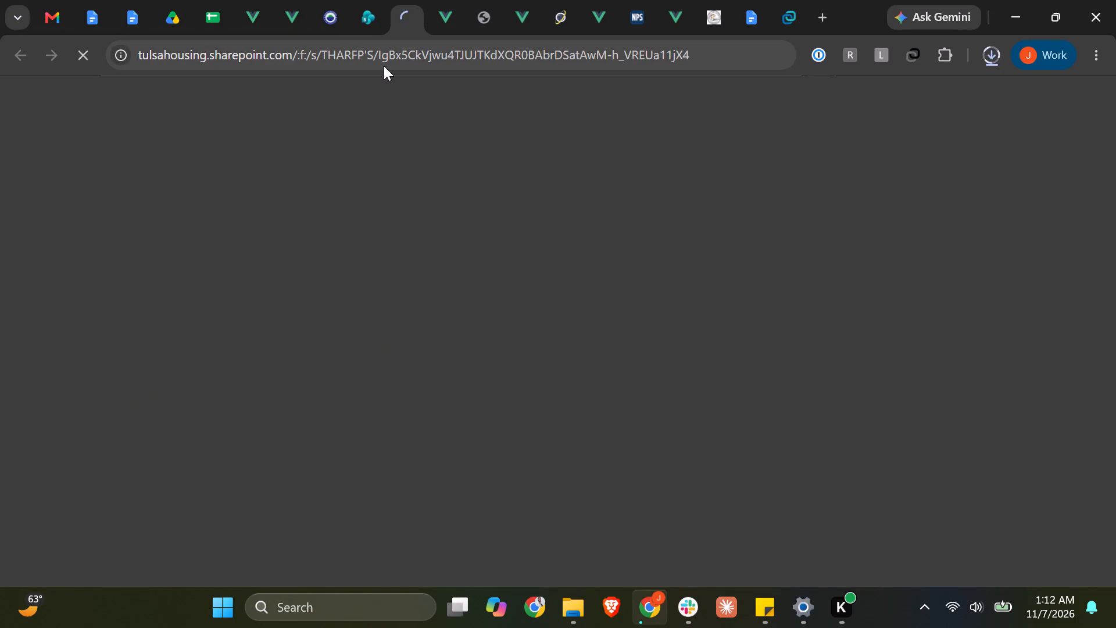
pyautogui.click(370, 0)
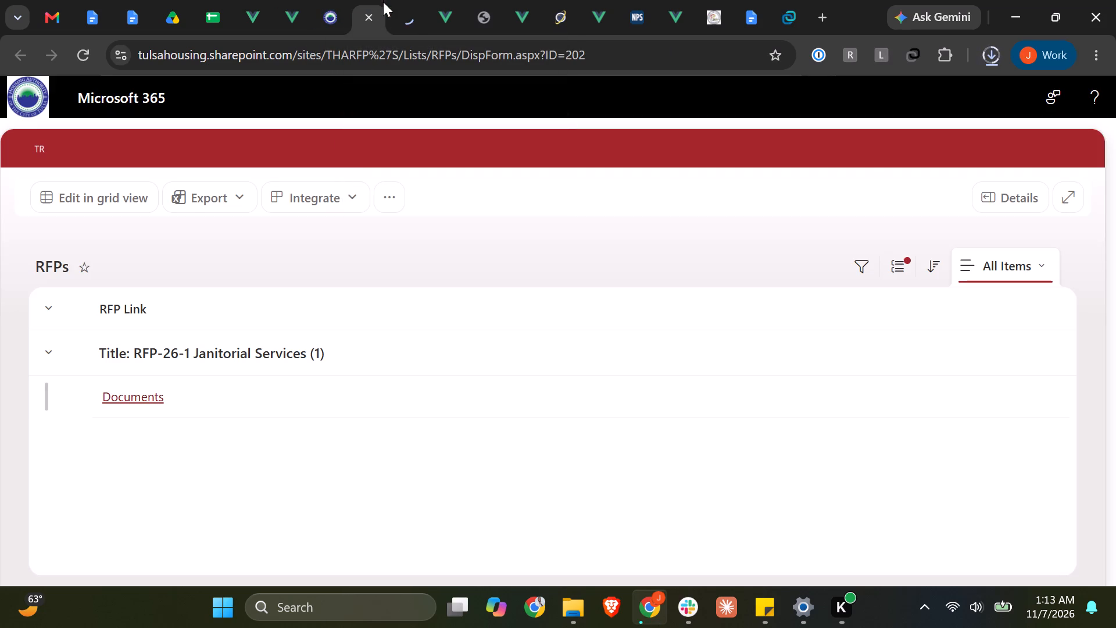
pyautogui.click(404, 0)
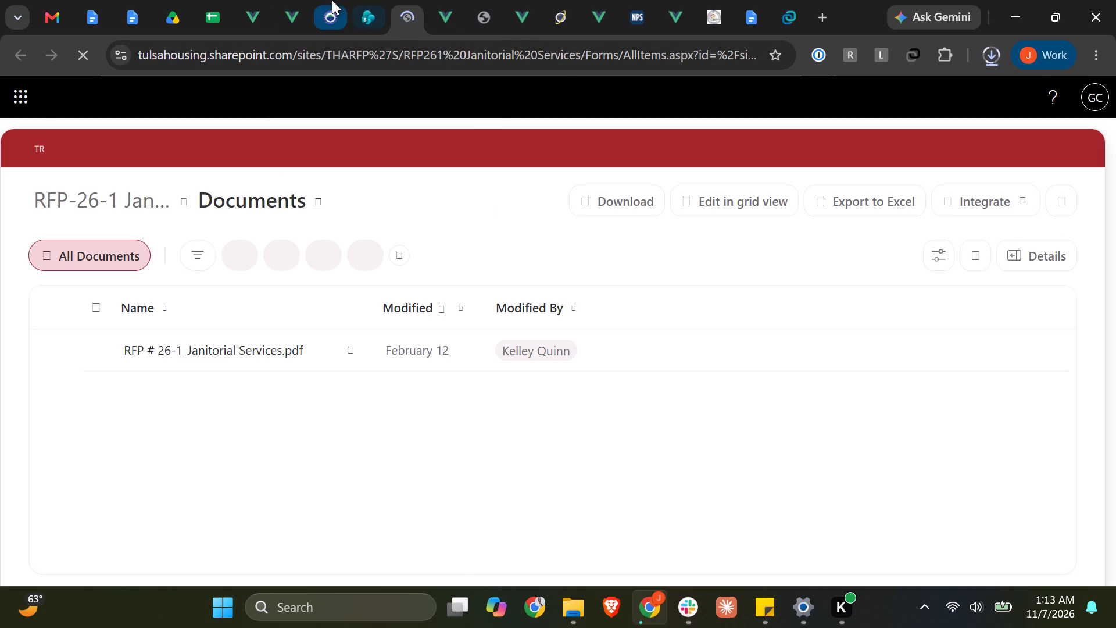
pyautogui.click(366, 3)
pyautogui.click(396, 3)
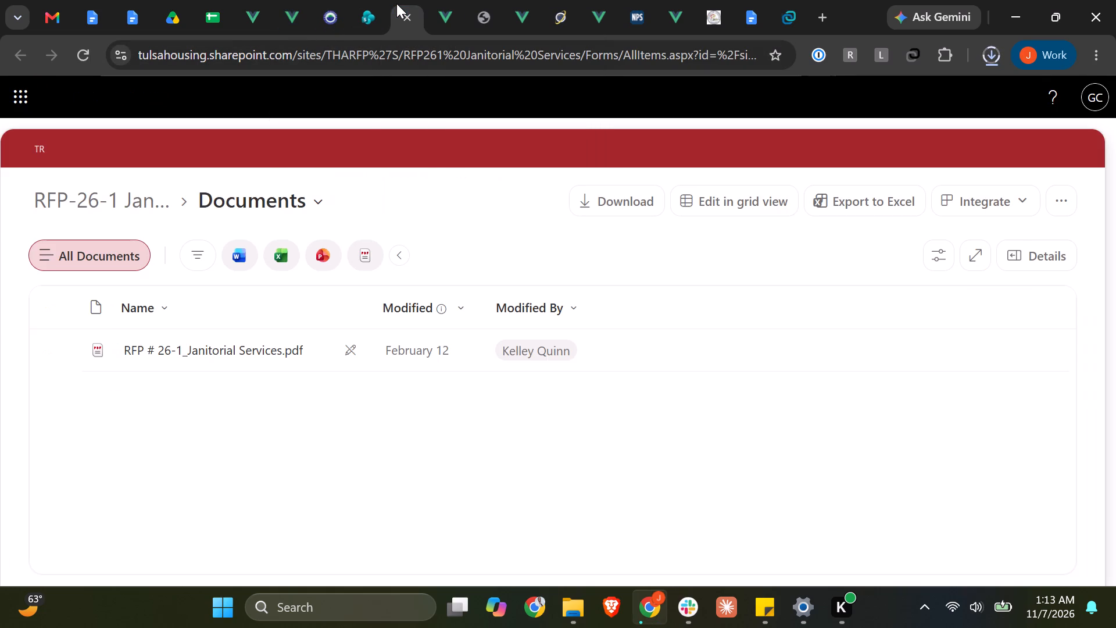
pyautogui.click(183, 349)
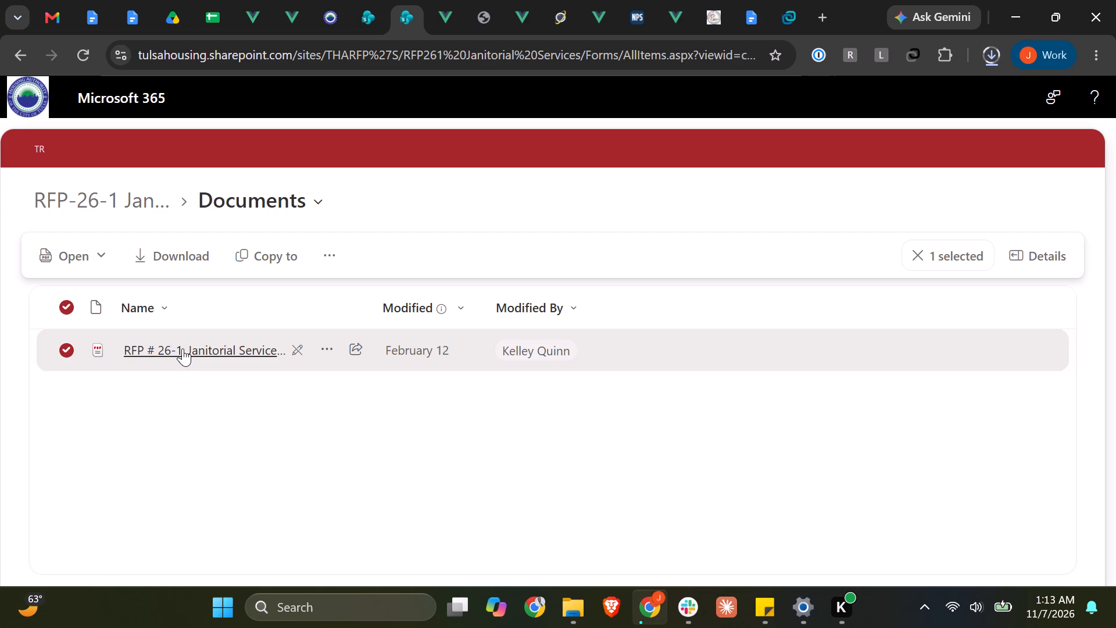
pyautogui.click(198, 352)
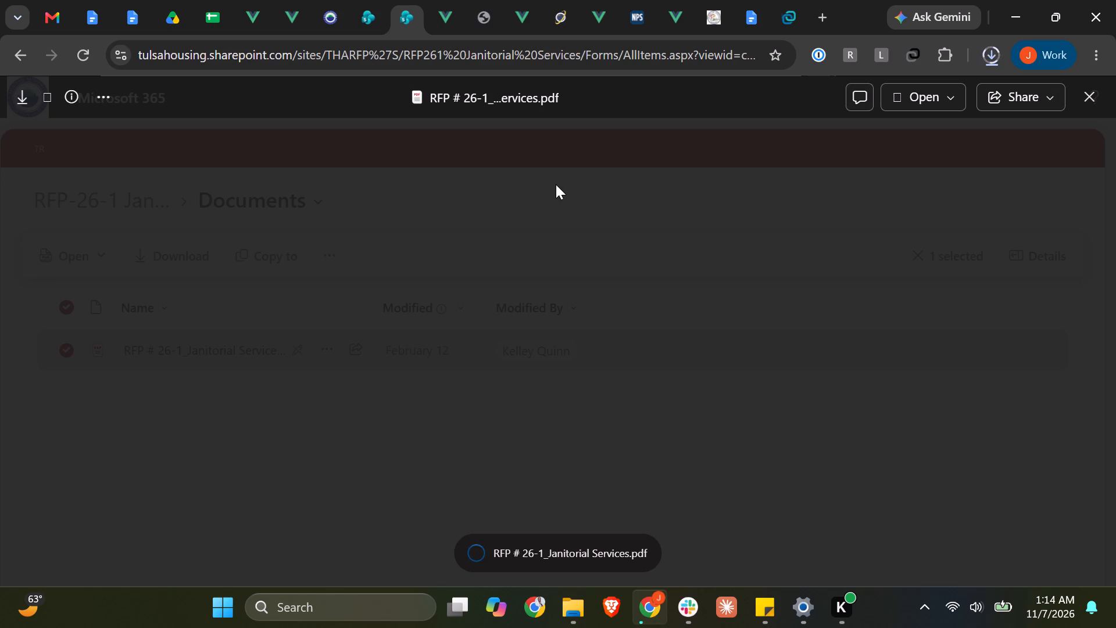
pyautogui.click(406, 18)
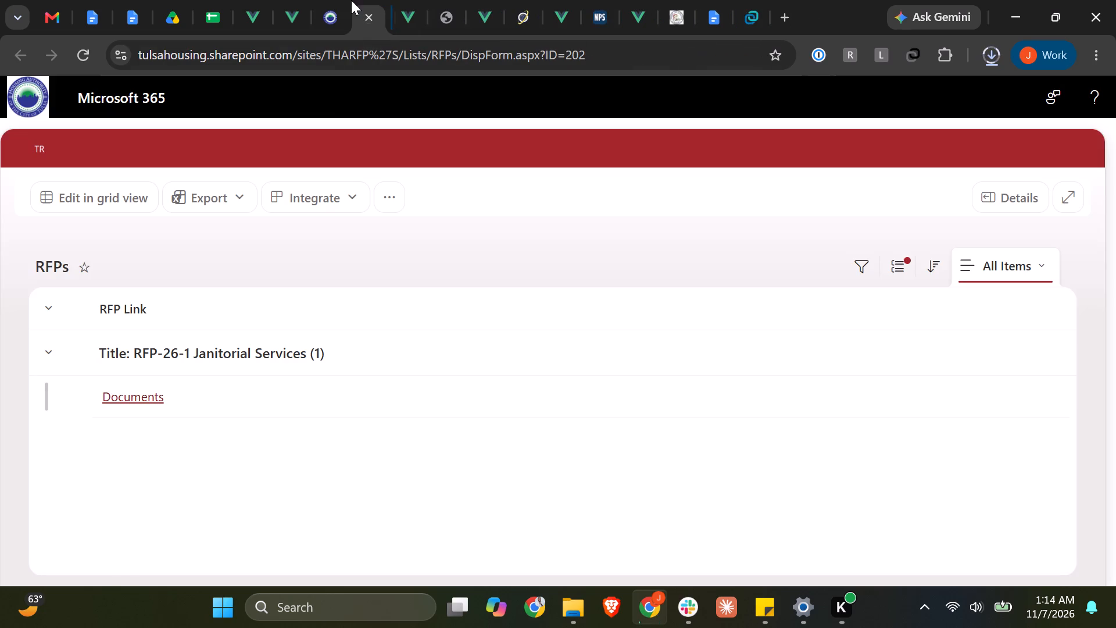
# Filter the RFPs list by the title RFP-26-1 Janitorial Services and open the filtered item's Documents link.
pyautogui.click(189, 347)
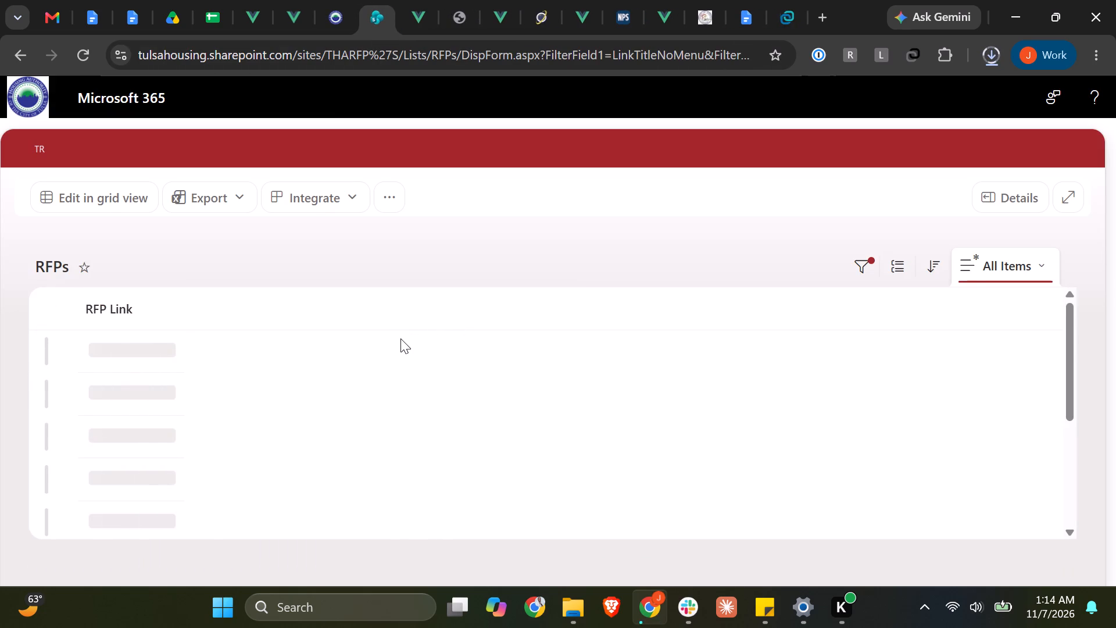
pyautogui.scroll(-3, 272, 393)
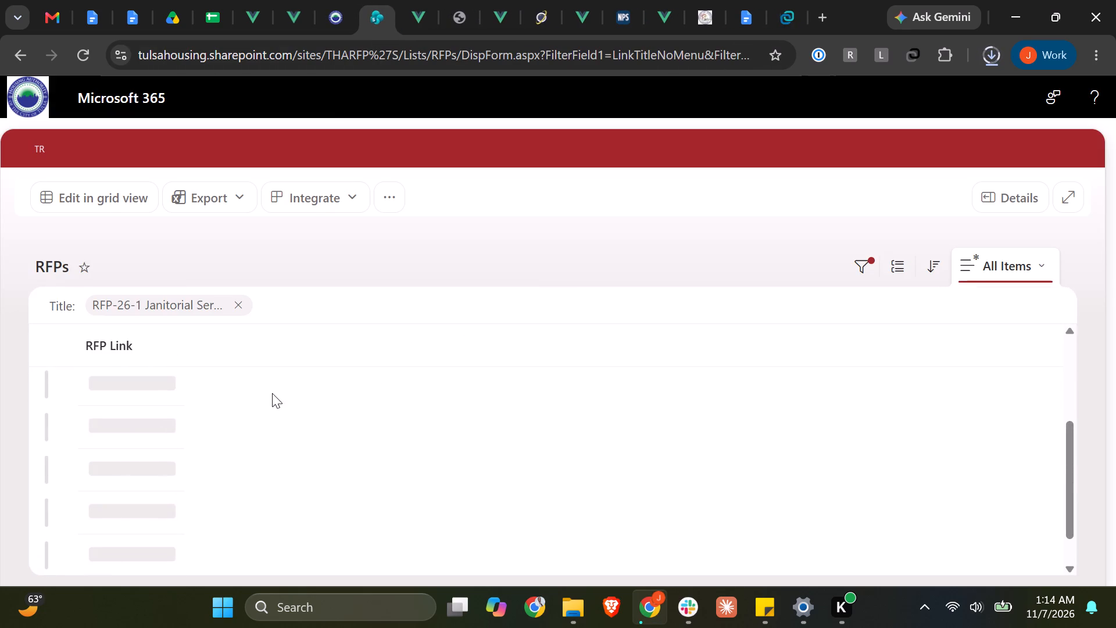
pyautogui.scroll(-3, 272, 393)
pyautogui.scroll(8, 273, 391)
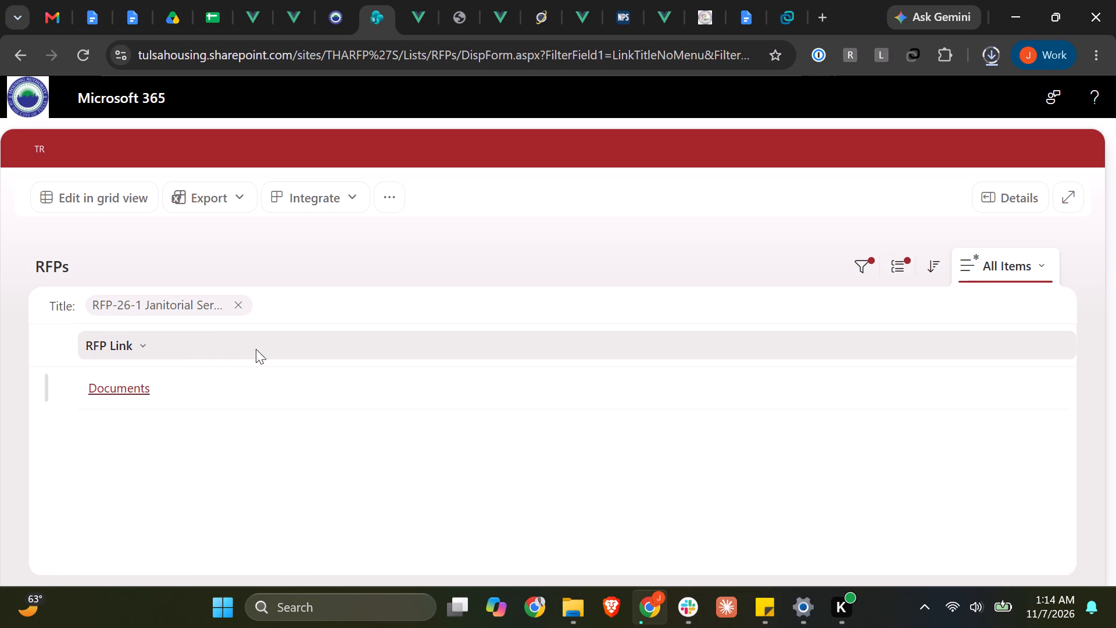
pyautogui.click(123, 394)
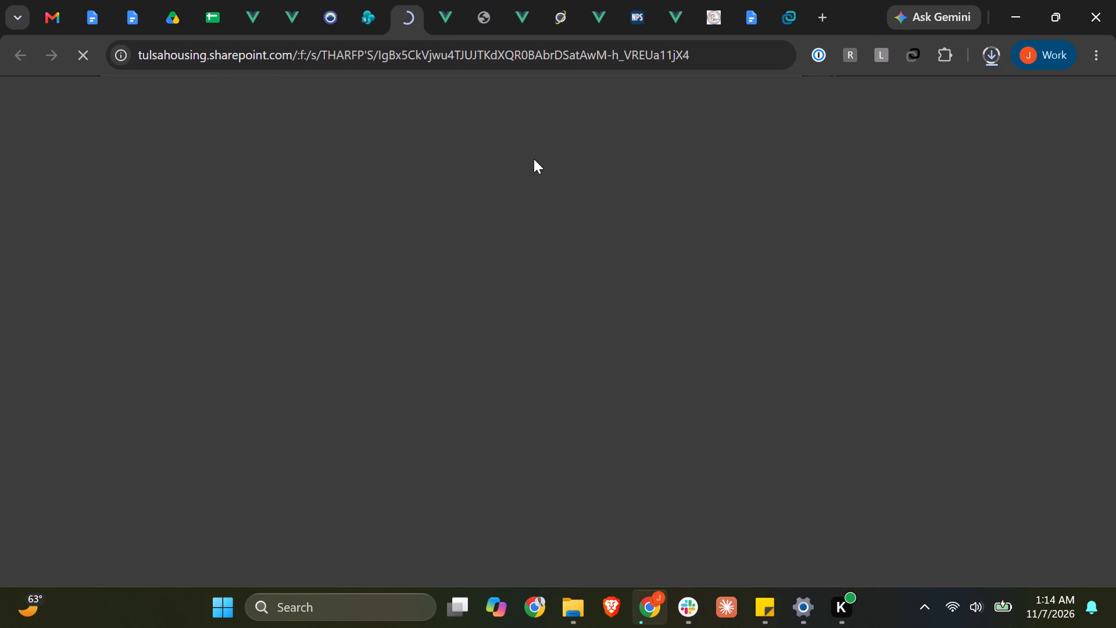
# Copy the title Janitorial Services from the Tulsa RFP list and search for it in the Tulsa Housing Authority record.
pyautogui.click(333, 0)
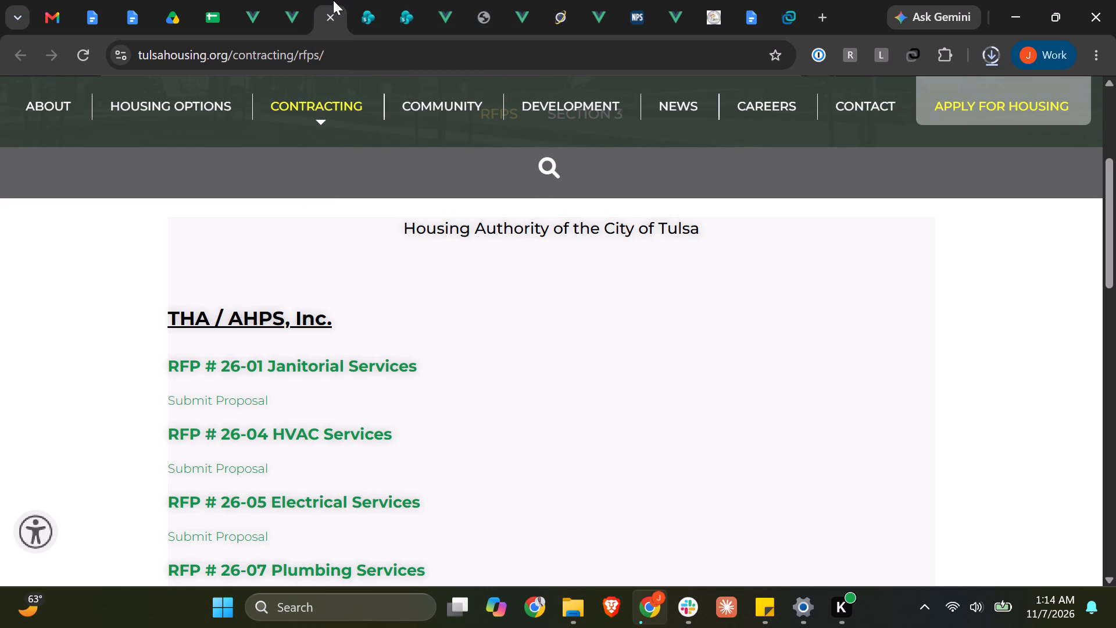
pyautogui.click(290, 1)
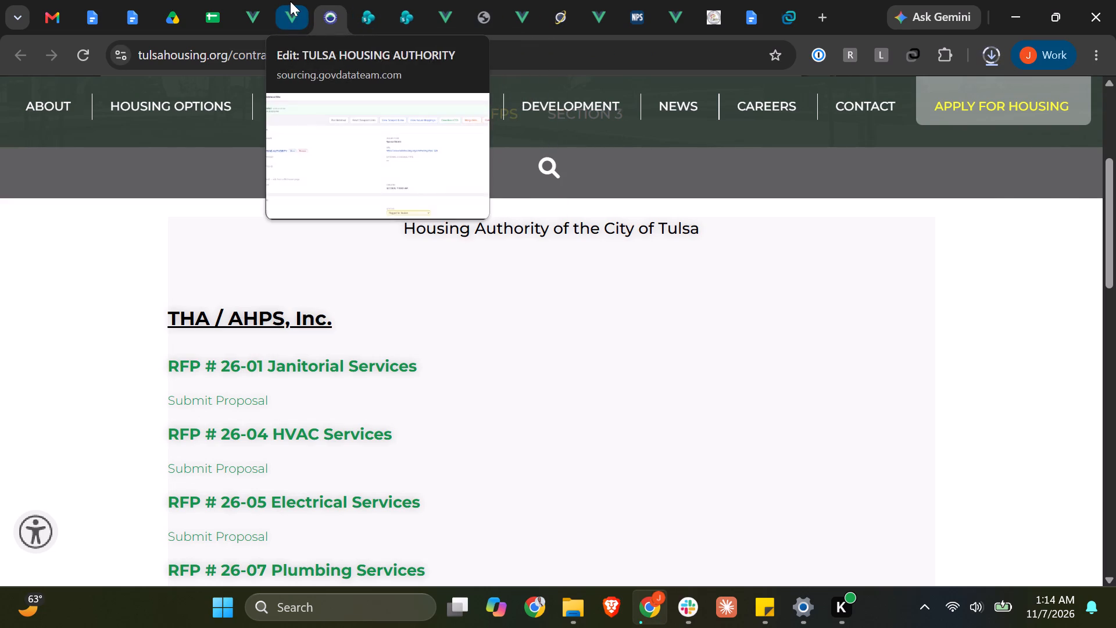
pyautogui.click(333, 6)
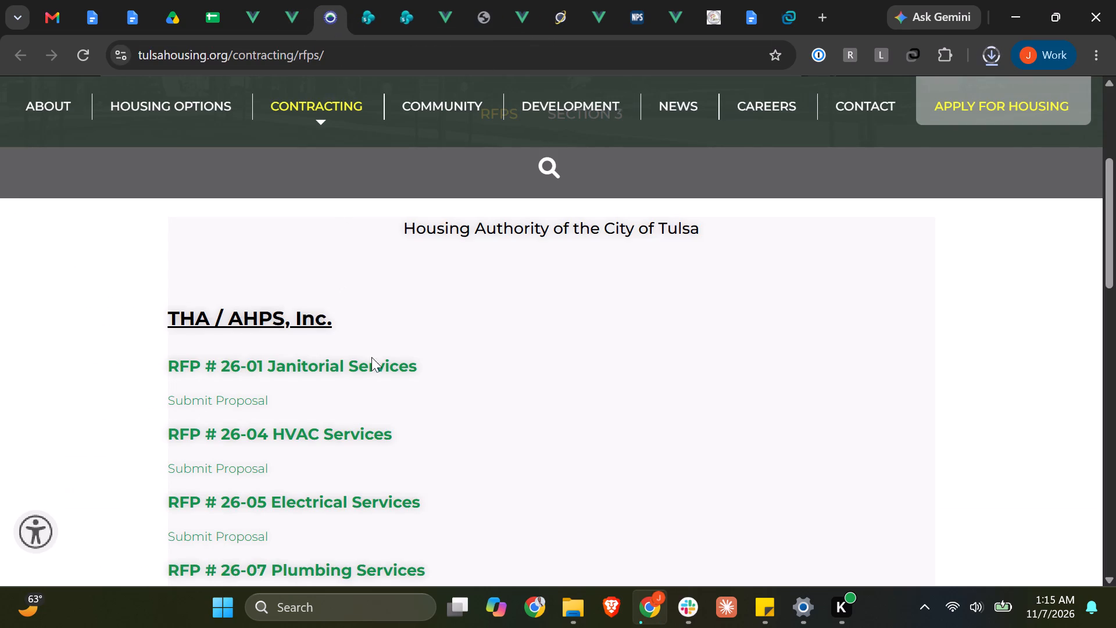
pyautogui.moveTo(435, 367); pyautogui.dragTo(267, 366)
pyautogui.hotkey('ctrl', 'c')
pyautogui.click(298, 0)
pyautogui.hotkey('ctrl', 'f')
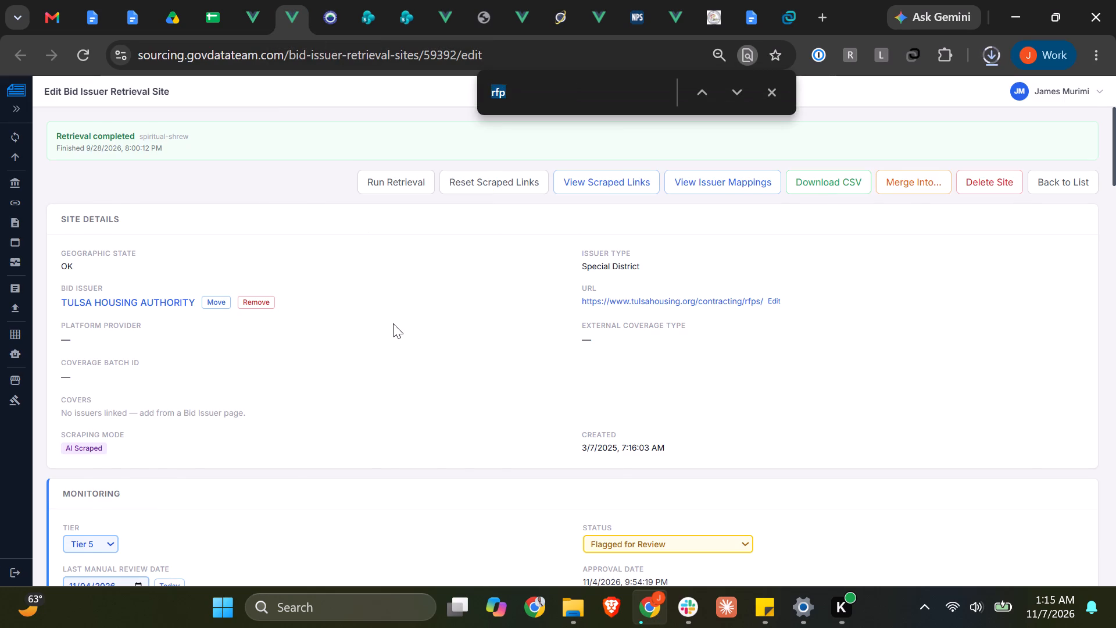
pyautogui.hotkey('ctrl', 'v')
# Copy the title HVAC Services from the Tulsa RFP list and search for it in the record.
pyautogui.click(327, 2)
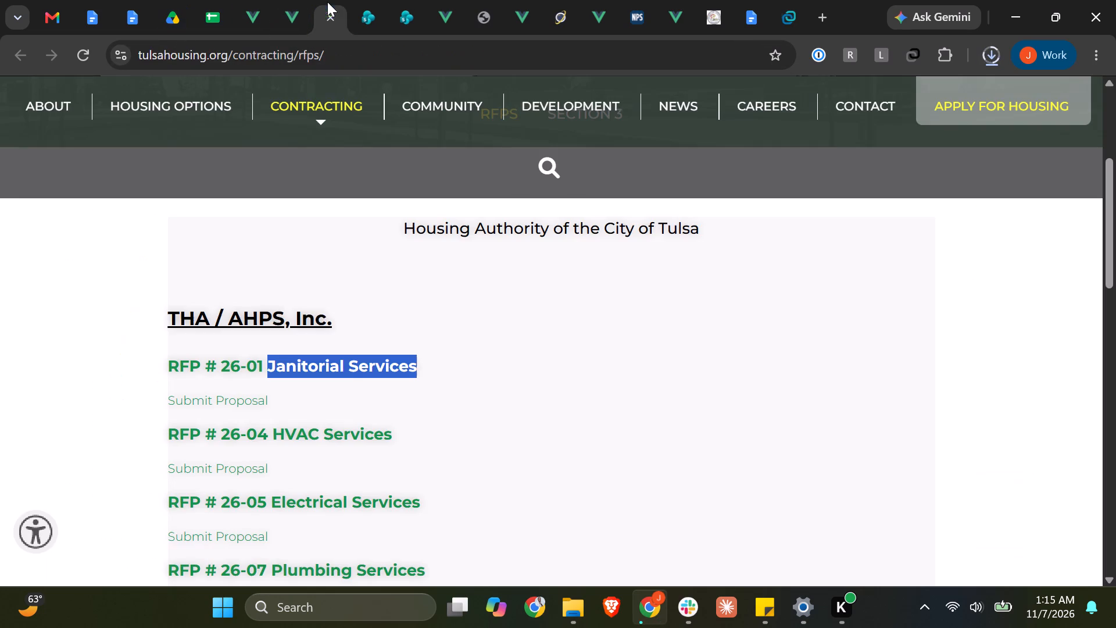
pyautogui.moveTo(399, 431); pyautogui.dragTo(274, 437)
pyautogui.hotkey('ctrl', 'c')
pyautogui.click(293, 0)
pyautogui.hotkey('ctrl', 'f')
pyautogui.hotkey('ctrl', 'v')
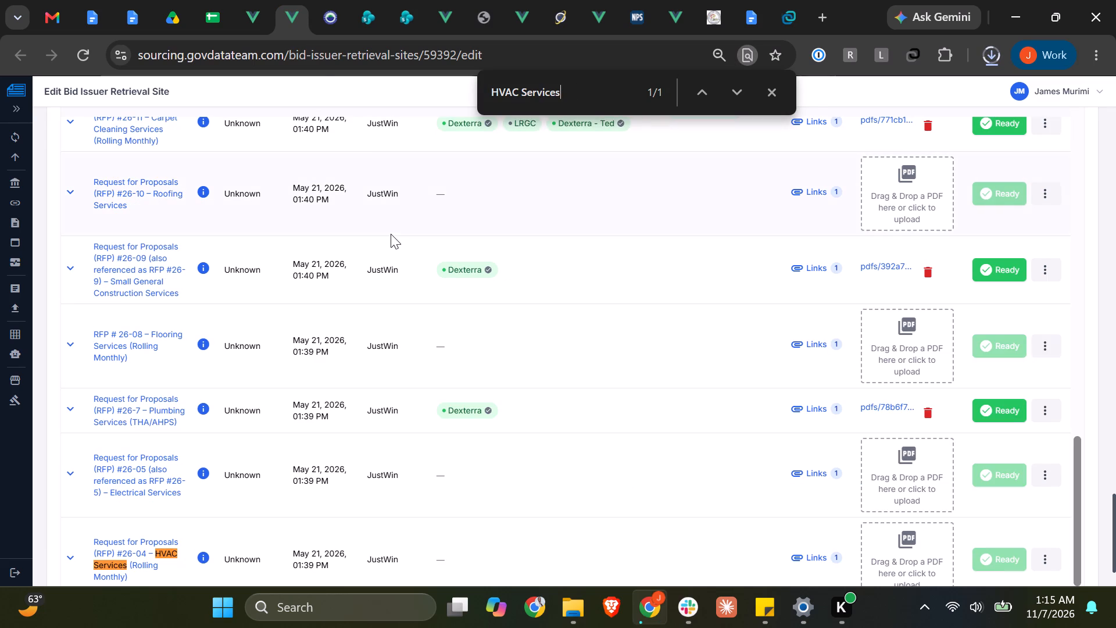
# Copy the title Electrical Services from the Tulsa RFP list and search for it in the record.
pyautogui.click(317, 0)
pyautogui.scroll(-2, 316, 318)
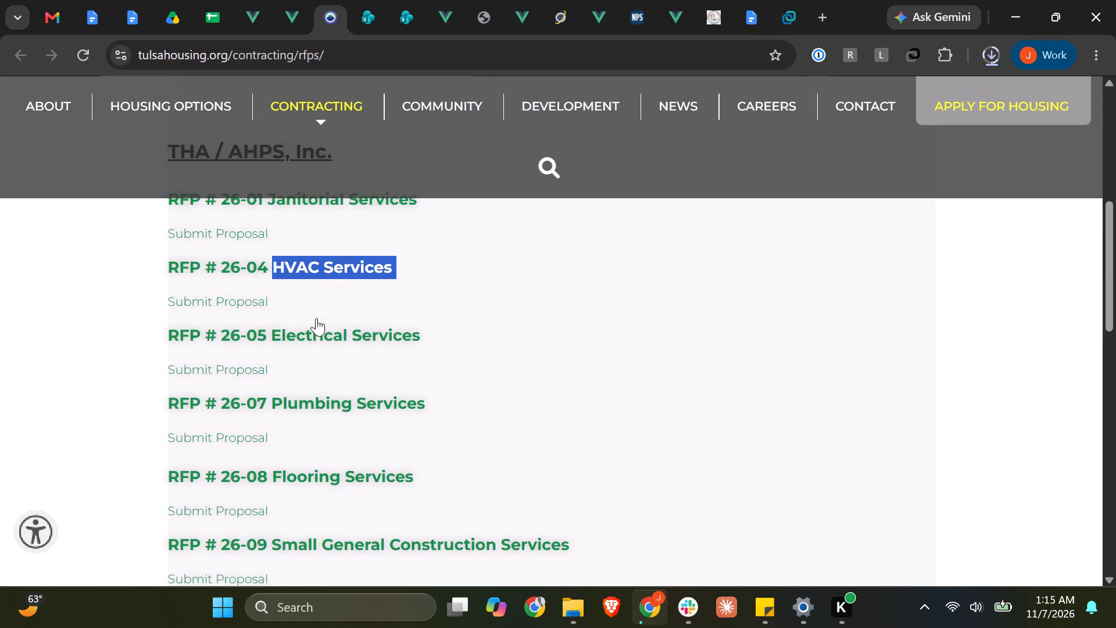
pyautogui.moveTo(426, 326); pyautogui.dragTo(274, 336)
pyautogui.hotkey('ctrl', 'c')
pyautogui.click(292, 13)
pyautogui.hotkey('ctrl', 'f')
pyautogui.hotkey('ctrl', 'v')
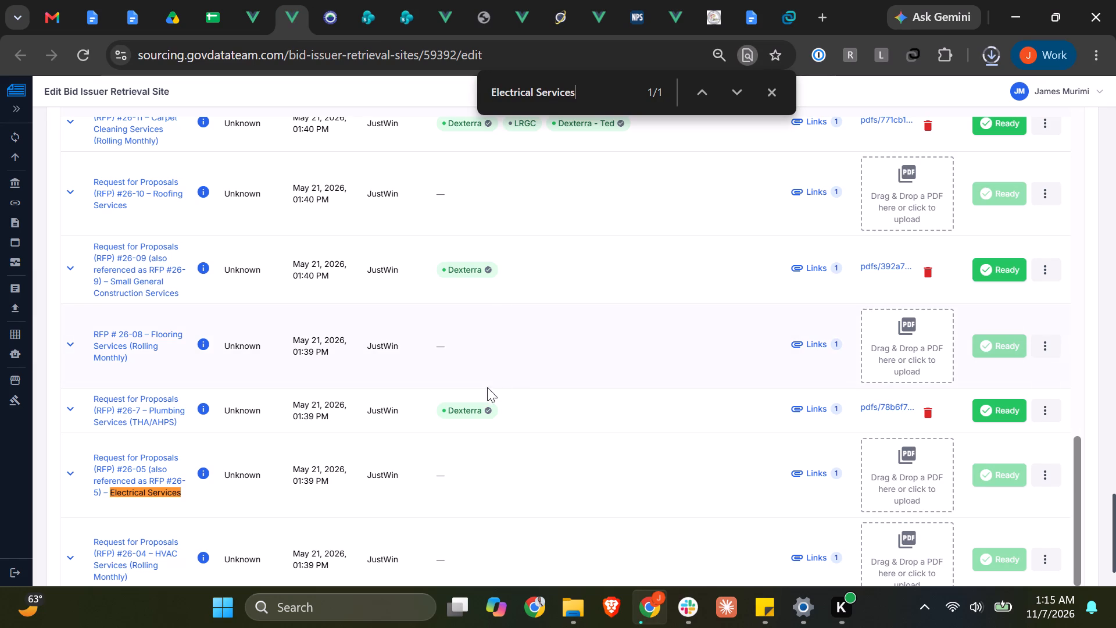
pyautogui.scroll(-3, 370, 279)
# Copy the title Plumbing Services from the Tulsa RFP list and search for it in the record.
pyautogui.click(333, 2)
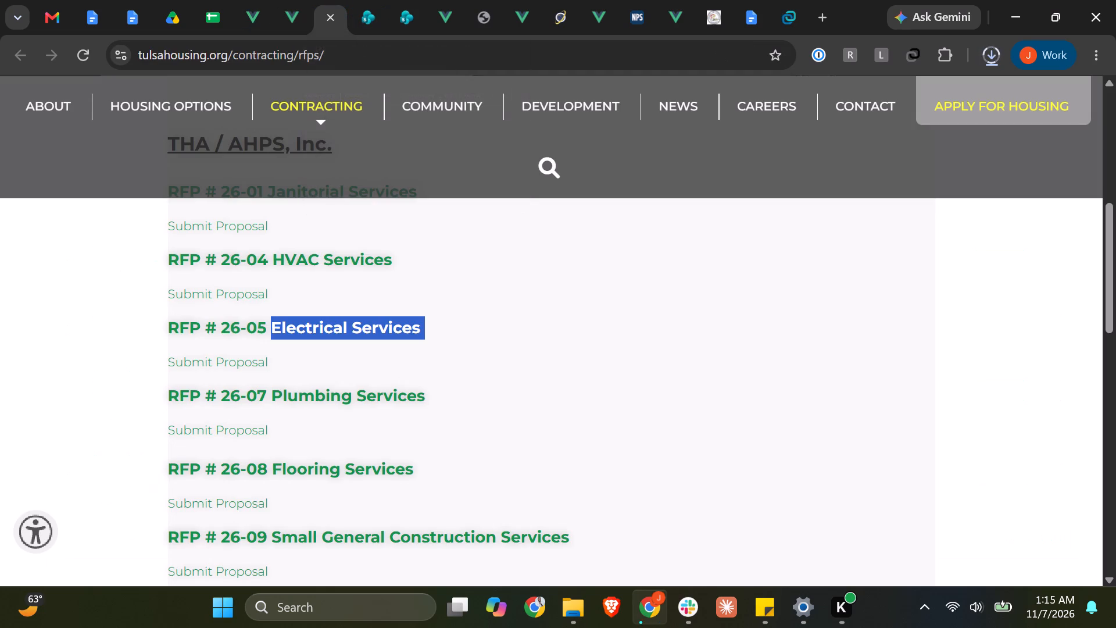
pyautogui.moveTo(438, 395); pyautogui.dragTo(273, 402)
pyautogui.hotkey('ctrl', 'c')
pyautogui.click(291, 0)
pyautogui.hotkey('ctrl', 'f')
pyautogui.hotkey('ctrl', 'v')
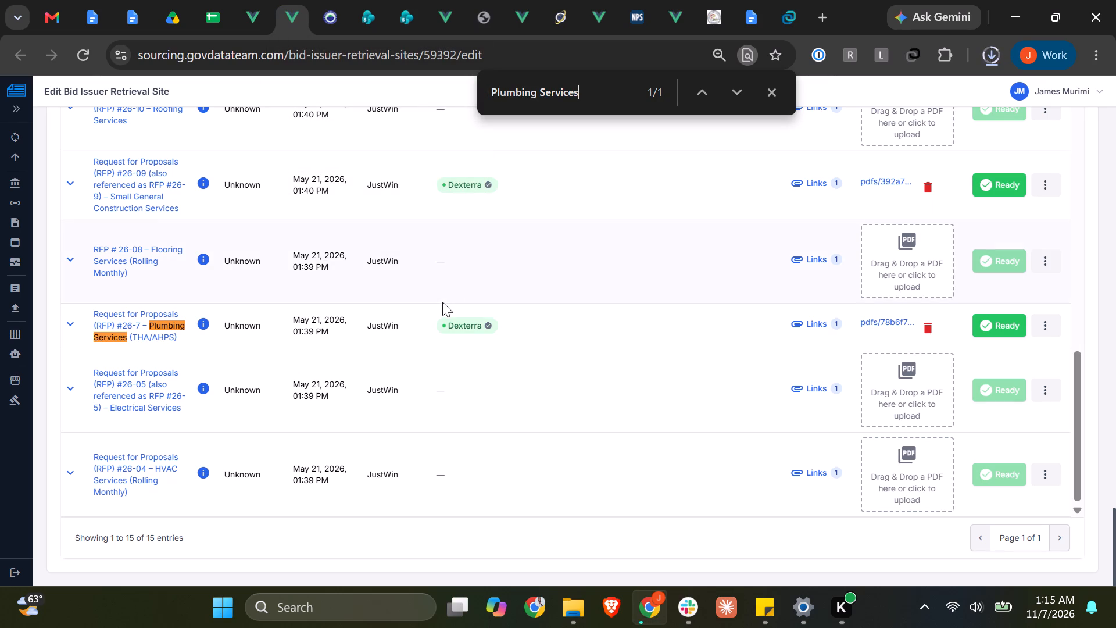
# Copy the title Flooring Services from the Tulsa RFP list and search for it in the record.
pyautogui.click(332, 2)
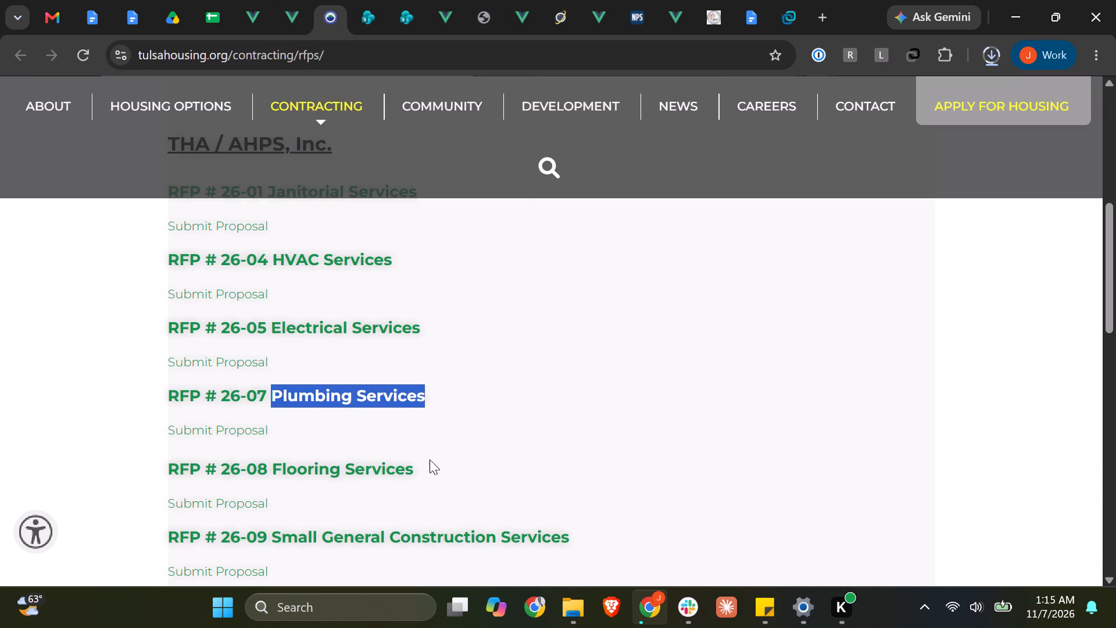
pyautogui.moveTo(425, 473); pyautogui.dragTo(274, 477)
pyautogui.hotkey('ctrl', 'c')
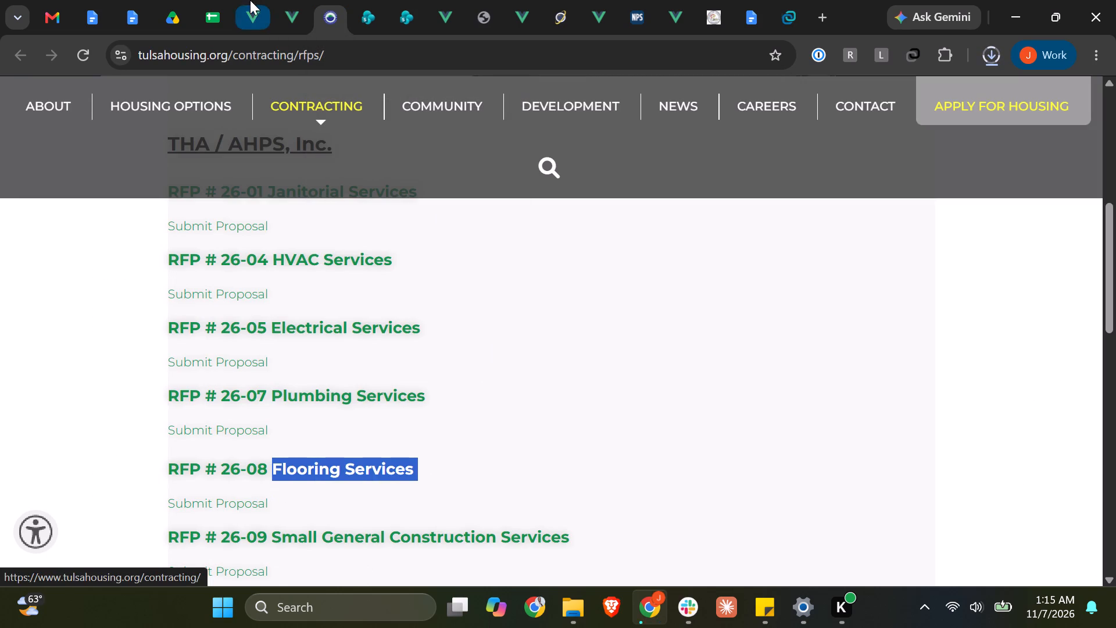
pyautogui.click(292, 0)
pyautogui.hotkey('ctrl', 'f')
pyautogui.hotkey('ctrl', 'v')
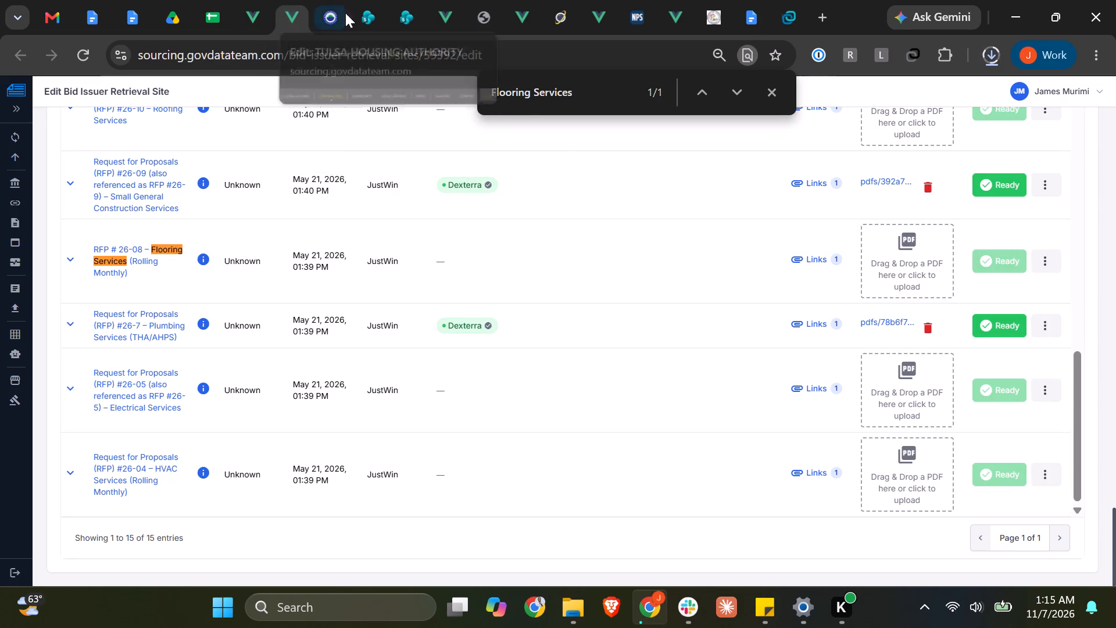
# Copy the title Small General Construction Services from the Tulsa RFP list and search for it in the record.
pyautogui.click(325, 0)
pyautogui.scroll(-3, 350, 385)
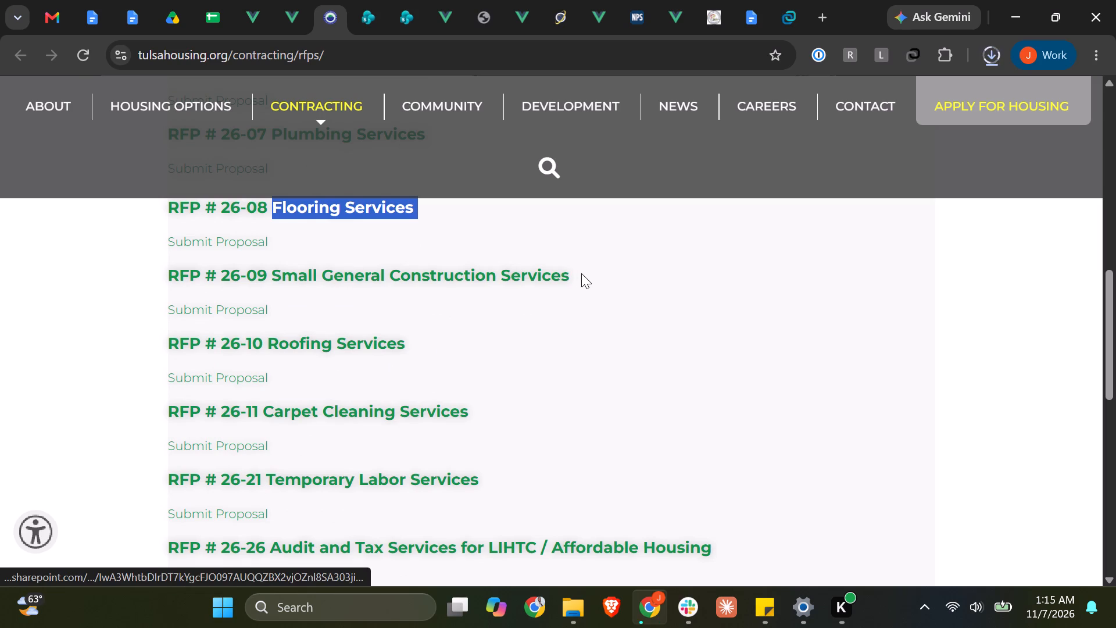
pyautogui.moveTo(581, 273); pyautogui.dragTo(273, 279)
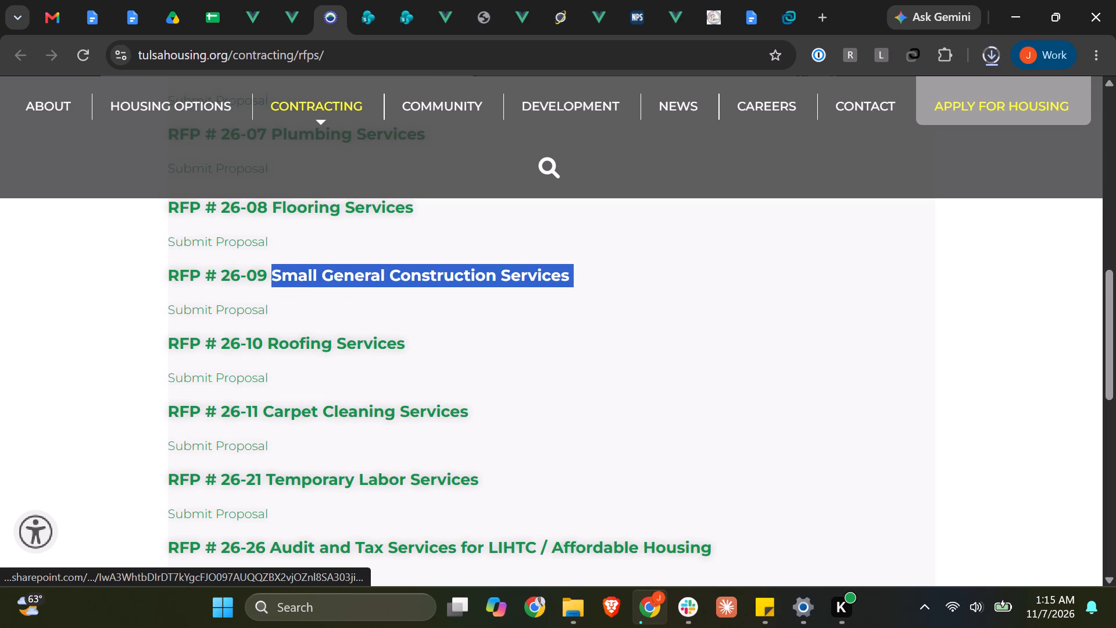
pyautogui.moveTo(273, 279); pyautogui.dragTo(274, 279)
pyautogui.hotkey('ctrl', 'c')
pyautogui.click(286, 0)
pyautogui.hotkey('ctrl', 'f')
pyautogui.hotkey('ctrl', 'v')
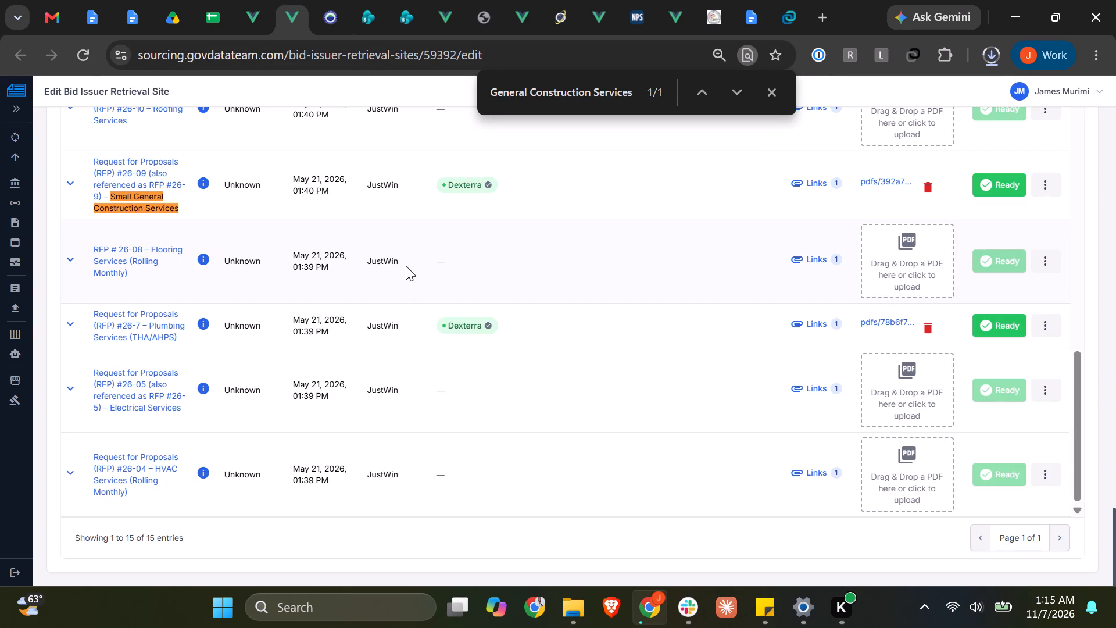
# Reopen the Tulsa Housing Authority's contracting page in a new tab from the source URL in its record.
pyautogui.click(333, 10)
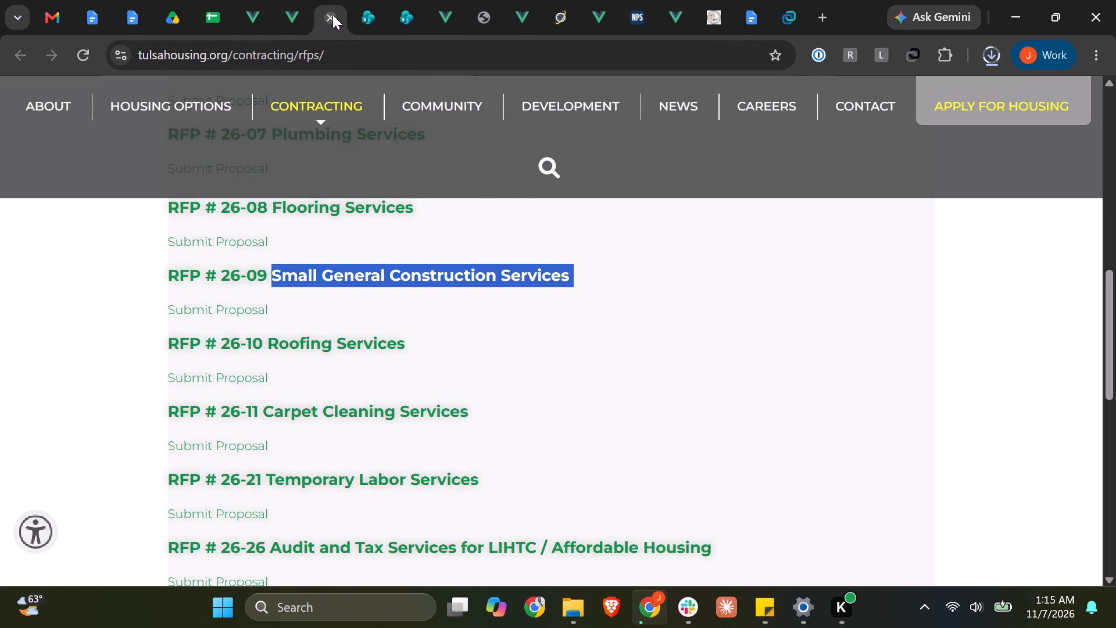
pyautogui.click(331, 1)
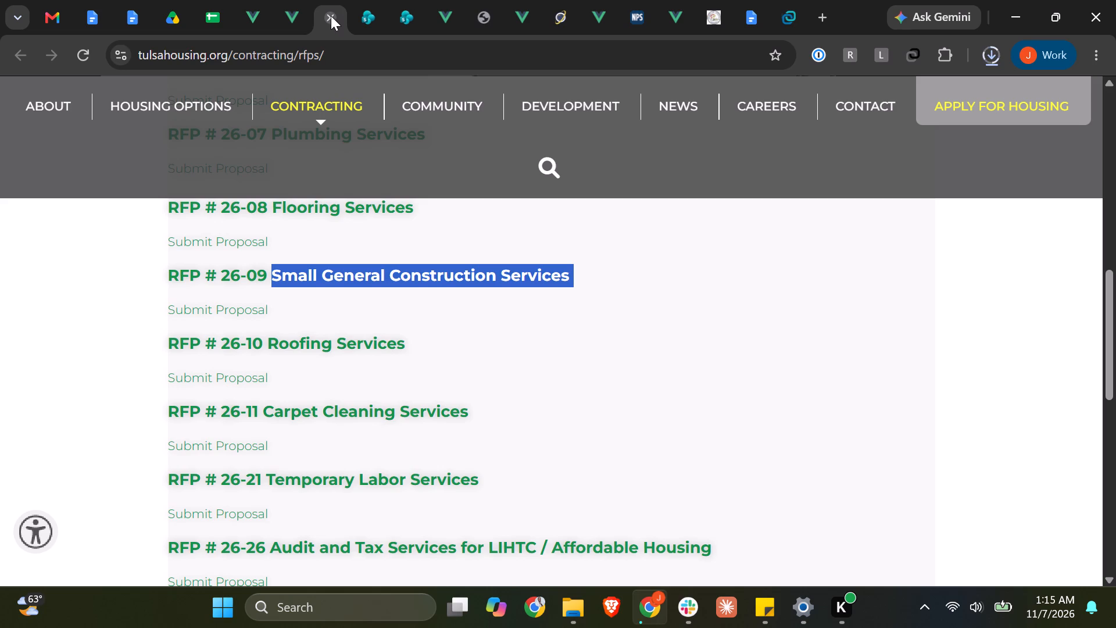
pyautogui.click(292, 0)
pyautogui.click(334, 12)
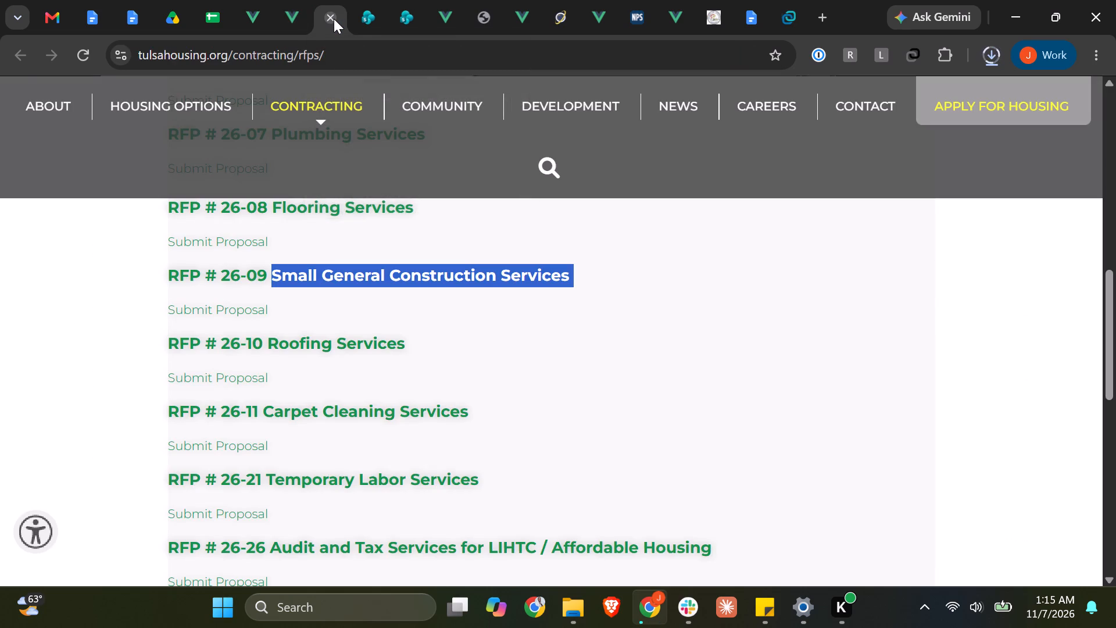
pyautogui.click(334, 19)
pyautogui.click(293, 5)
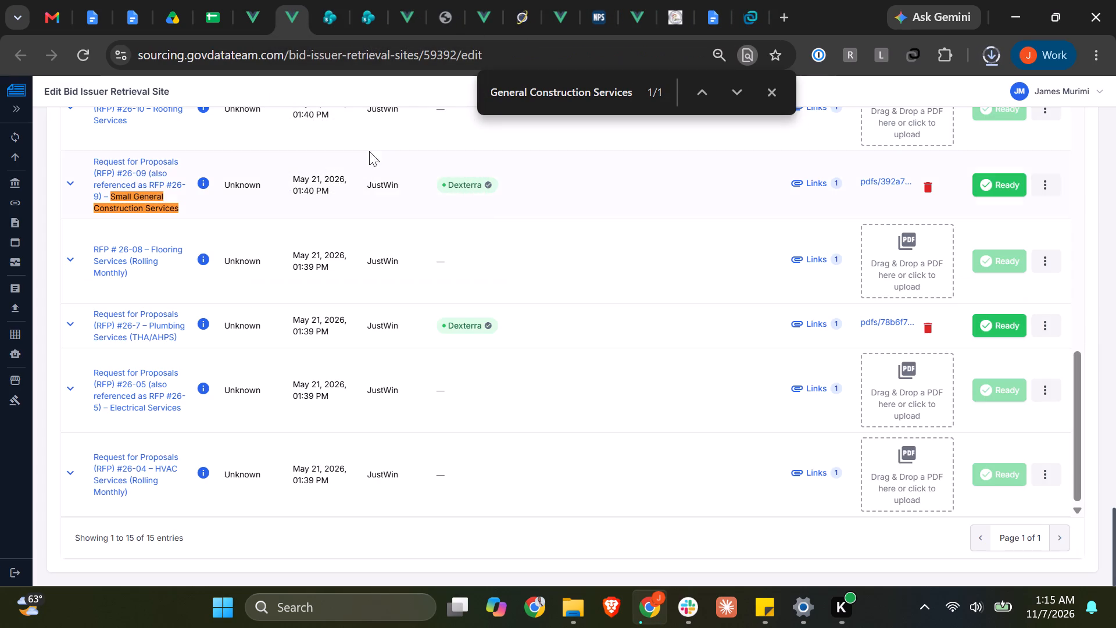
pyautogui.scroll(20, 408, 259)
pyautogui.scroll(14, 408, 259)
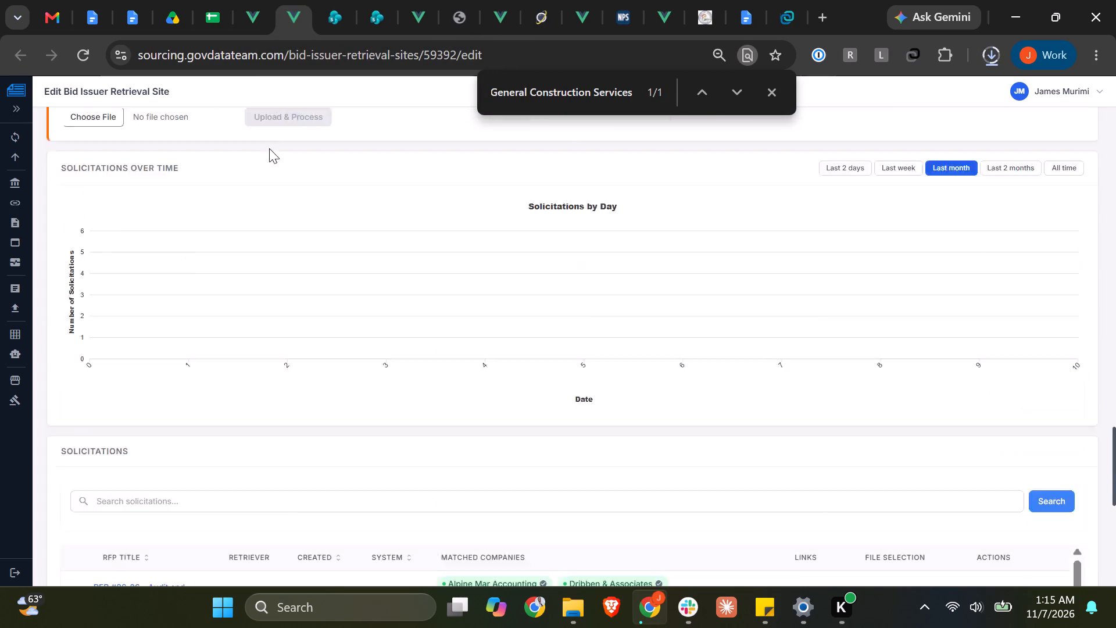
pyautogui.scroll(16, 269, 148)
pyautogui.scroll(5, 580, 190)
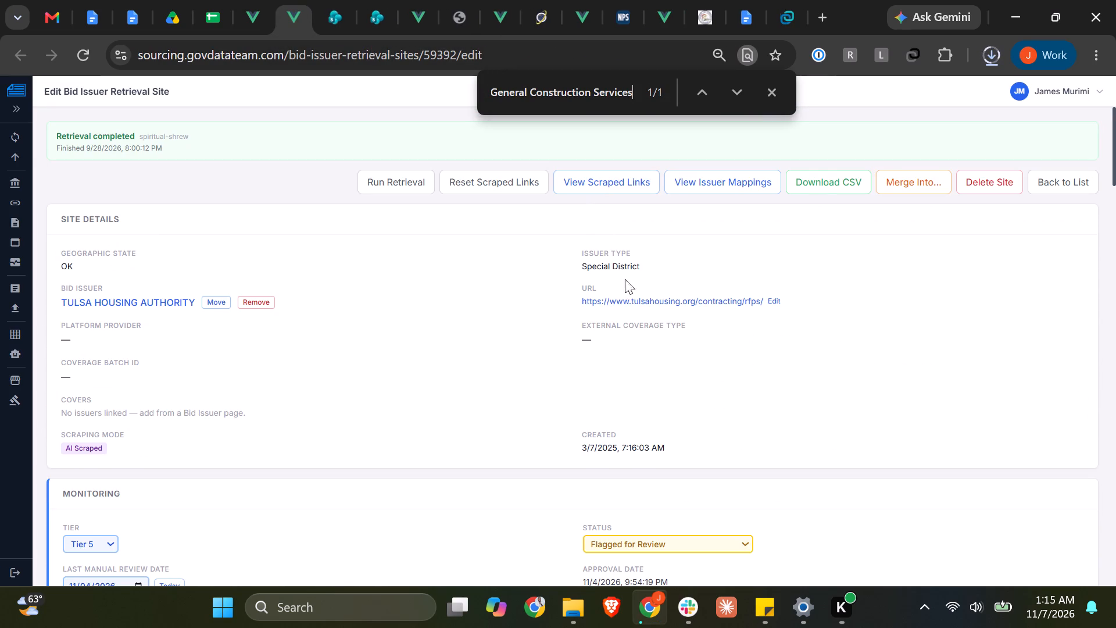
pyautogui.rightClick(624, 302)
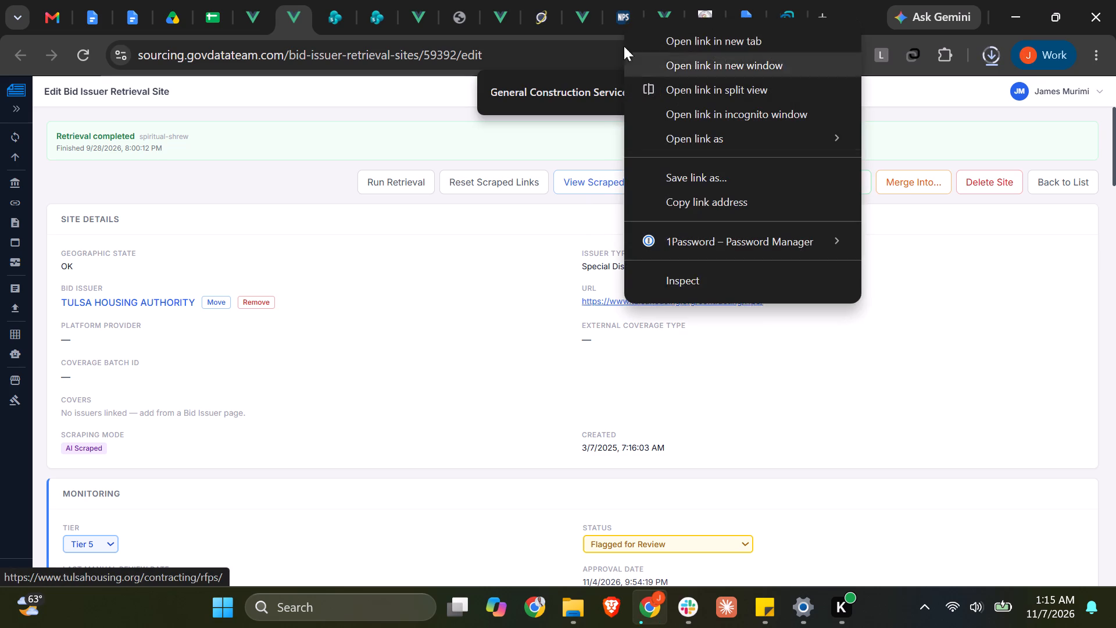
pyautogui.click(641, 39)
# Close the two Tulsa Housing Authority SharePoint RFP tabs.
pyautogui.click(360, 1)
pyautogui.click(372, 21)
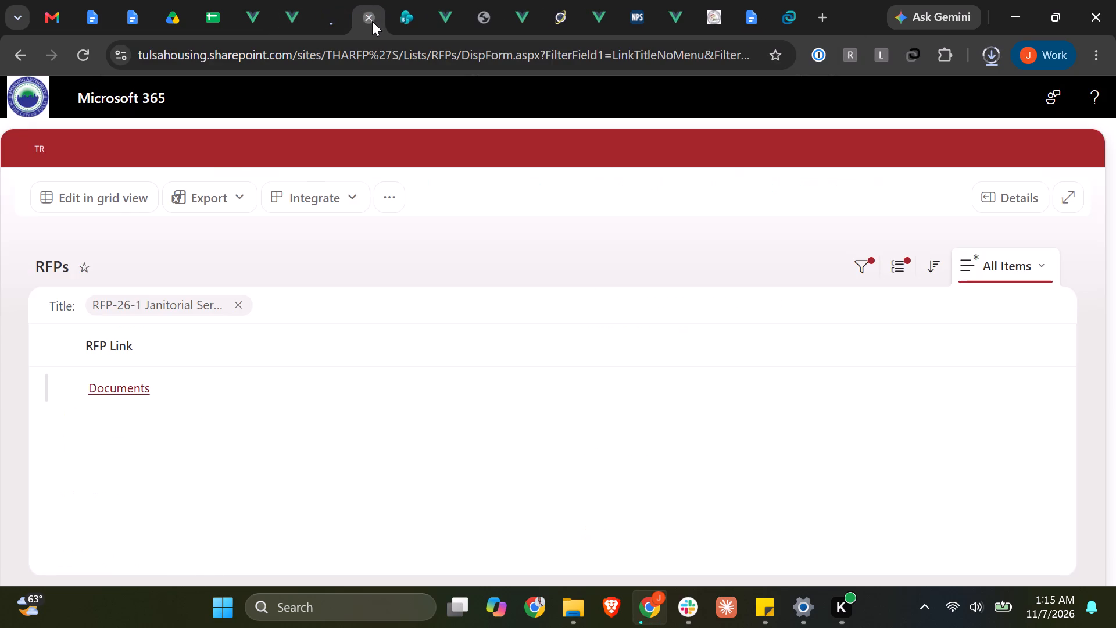
pyautogui.click(366, 19)
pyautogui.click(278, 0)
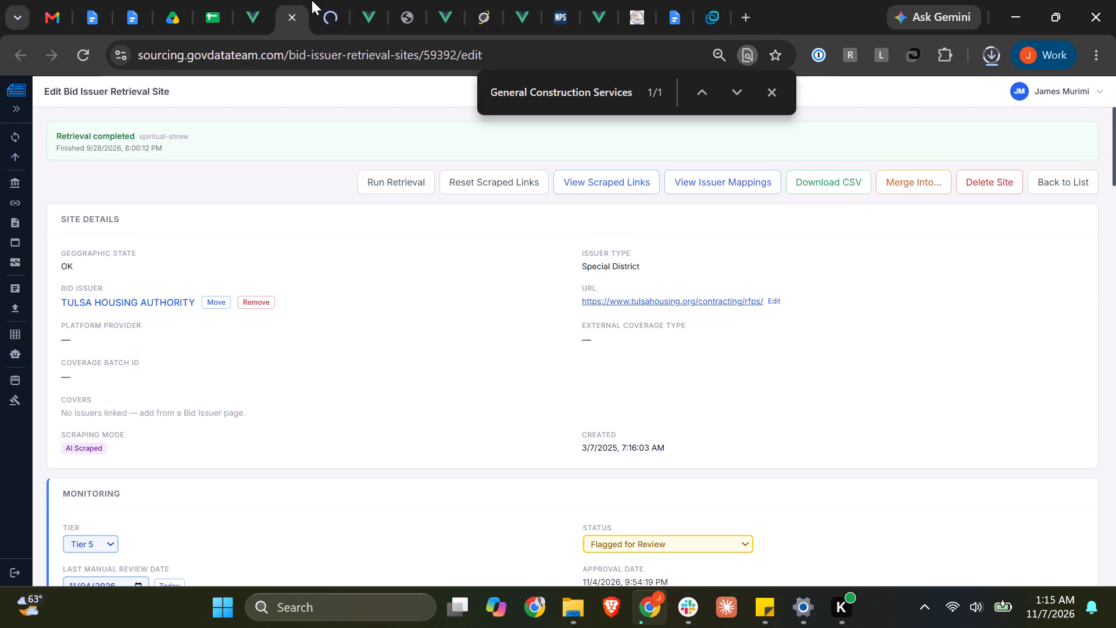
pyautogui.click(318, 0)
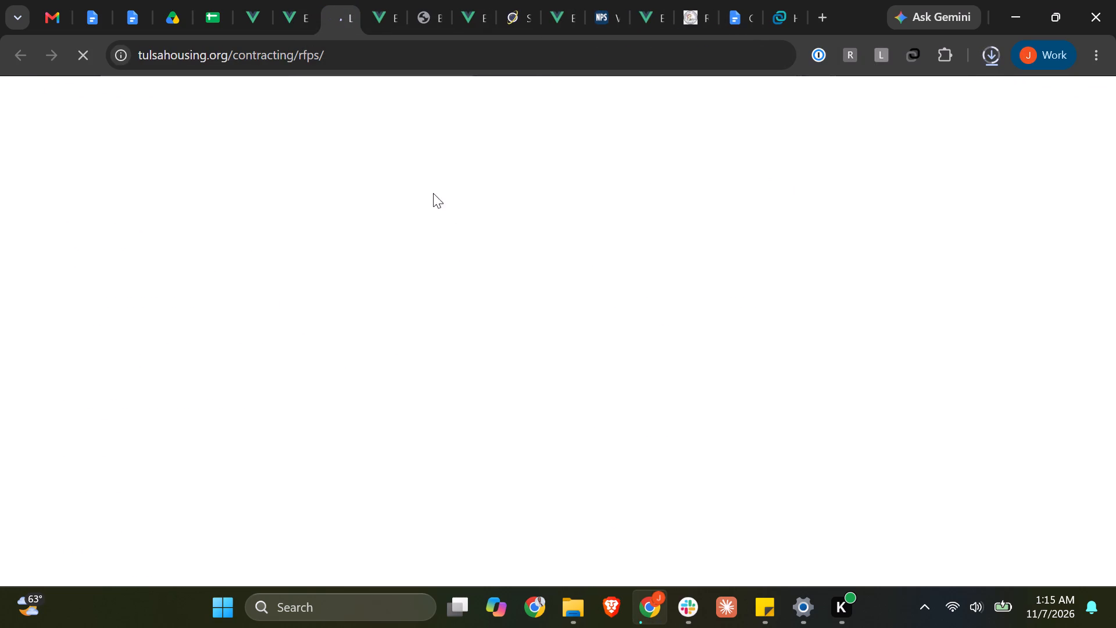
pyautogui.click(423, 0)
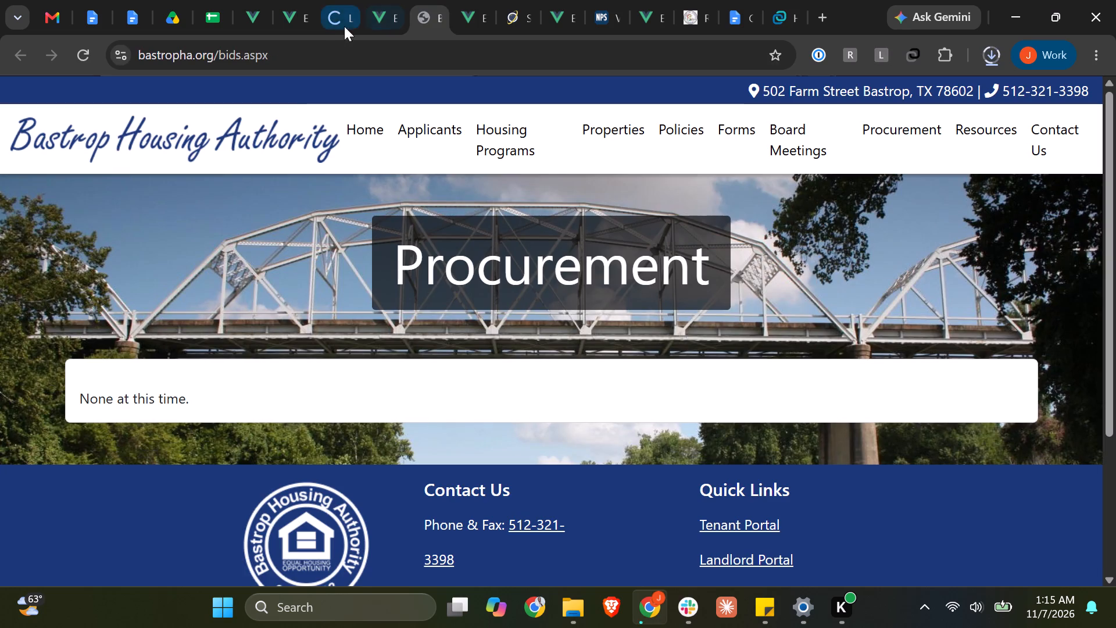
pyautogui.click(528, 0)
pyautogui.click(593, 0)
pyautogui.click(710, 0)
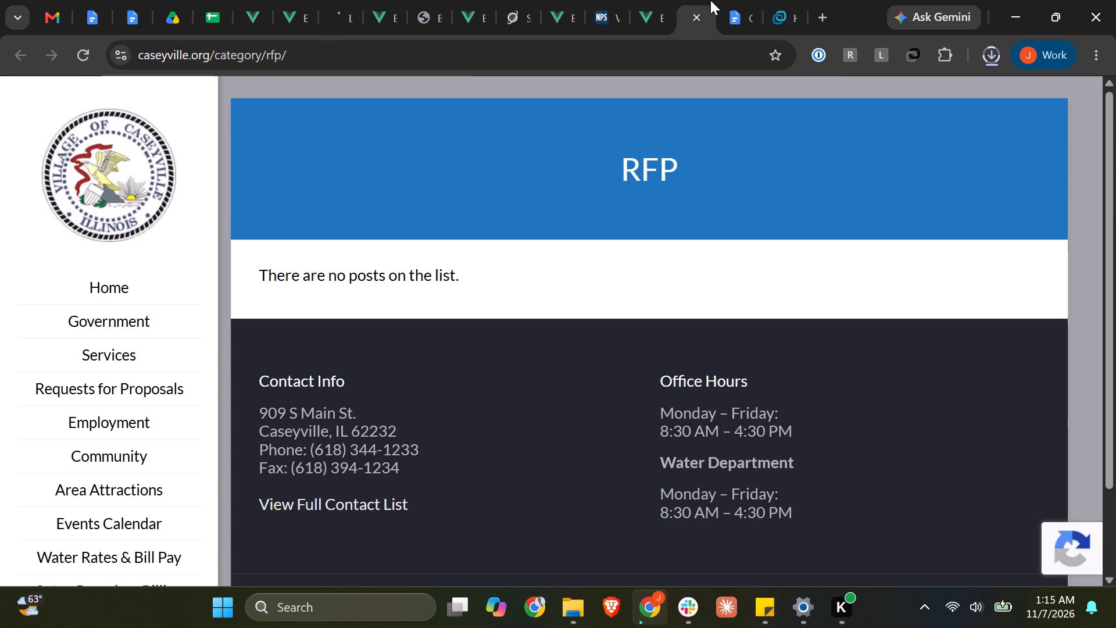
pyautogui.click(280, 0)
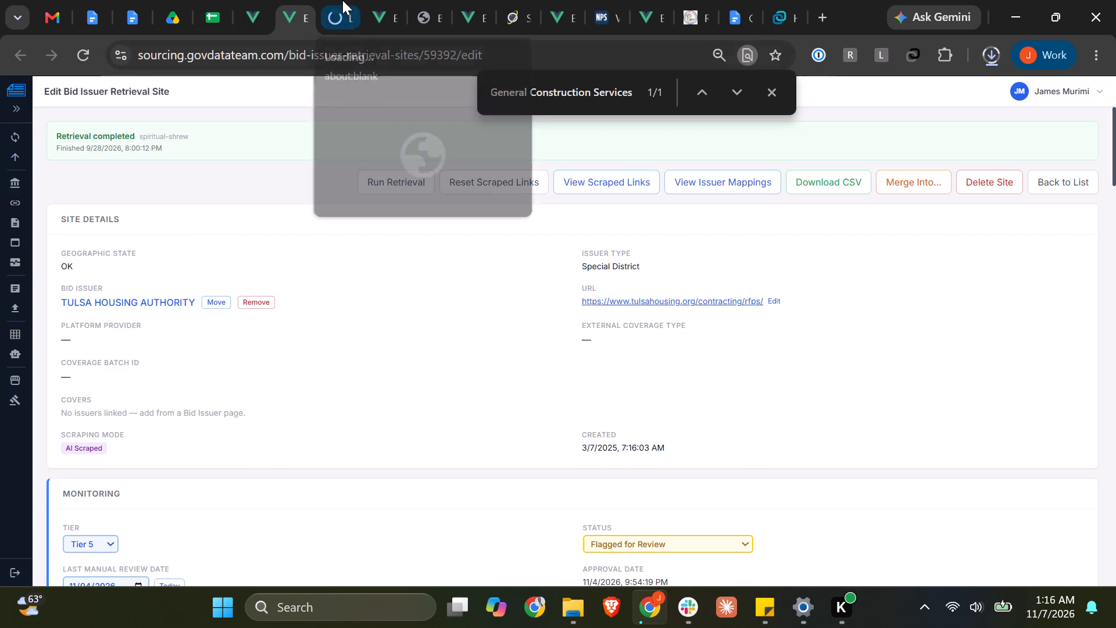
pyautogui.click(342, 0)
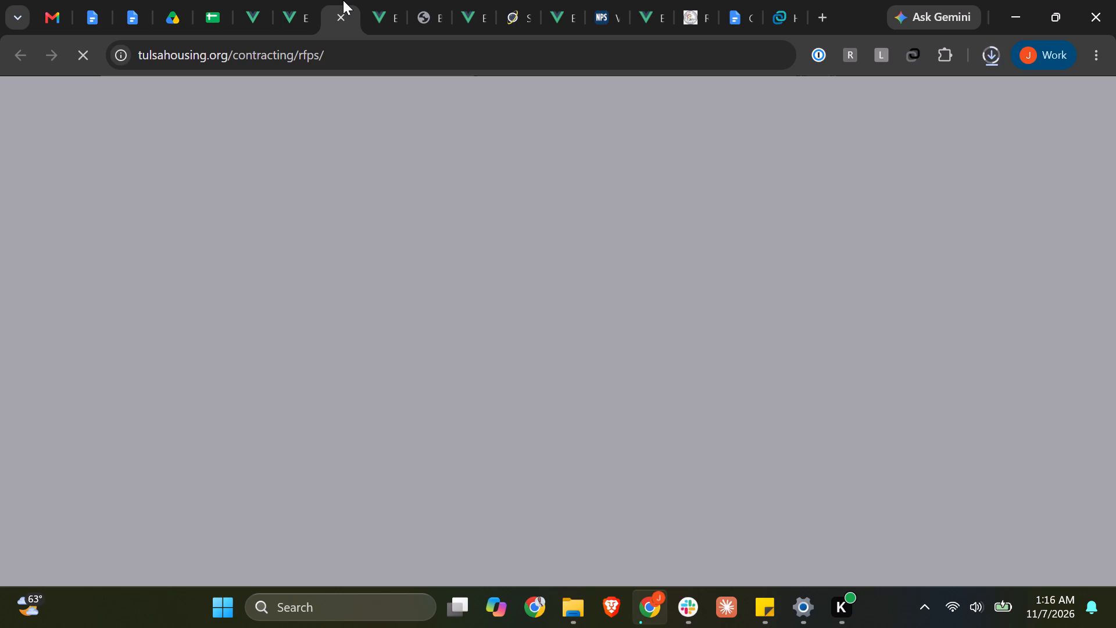
# Cancel the ongoing download of the Agoura High School Competition Pool zip file.
pyautogui.click(992, 45)
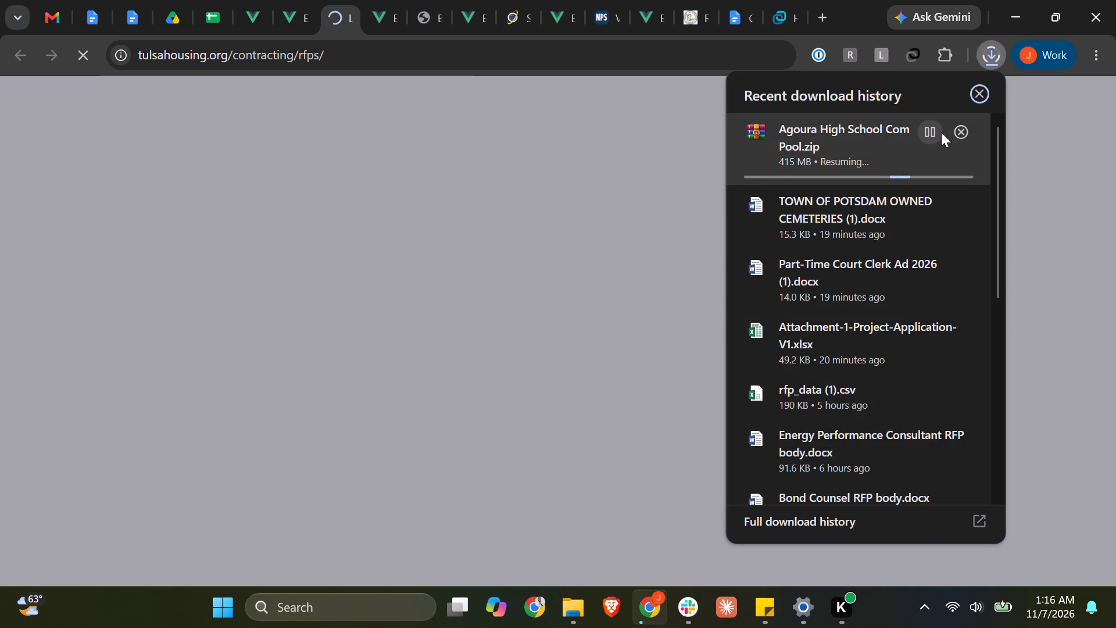
pyautogui.click(957, 131)
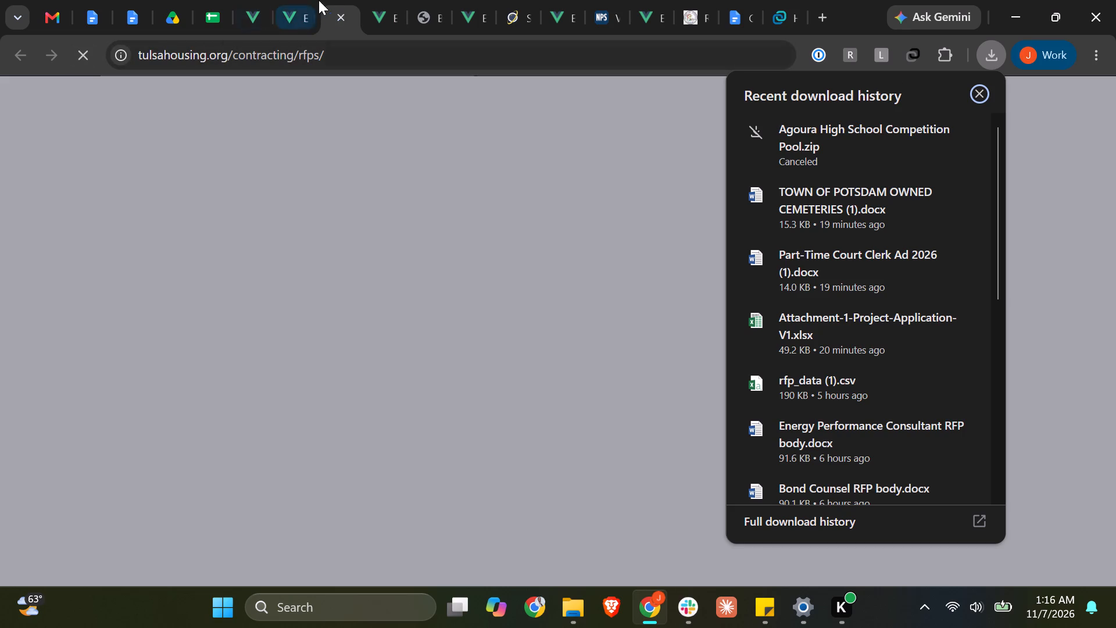
# Set the Tulsa Housing Authority record's status to No known issues and its last manual review date to today, 11/06/2026.
pyautogui.click(303, 0)
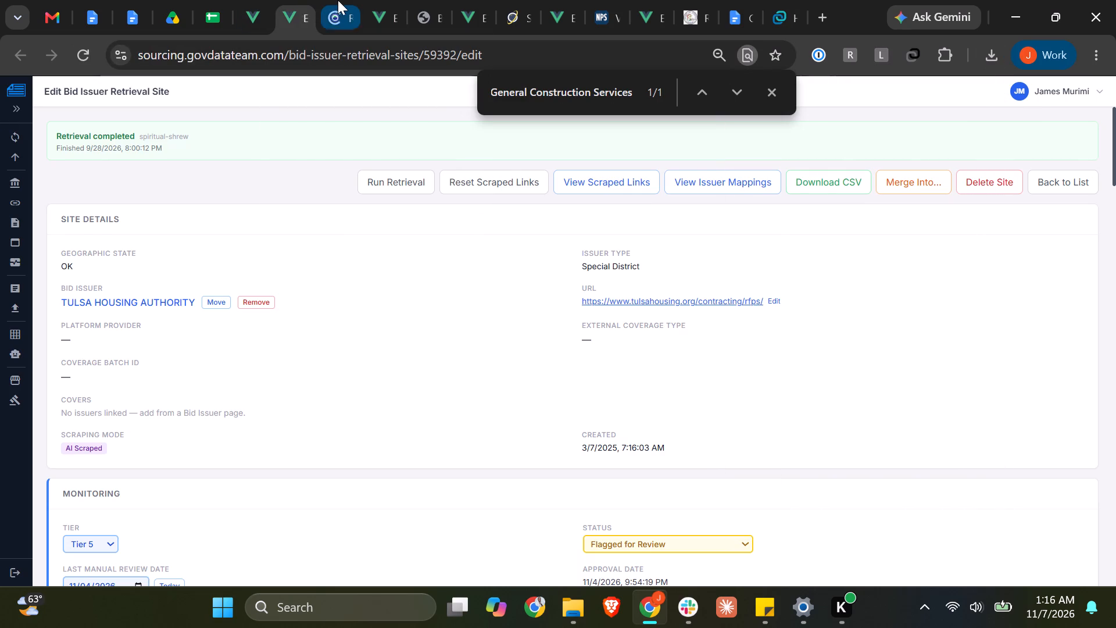
pyautogui.click(338, 0)
pyautogui.click(290, 0)
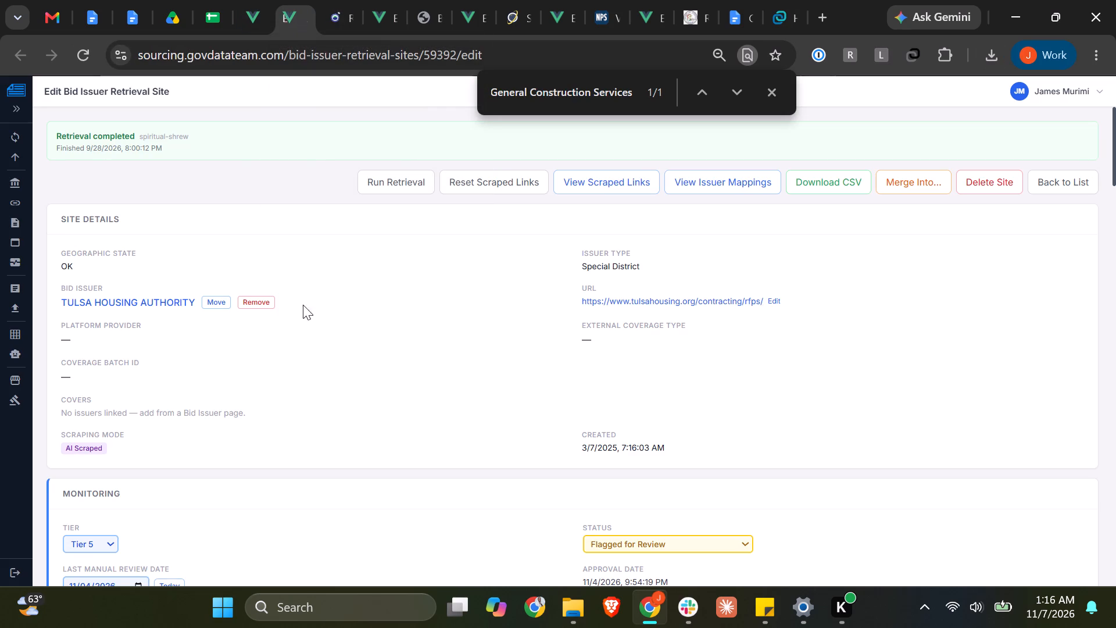
pyautogui.scroll(-2, 333, 300)
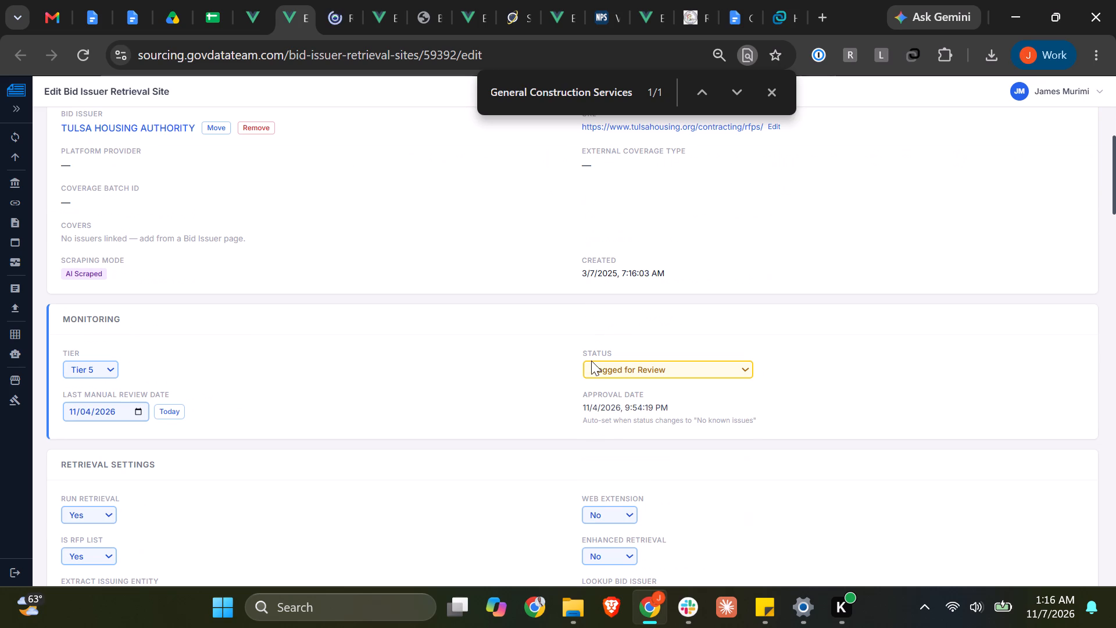
pyautogui.click(591, 361)
pyautogui.click(598, 390)
pyautogui.click(167, 406)
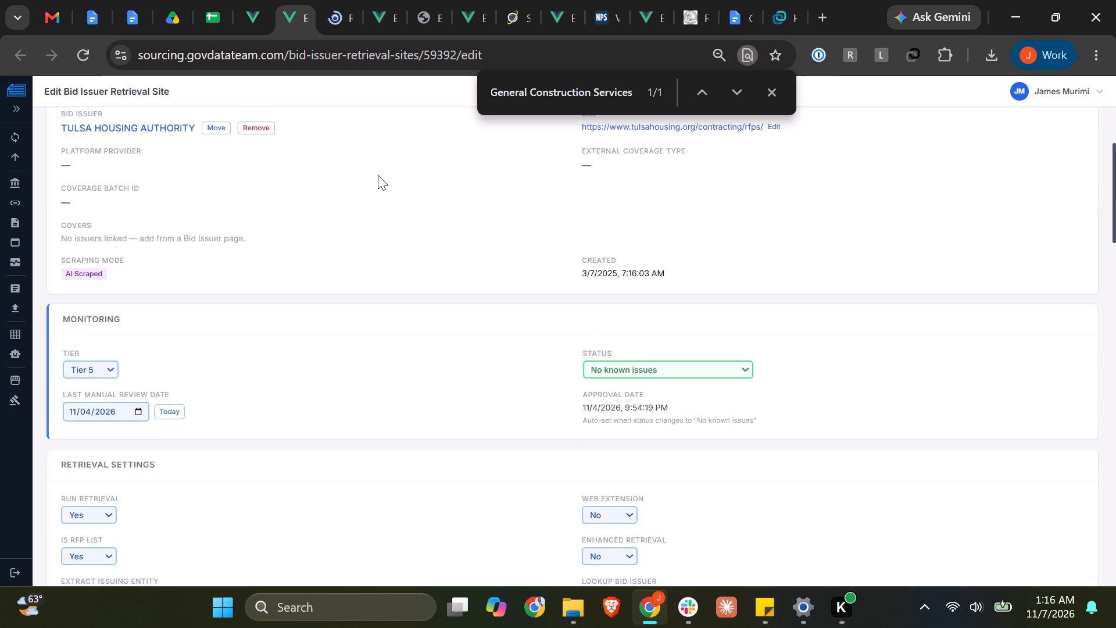
pyautogui.click(171, 411)
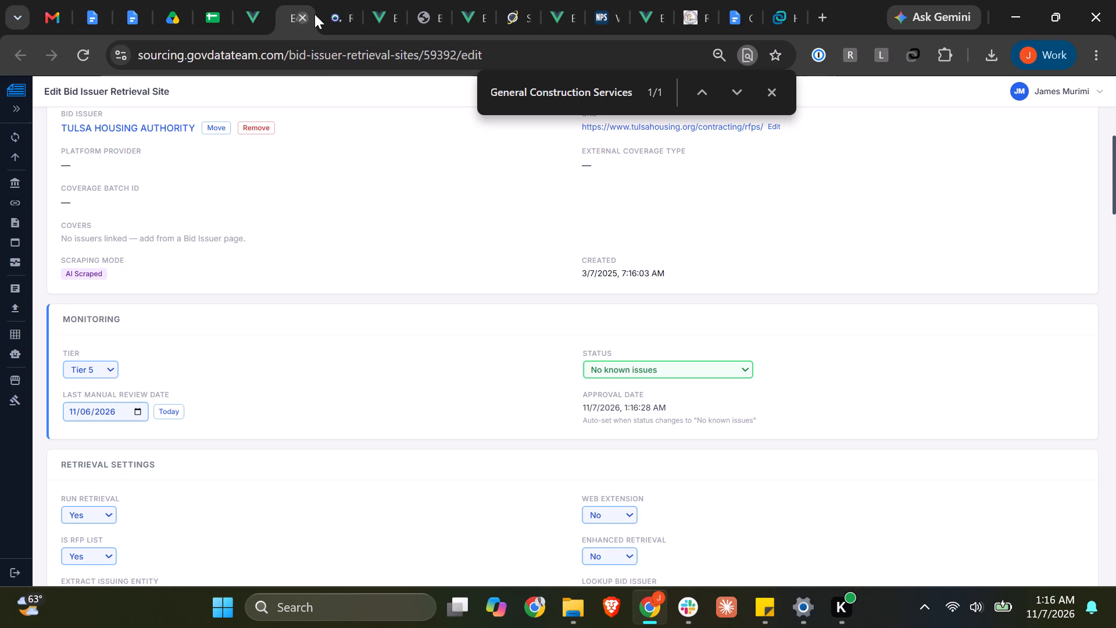
# Compare the RFPs on the Tulsa Housing Authority contracting page with the solicitations listed in its record.
pyautogui.click(342, 2)
pyautogui.scroll(-3, 340, 476)
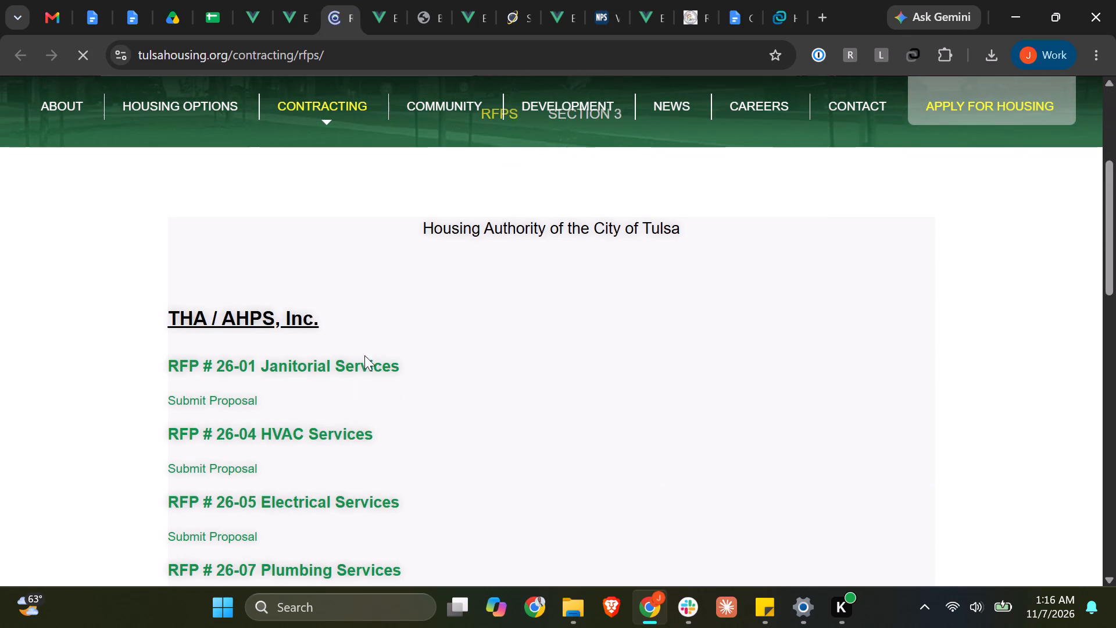
pyautogui.scroll(-1, 400, 309)
pyautogui.scroll(5, 400, 309)
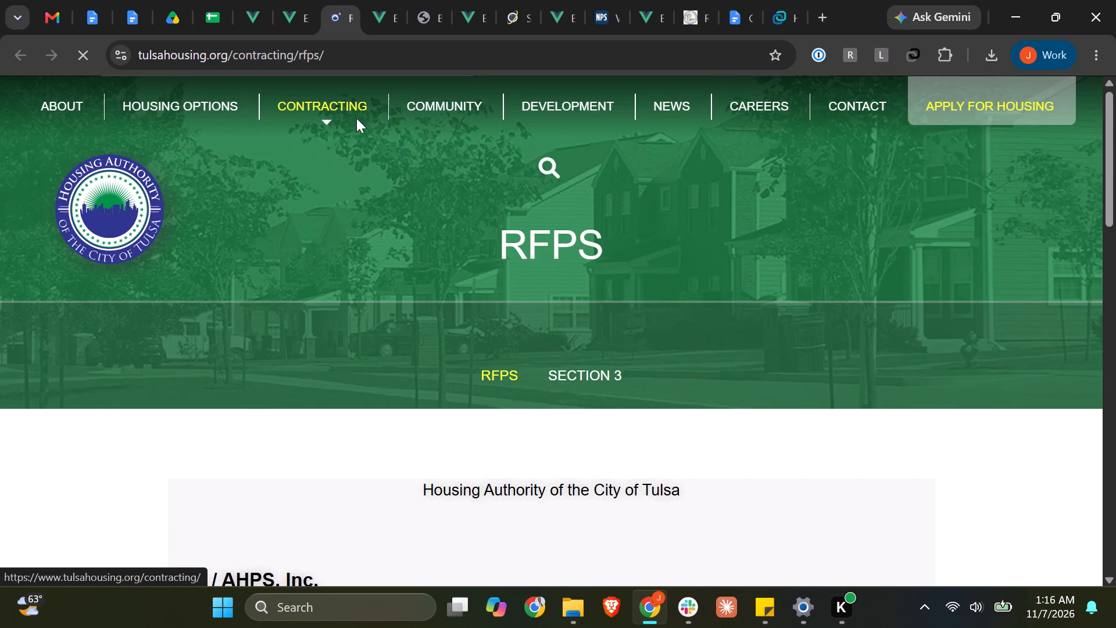
pyautogui.click(292, 0)
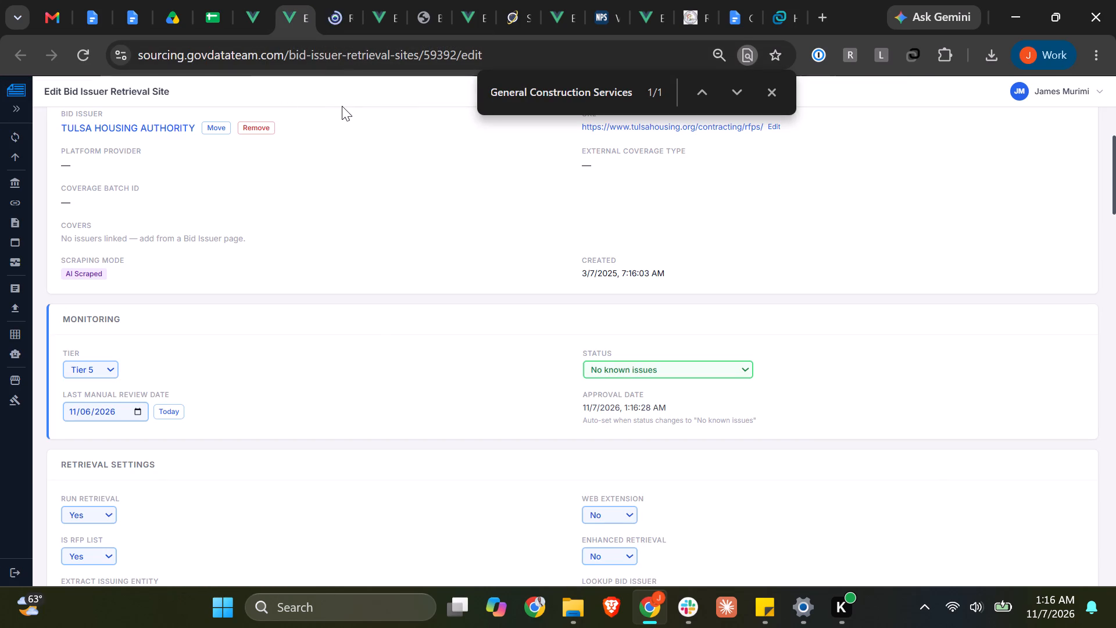
pyautogui.click(355, 0)
pyautogui.click(302, 1)
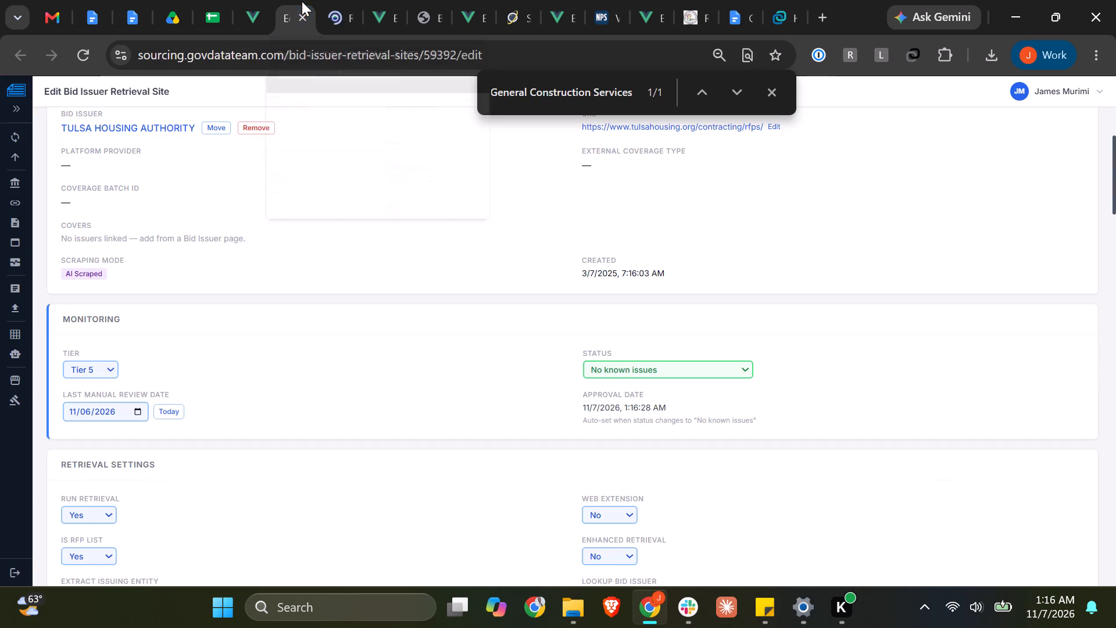
pyautogui.scroll(-20, 414, 372)
pyautogui.scroll(-2, 414, 372)
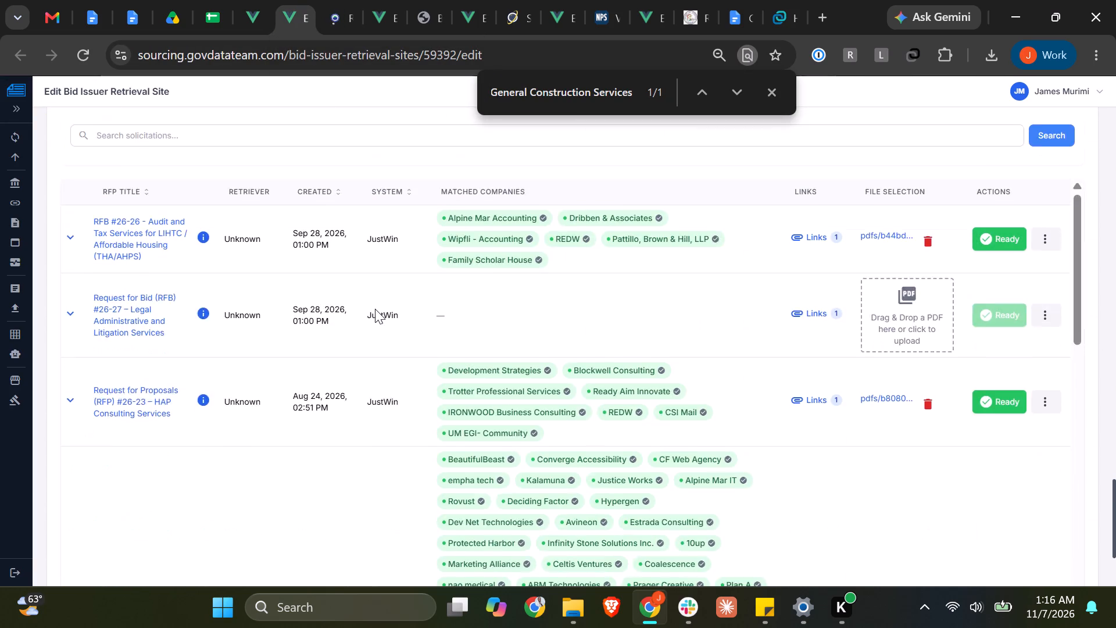
pyautogui.scroll(-13, 375, 309)
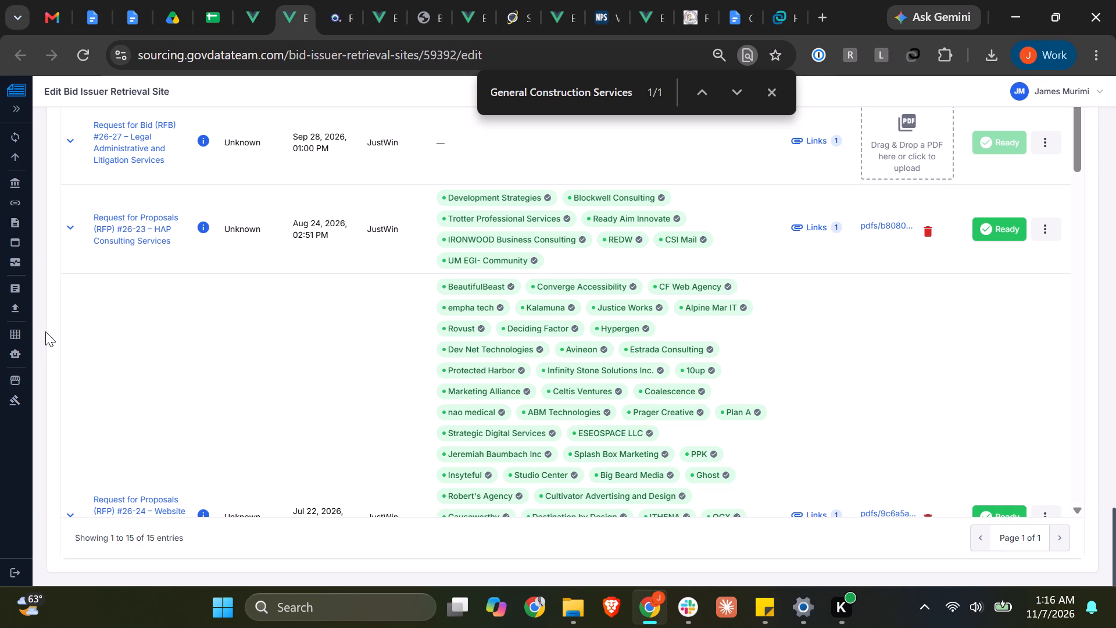
pyautogui.scroll(-14, 31, 331)
pyautogui.scroll(6, 62, 330)
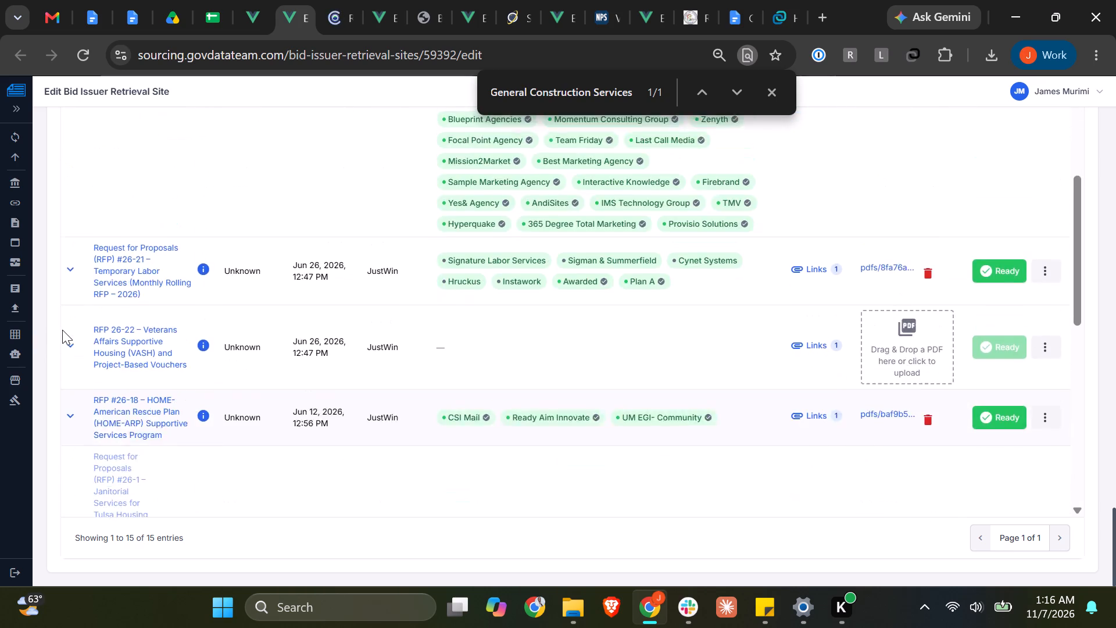
pyautogui.scroll(20, 62, 330)
pyautogui.scroll(13, 62, 330)
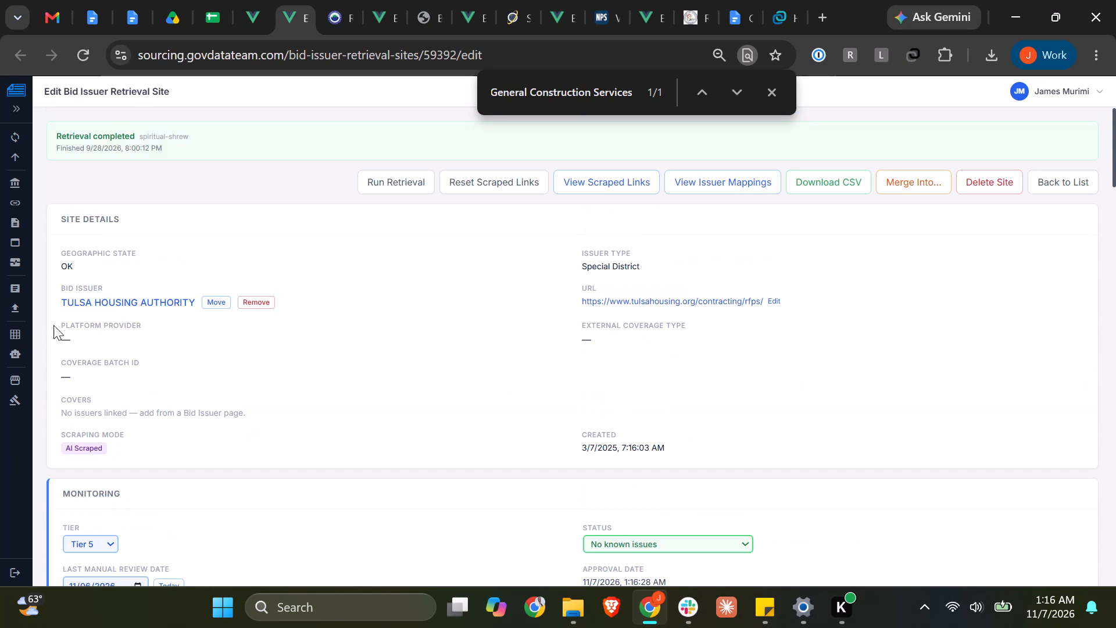
# Close the Tulsa Housing Authority RFPs page and its retrieval site record.
pyautogui.click(323, 0)
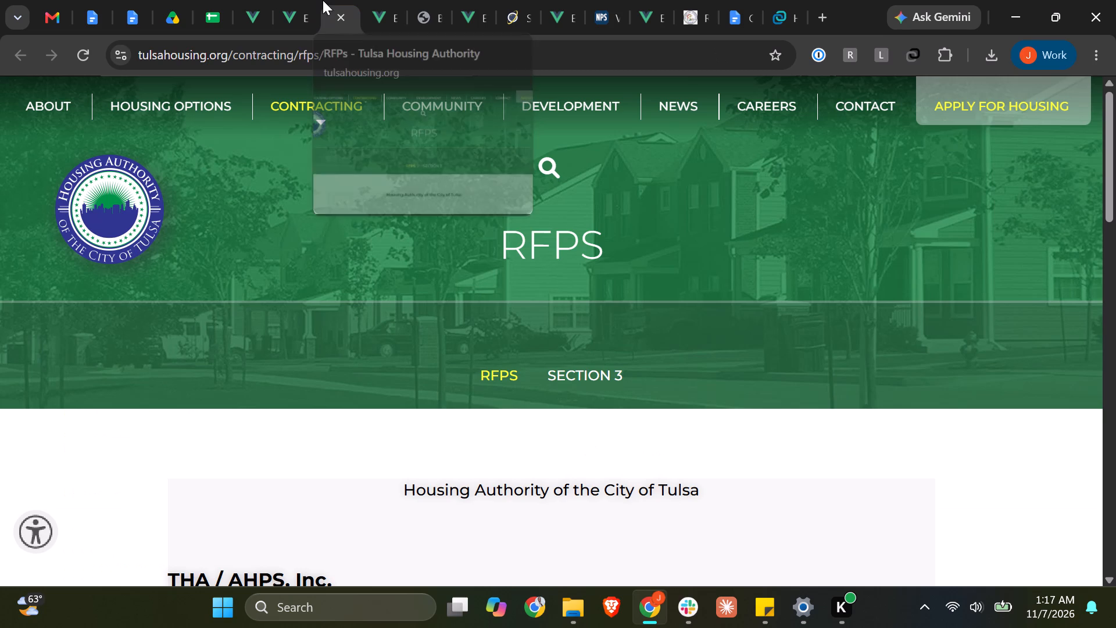
pyautogui.click(337, 19)
pyautogui.click(297, 2)
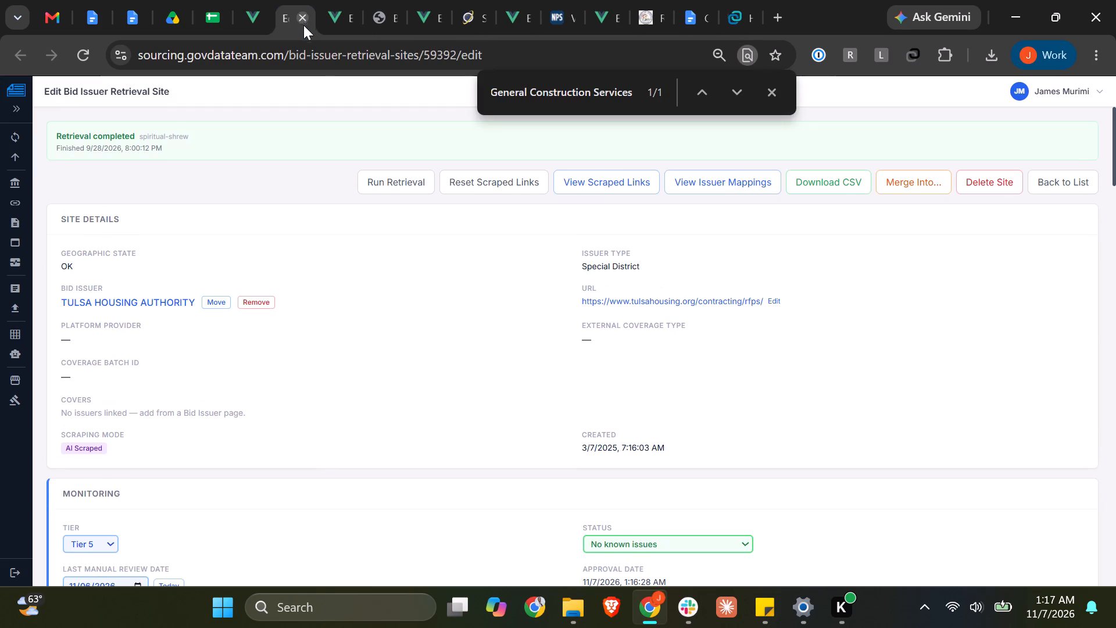
pyautogui.scroll(-1, 342, 166)
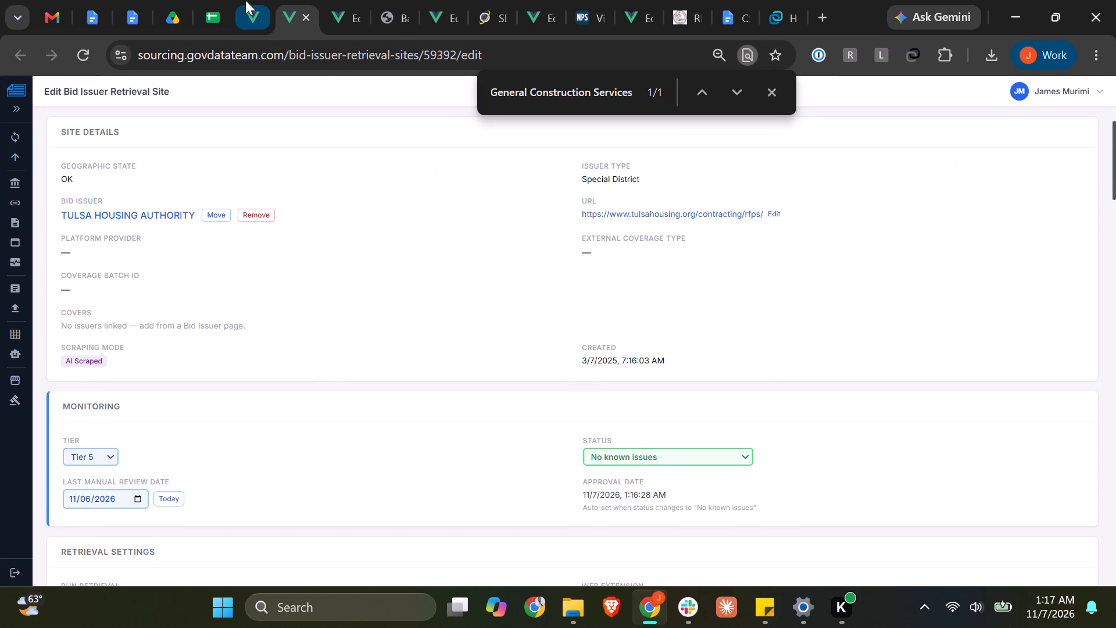
pyautogui.click(307, 20)
# Check the Bastrop Housing Authority procurement page for open bids and close the page.
pyautogui.click(327, 2)
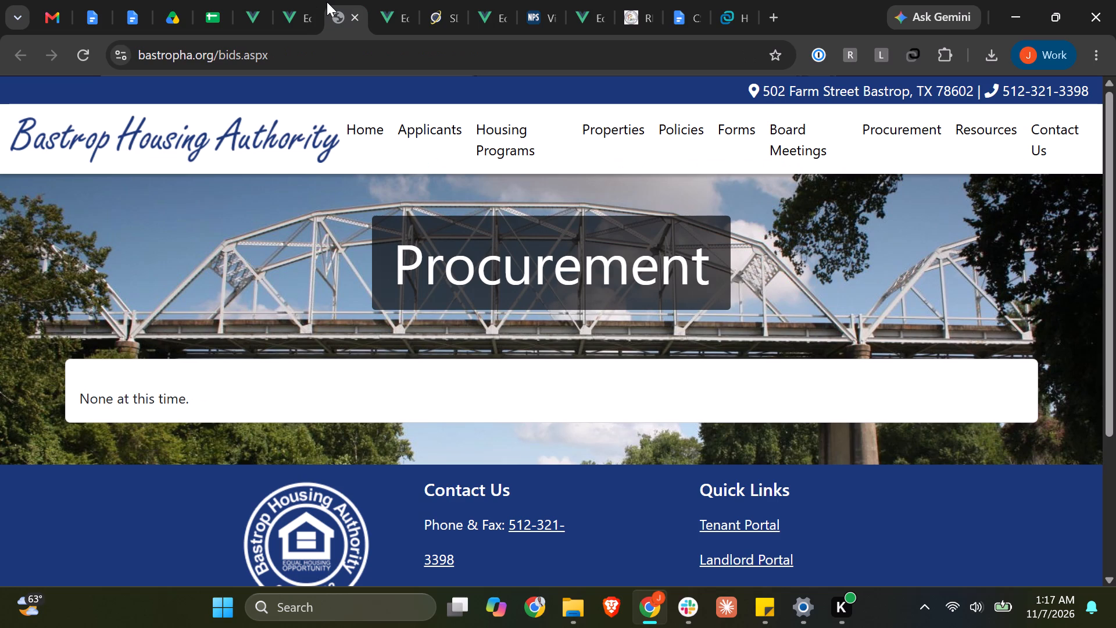
pyautogui.scroll(-2, 497, 354)
pyautogui.scroll(-2, 370, 334)
pyautogui.scroll(-1, 225, 350)
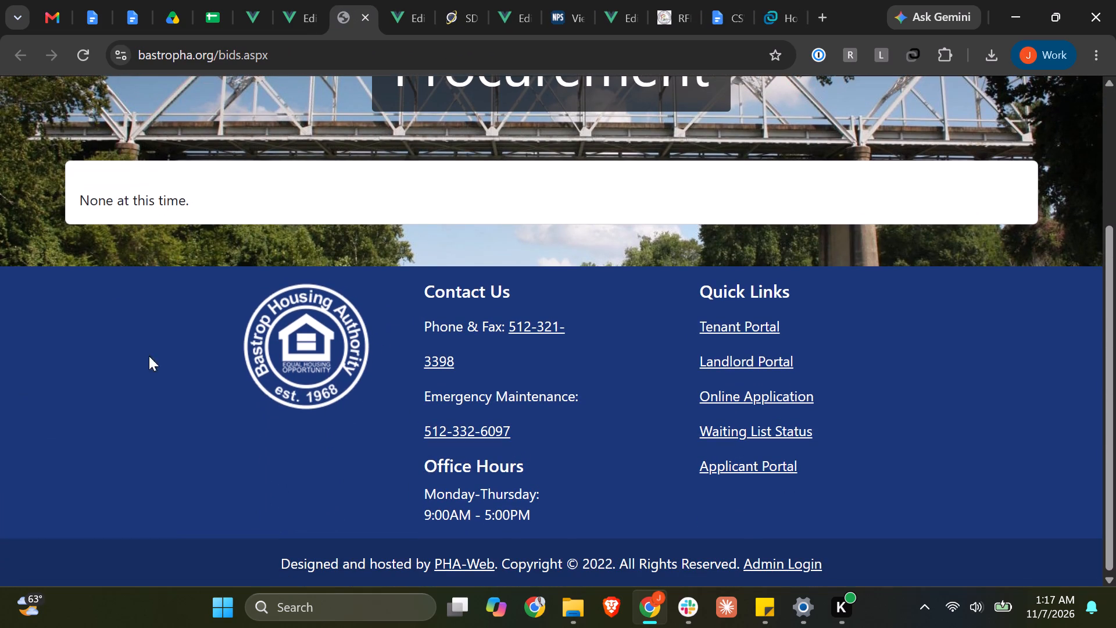
pyautogui.scroll(-1, 149, 356)
pyautogui.scroll(-5, 24, 358)
pyautogui.scroll(8, 30, 359)
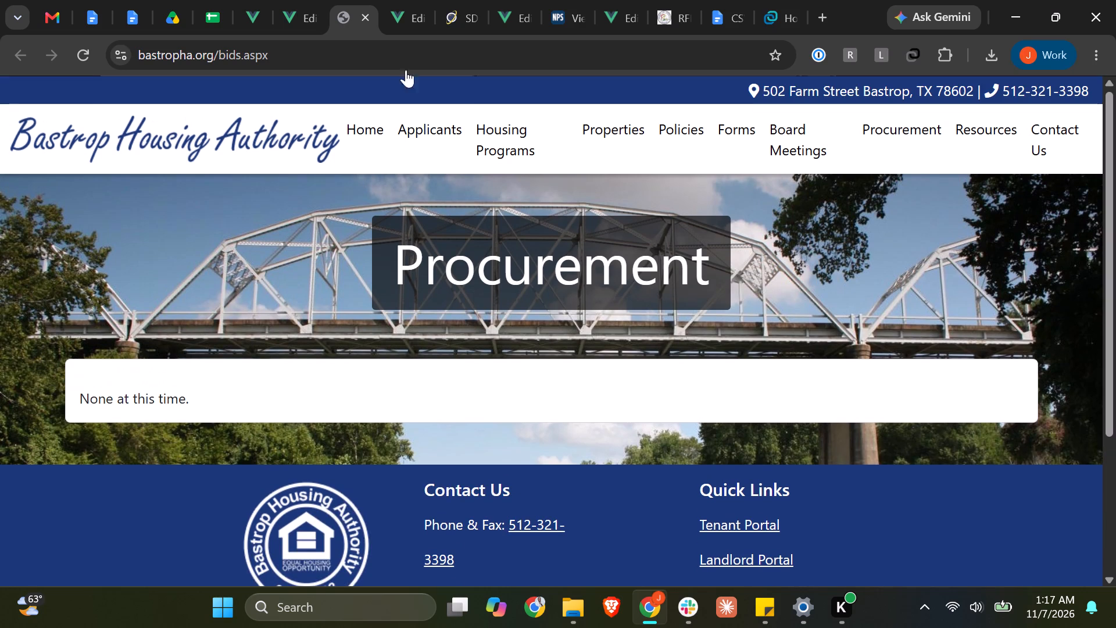
pyautogui.click(365, 18)
# Set the Bastrop City Housing Authority record's last manual review date to today, 11/06/2026, and status to No known issues, and close it.
pyautogui.click(296, 0)
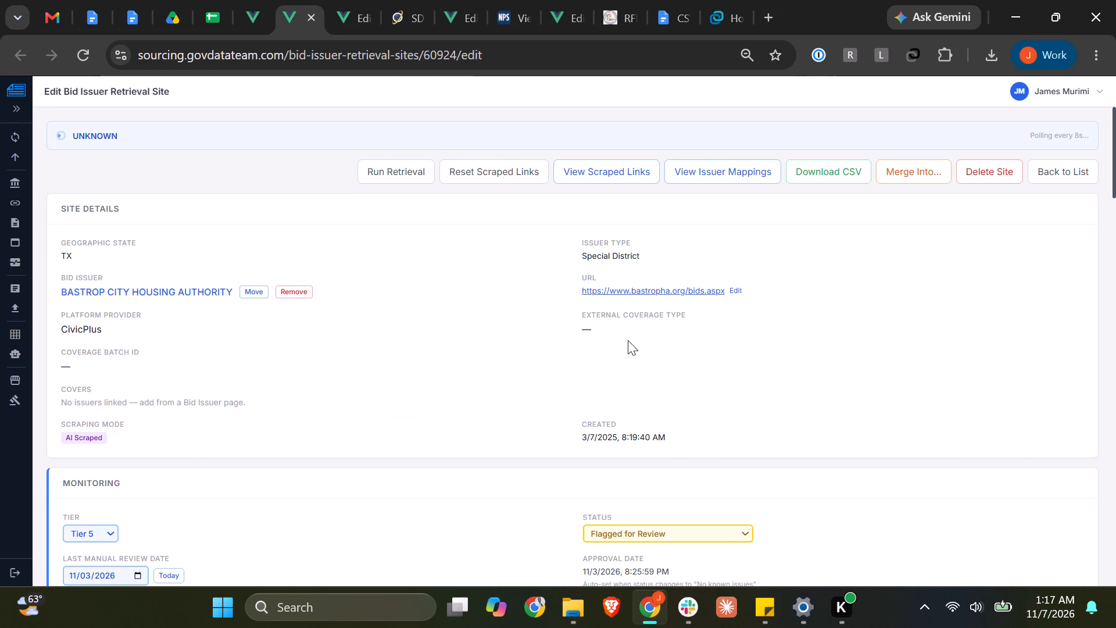
pyautogui.scroll(-2, 625, 466)
pyautogui.click(610, 359)
pyautogui.moveTo(609, 381); pyautogui.dragTo(568, 383)
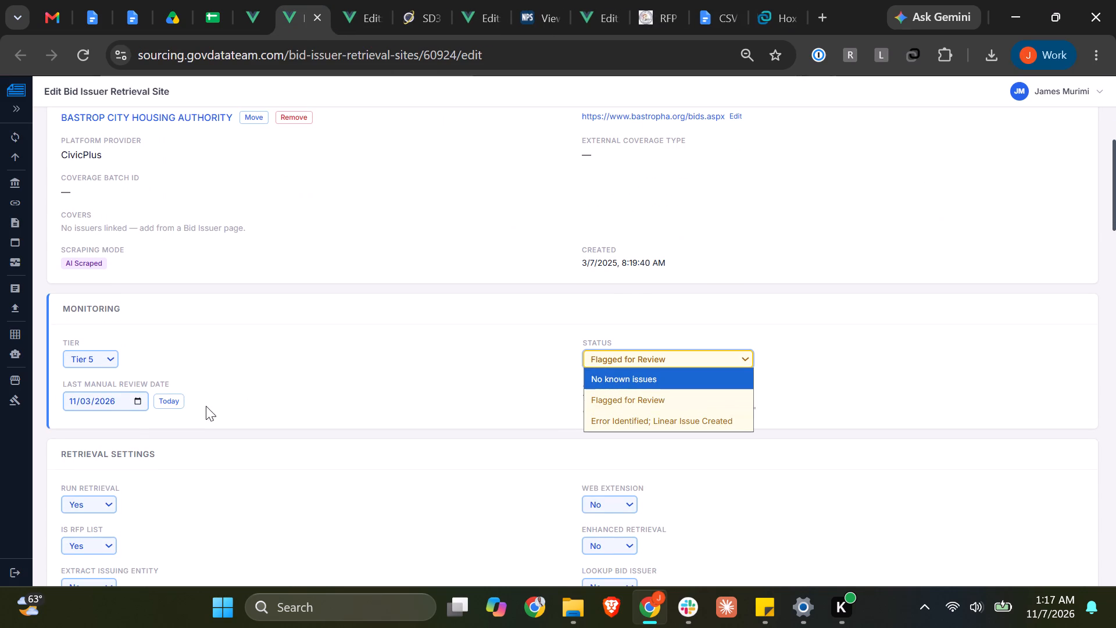
pyautogui.click(160, 400)
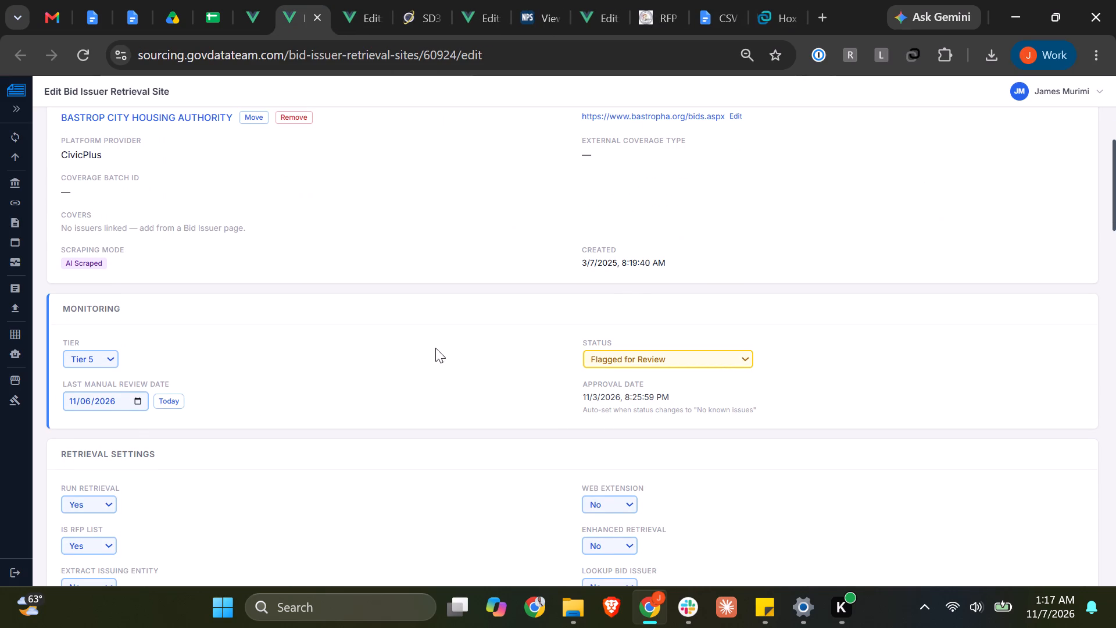
pyautogui.click(595, 352)
pyautogui.click(606, 373)
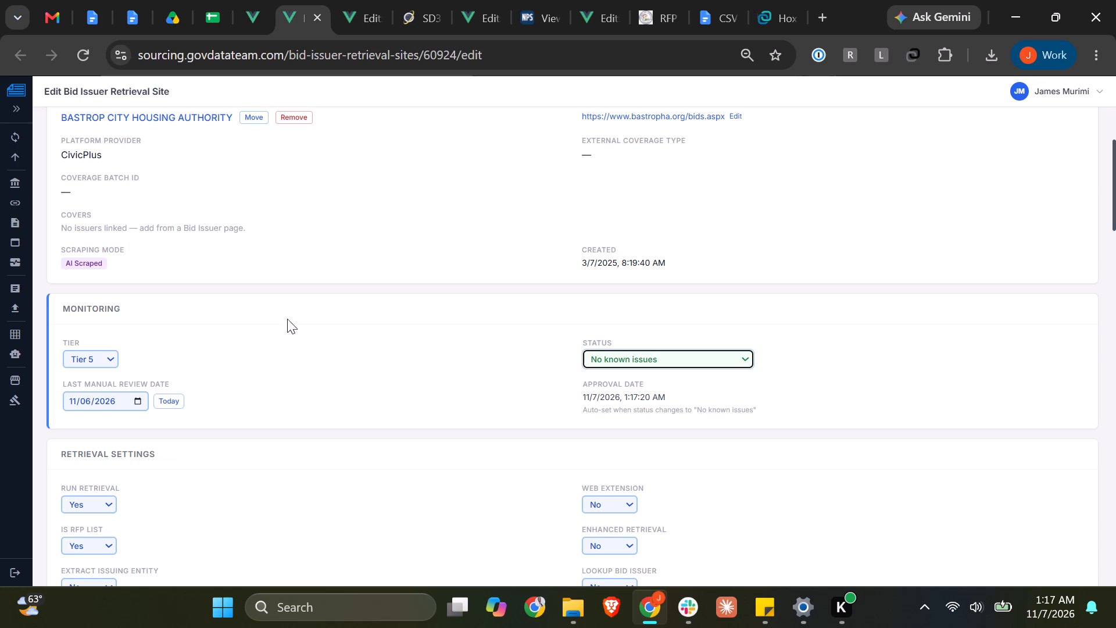
pyautogui.scroll(9, 320, 291)
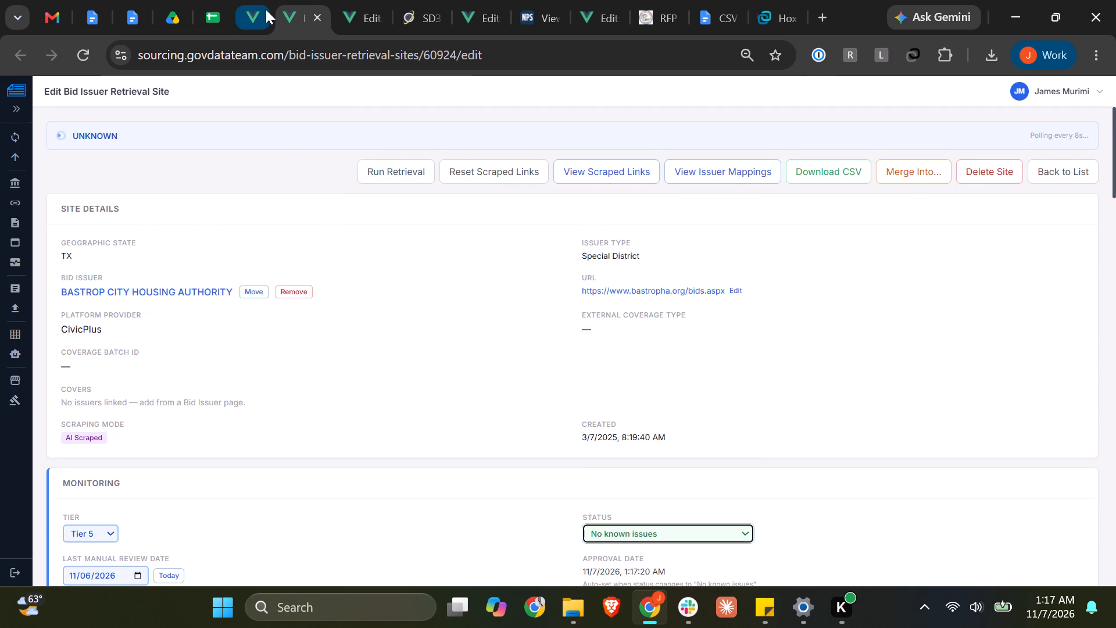
pyautogui.click(318, 16)
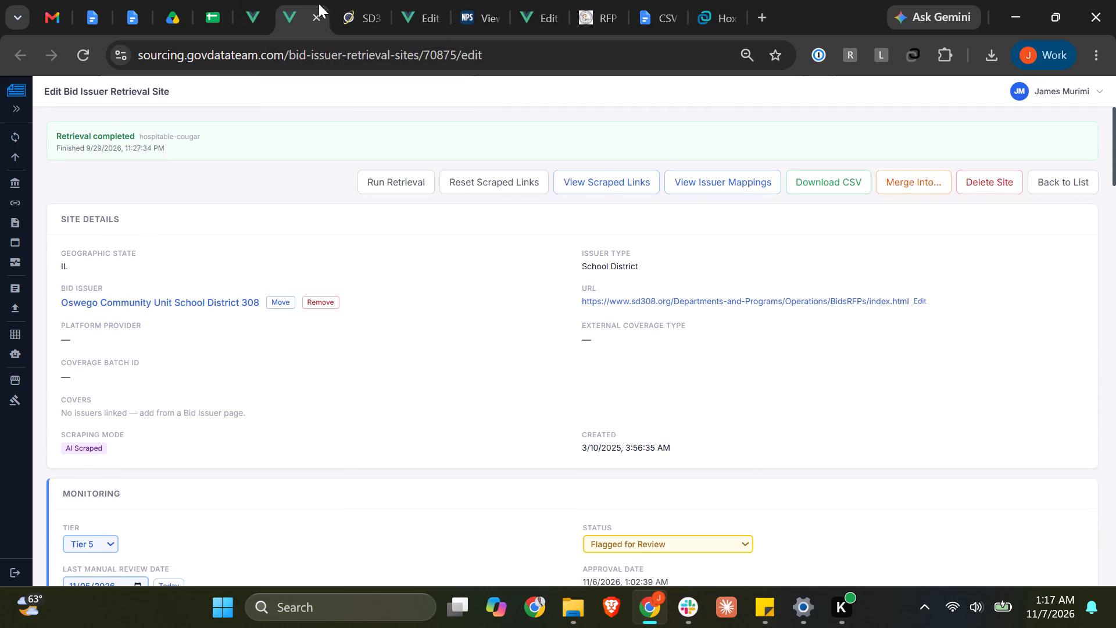
# Open the Snow Removal RFP and Security Awareness & Phishing Simulation listings from the Oswego district's Bids/RFPs page in separate tabs.
pyautogui.click(345, 0)
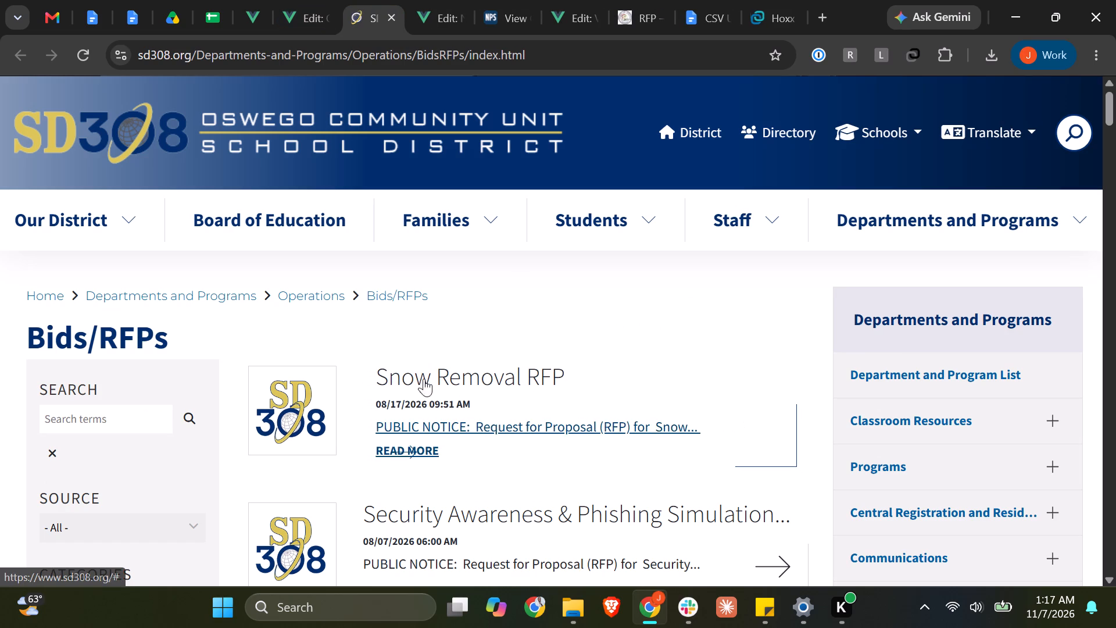
pyautogui.moveTo(366, 363); pyautogui.dragTo(428, 372)
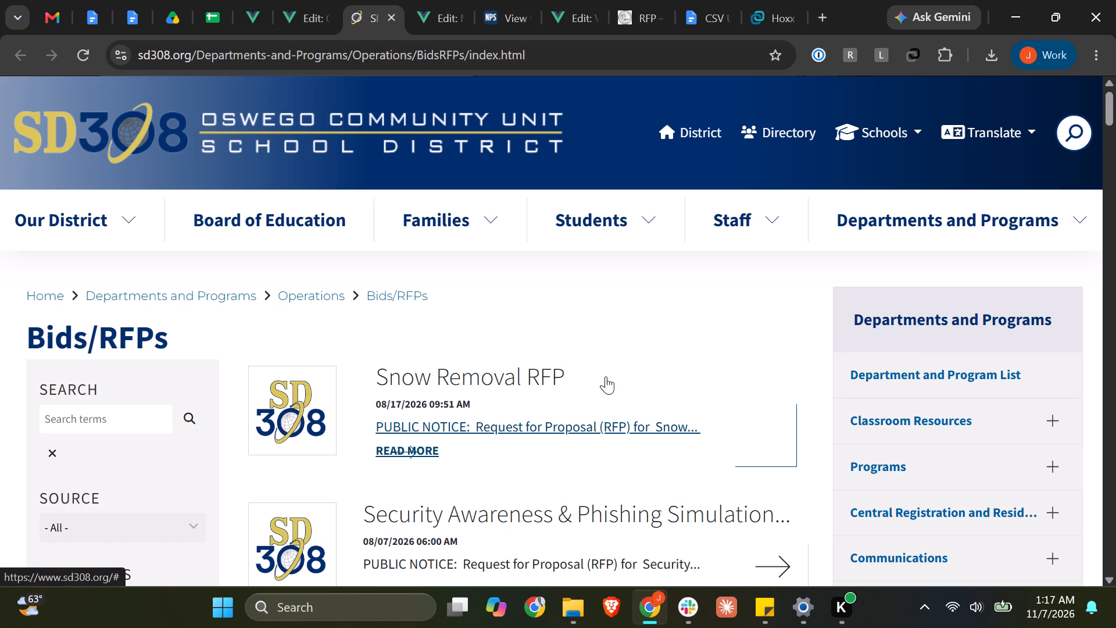
pyautogui.moveTo(606, 376); pyautogui.dragTo(445, 379)
pyautogui.moveTo(614, 370); pyautogui.dragTo(460, 376)
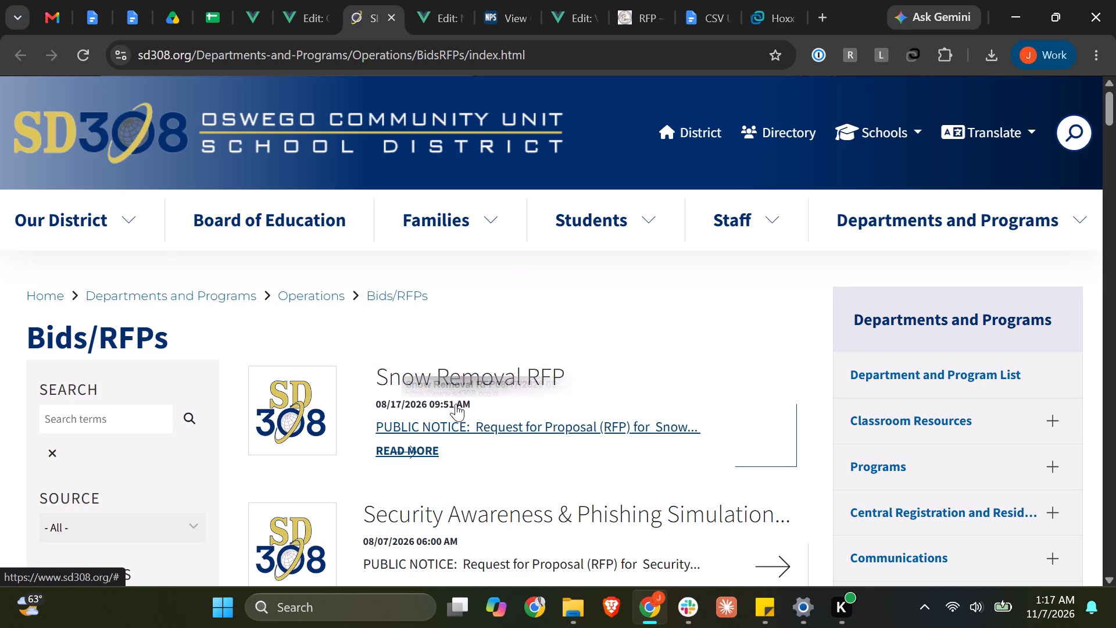
pyautogui.scroll(-1, 518, 349)
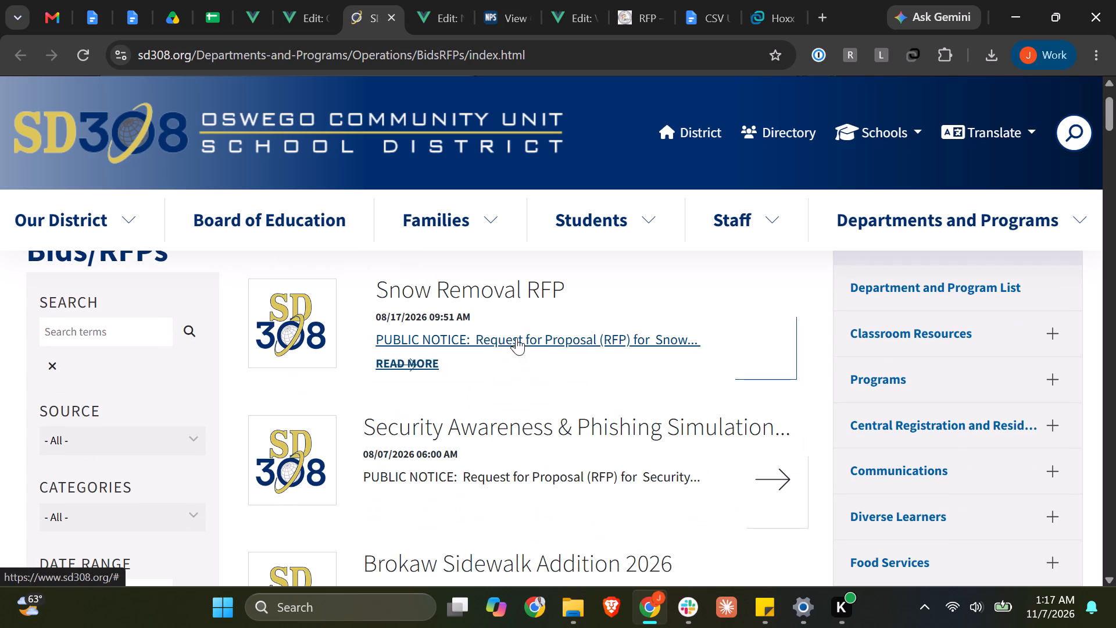
pyautogui.rightClick(411, 333)
pyautogui.click(467, 69)
pyautogui.scroll(-1, 420, 246)
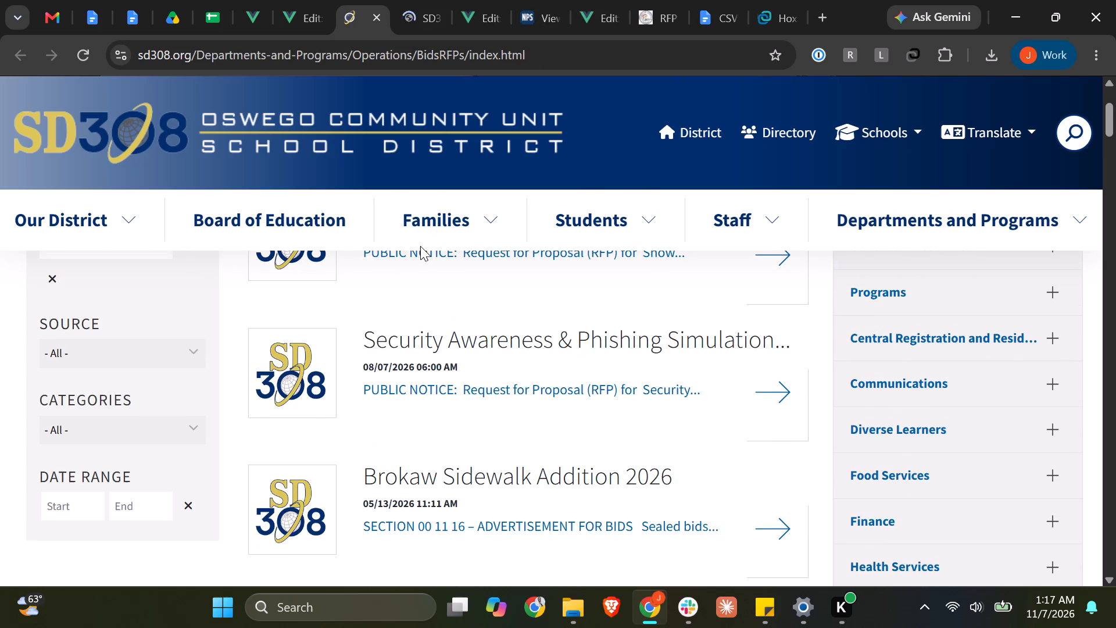
pyautogui.rightClick(445, 340)
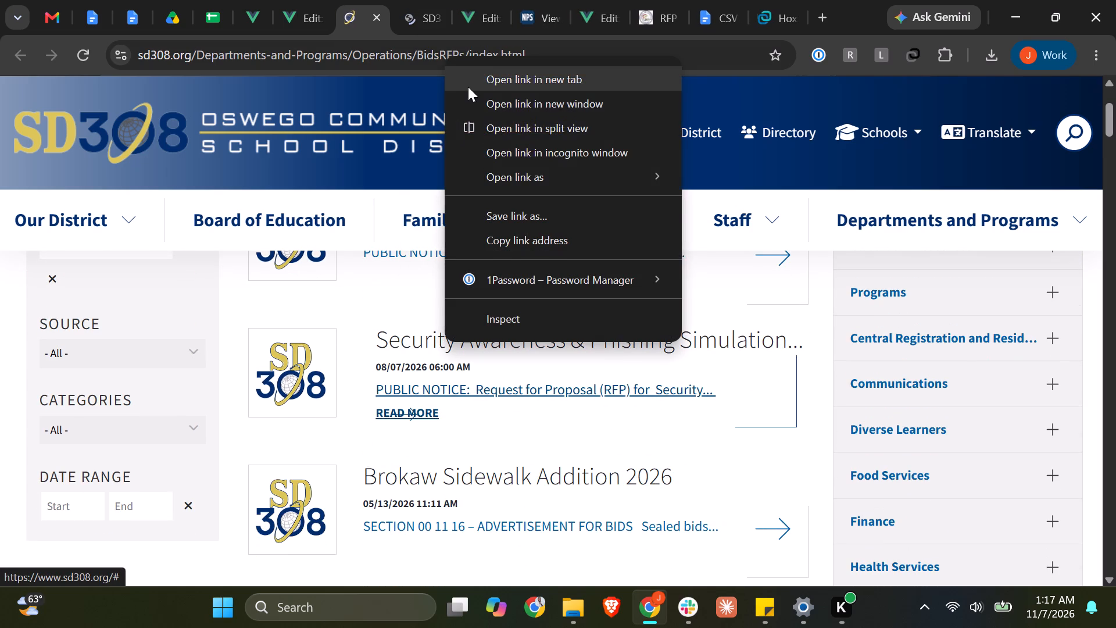
pyautogui.click(481, 80)
# Look through the page opened from the first SD308 bid listing for the notice details.
pyautogui.click(407, 0)
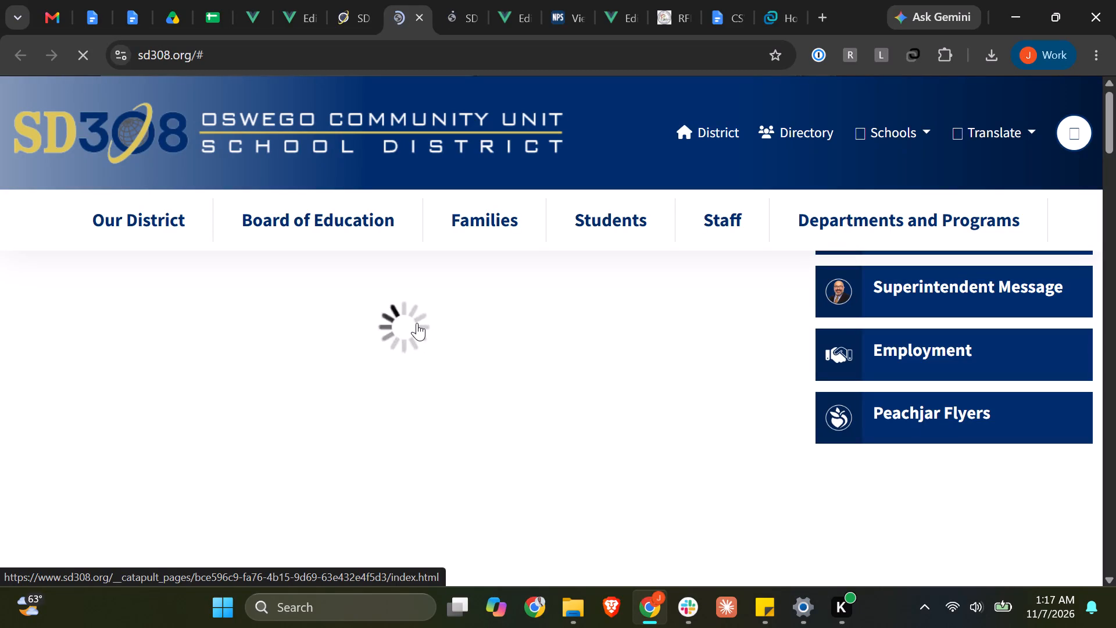
pyautogui.scroll(-2, 196, 361)
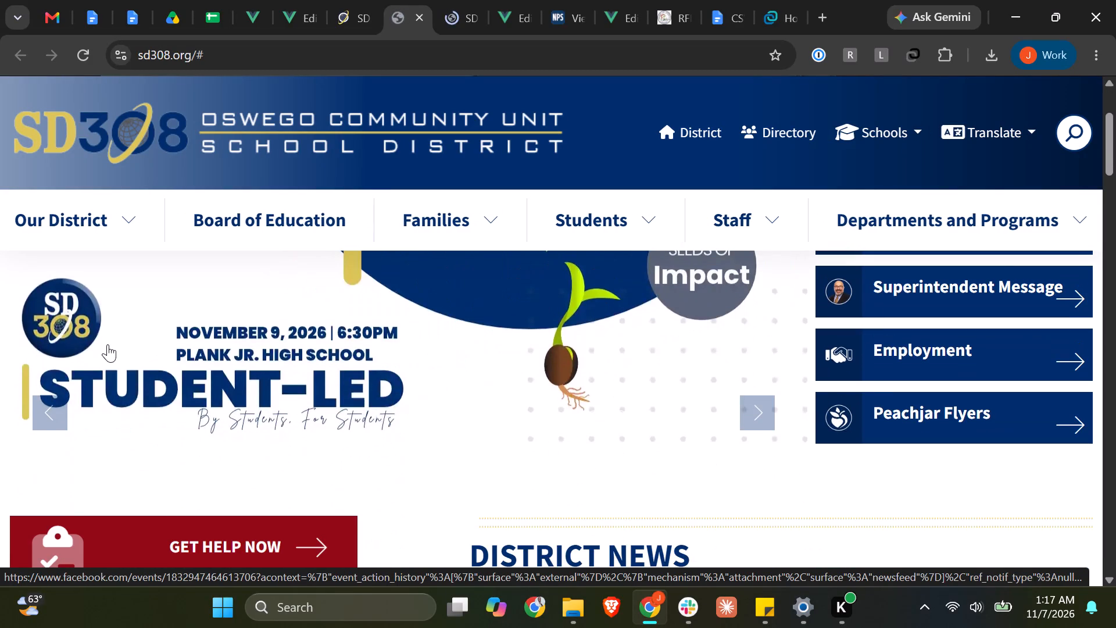
pyautogui.scroll(-3, 109, 356)
pyautogui.scroll(-3, 443, 394)
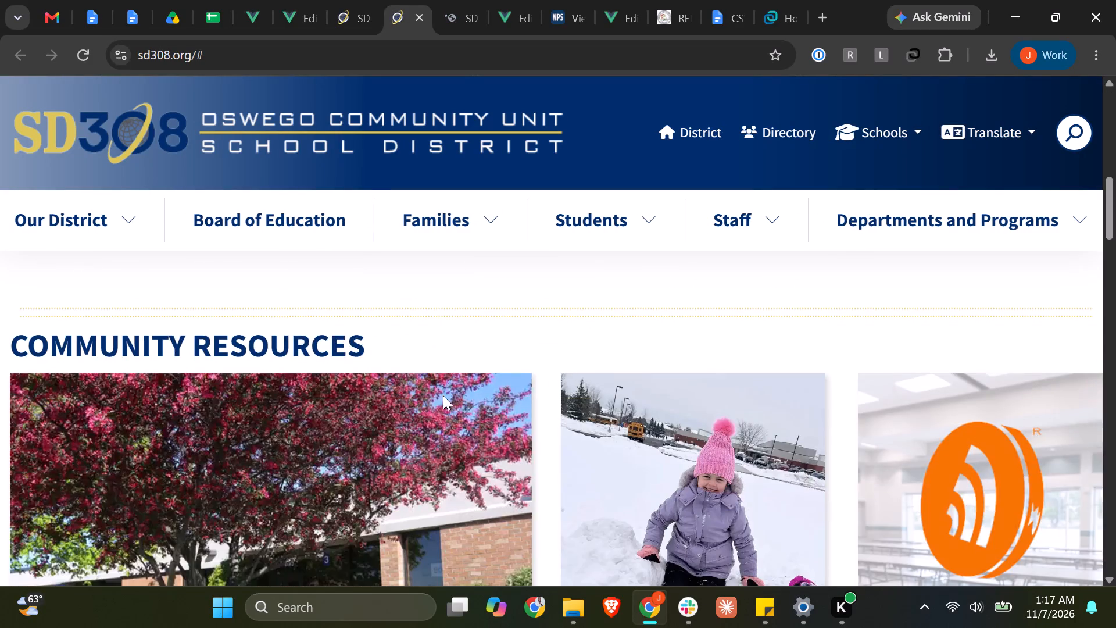
pyautogui.scroll(-15, 443, 395)
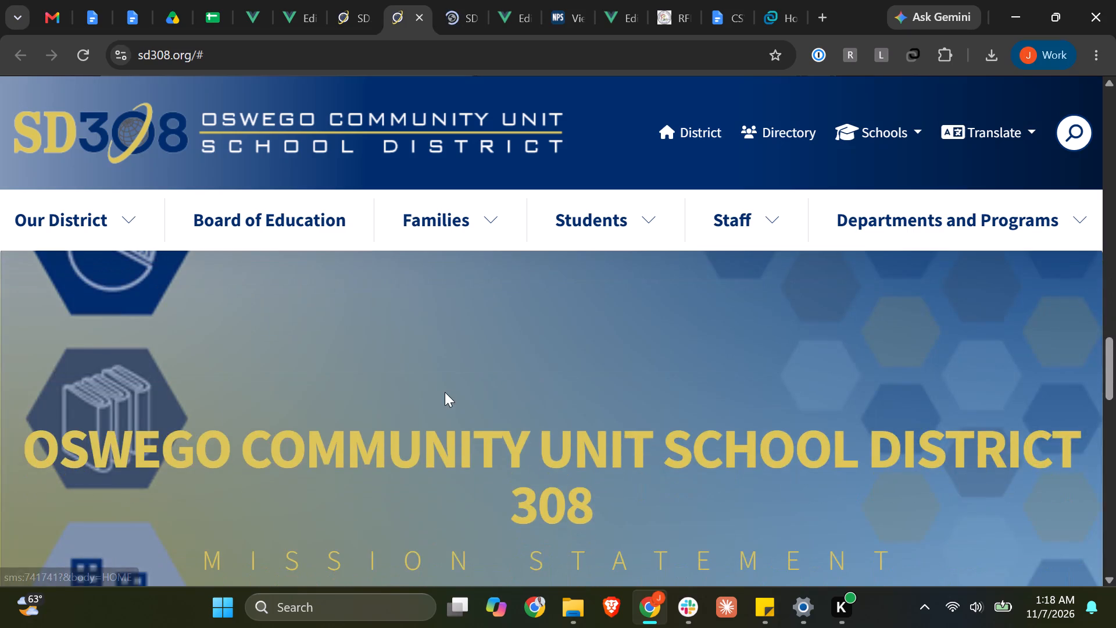
pyautogui.scroll(12, 445, 392)
pyautogui.scroll(9, 445, 392)
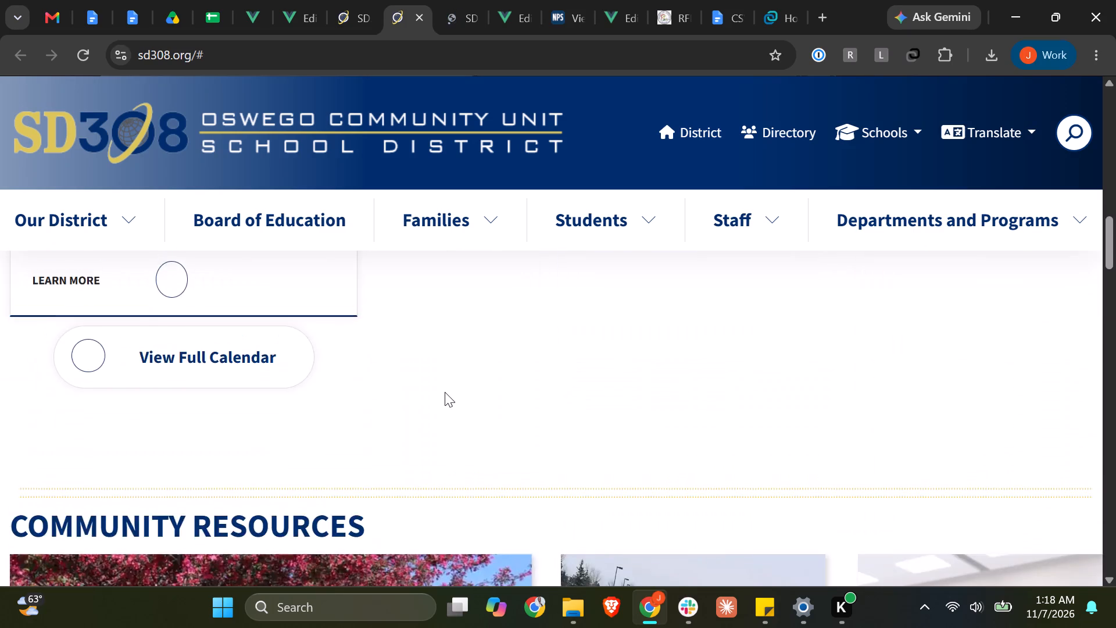
pyautogui.scroll(6, 445, 392)
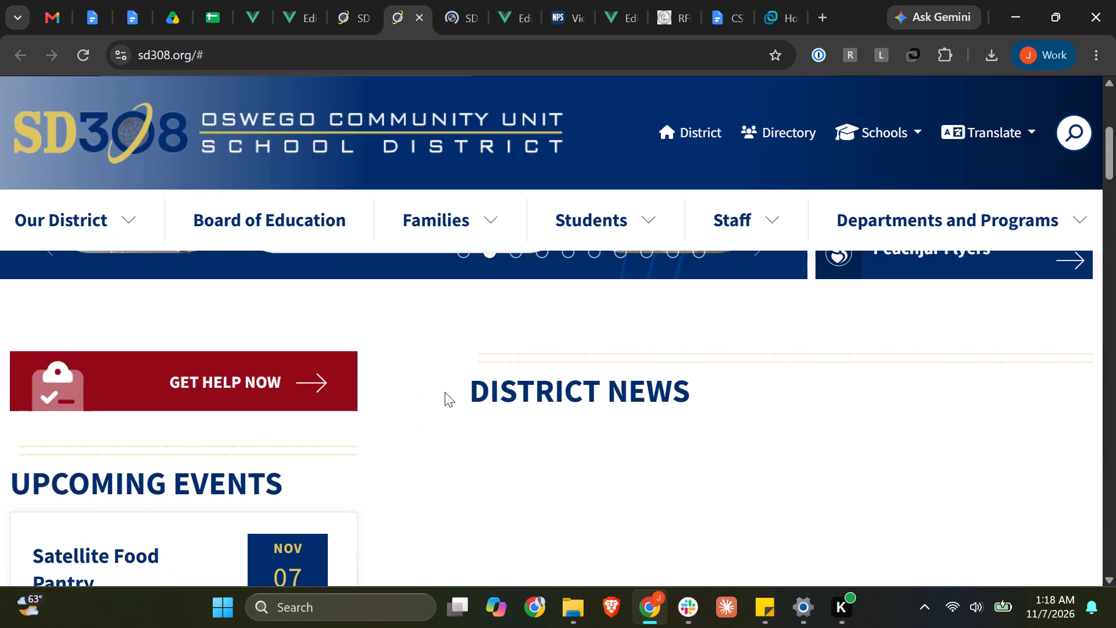
pyautogui.scroll(12, 445, 392)
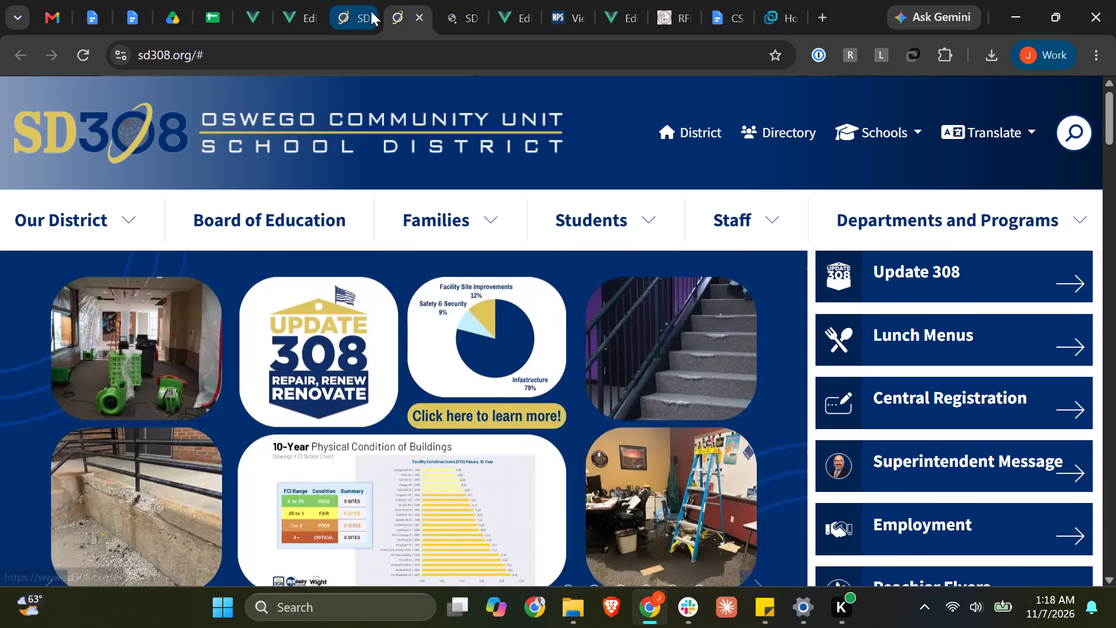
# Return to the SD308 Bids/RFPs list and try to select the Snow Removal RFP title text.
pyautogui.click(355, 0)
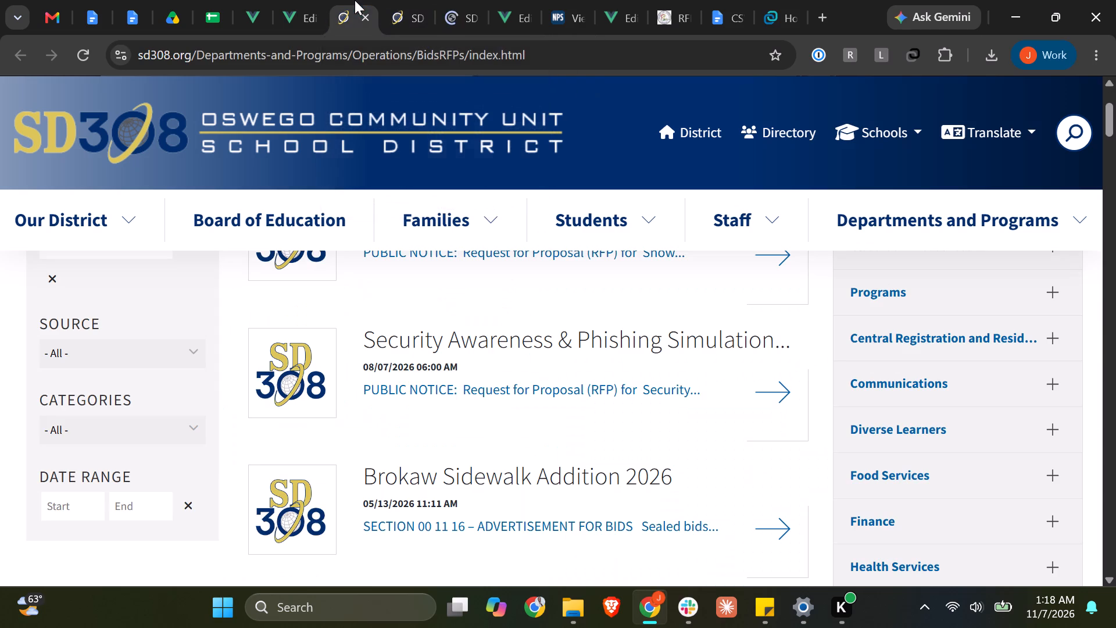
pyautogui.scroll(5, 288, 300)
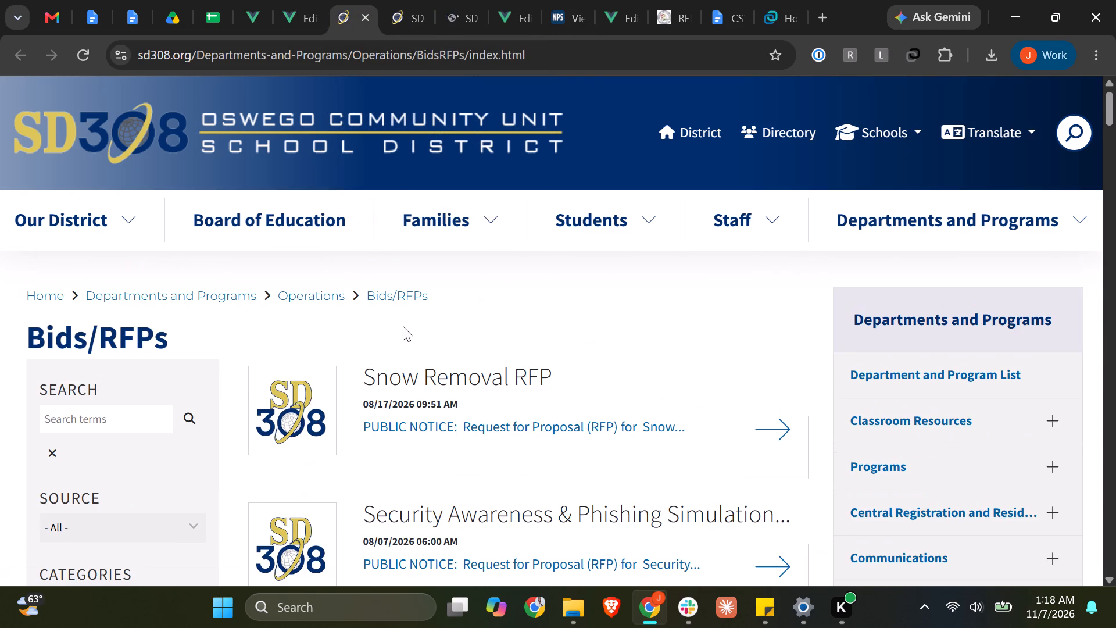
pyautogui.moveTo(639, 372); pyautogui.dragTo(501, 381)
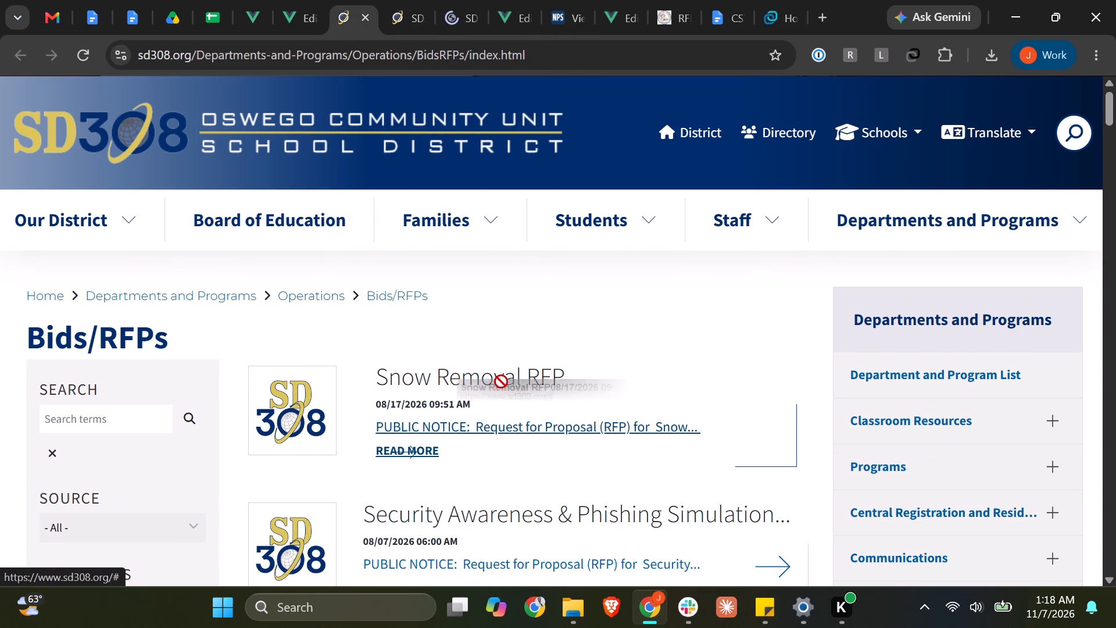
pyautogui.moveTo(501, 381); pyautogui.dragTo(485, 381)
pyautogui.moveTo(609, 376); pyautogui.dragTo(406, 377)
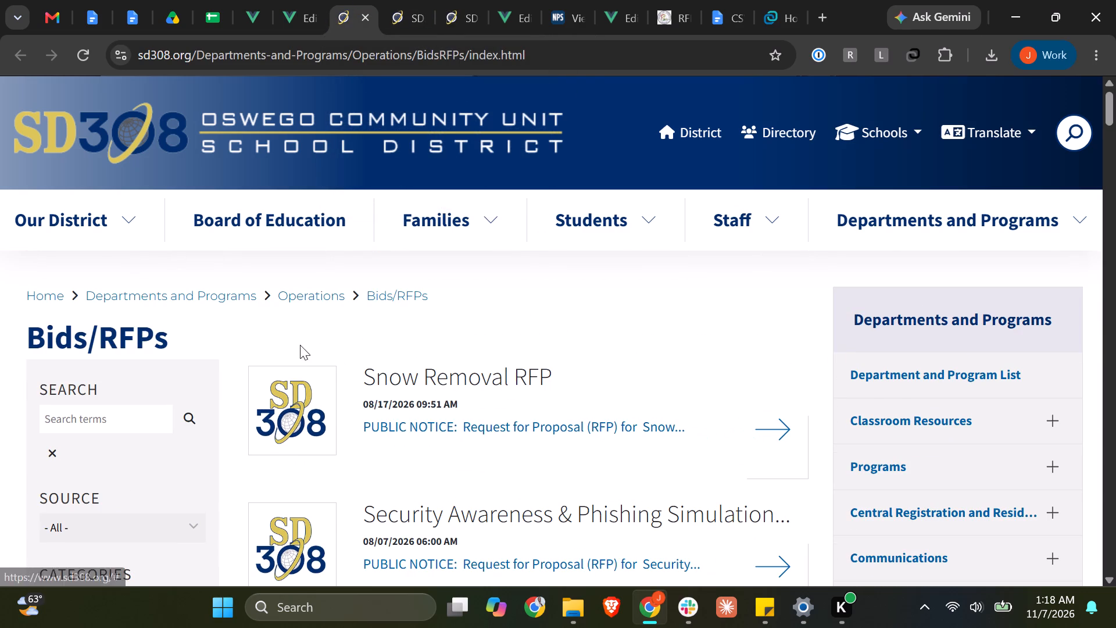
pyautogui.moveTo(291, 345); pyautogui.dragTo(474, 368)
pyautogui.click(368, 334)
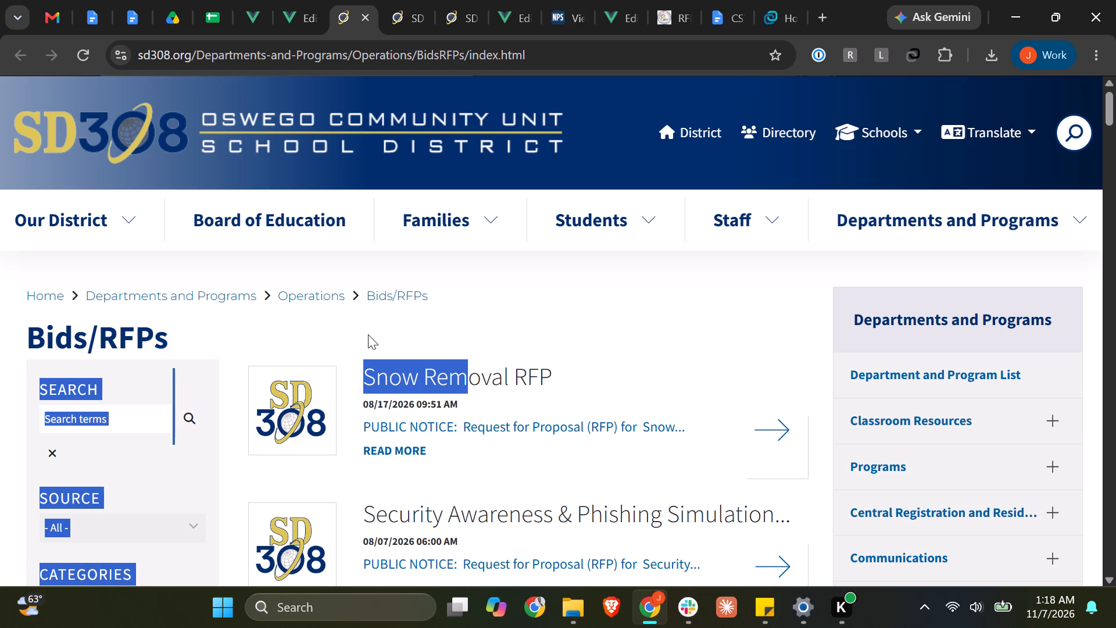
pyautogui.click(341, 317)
# Compare the solicitations in the Oswego Community Unit School District 308 record with the bids on its source page.
pyautogui.click(304, 0)
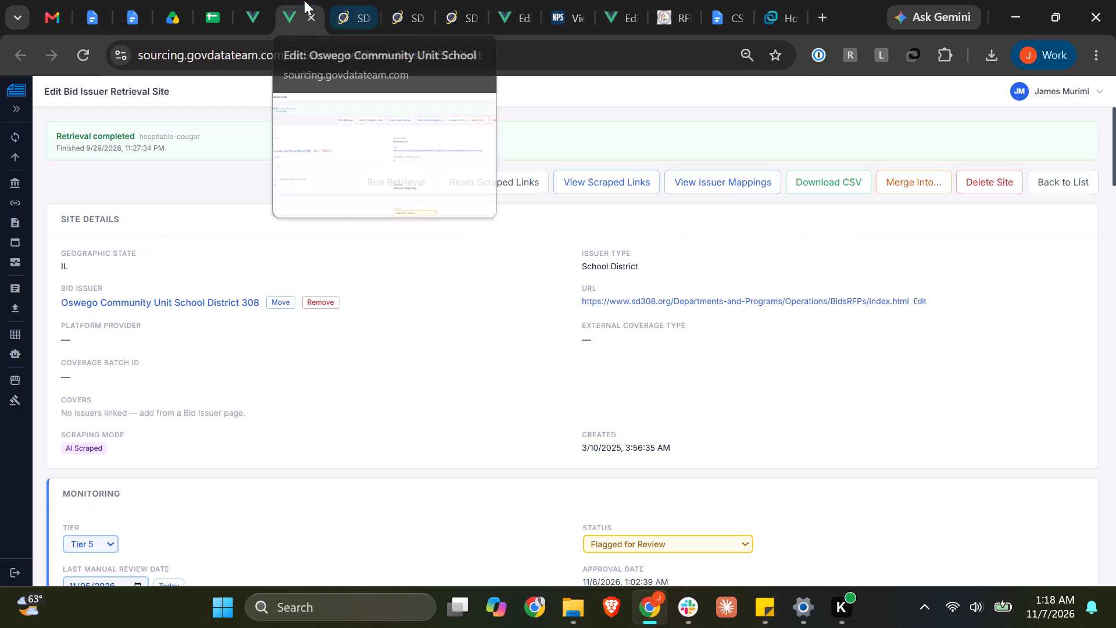
pyautogui.scroll(-3, 393, 251)
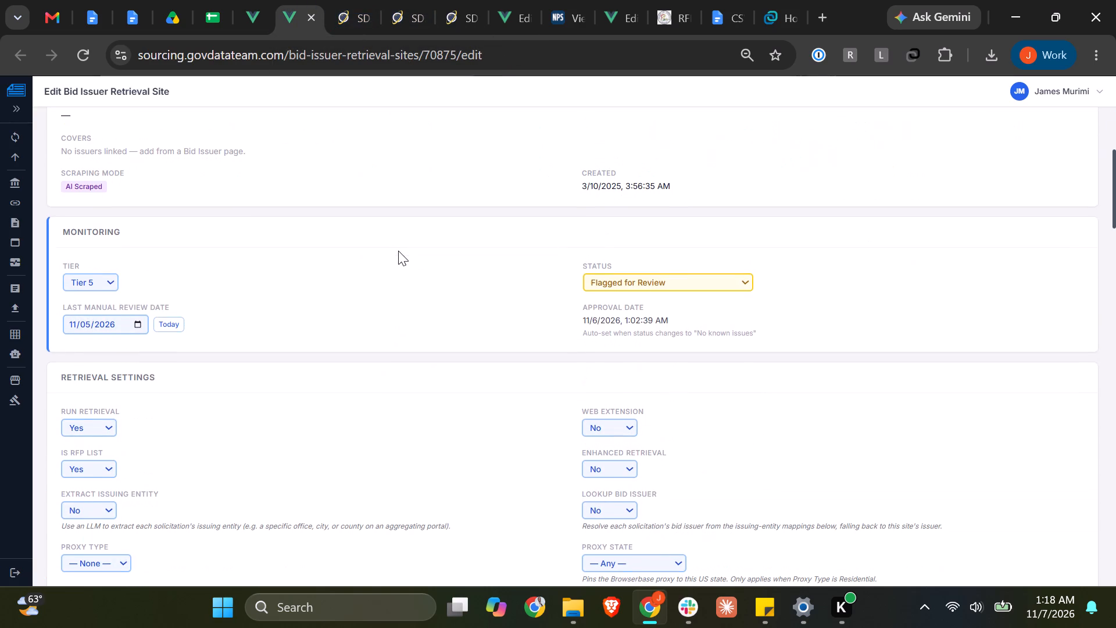
pyautogui.scroll(-7, 413, 222)
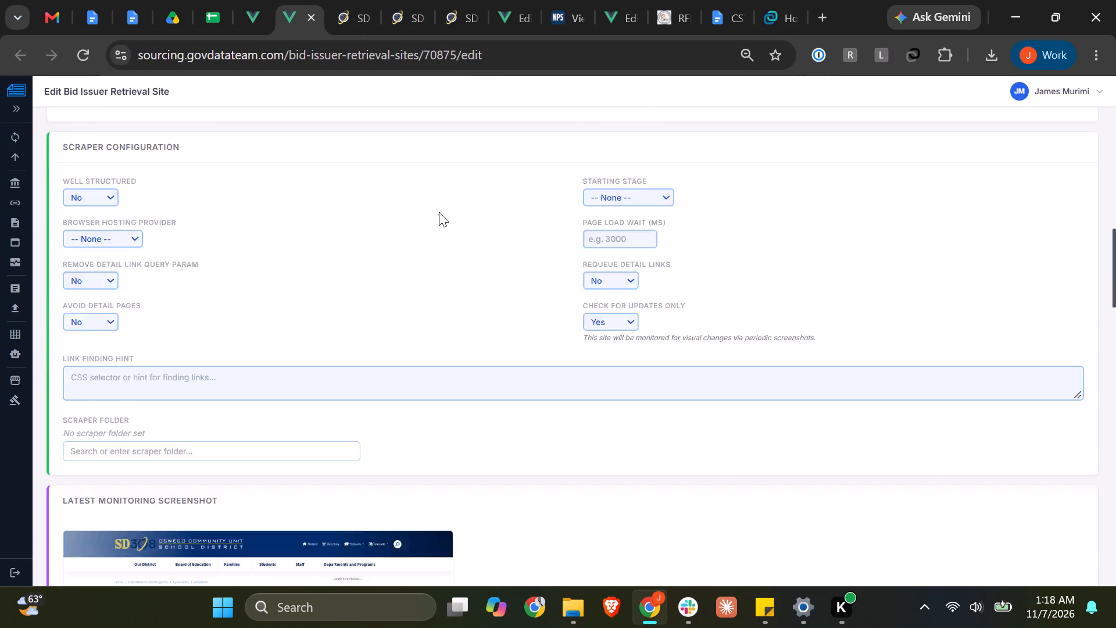
pyautogui.scroll(-17, 439, 212)
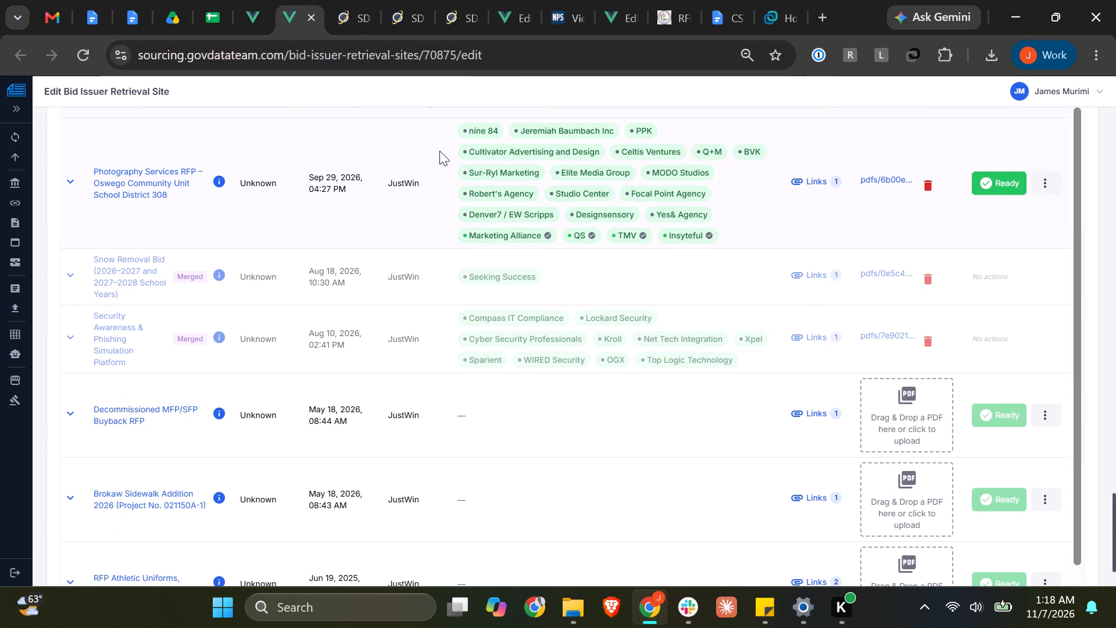
pyautogui.click(375, 2)
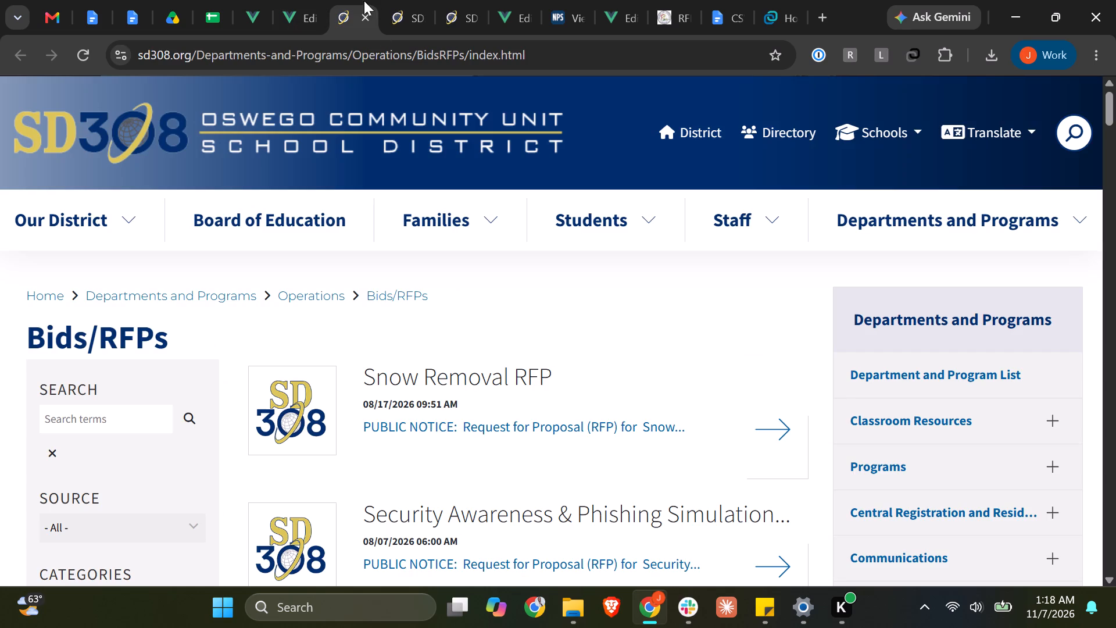
pyautogui.click(292, 1)
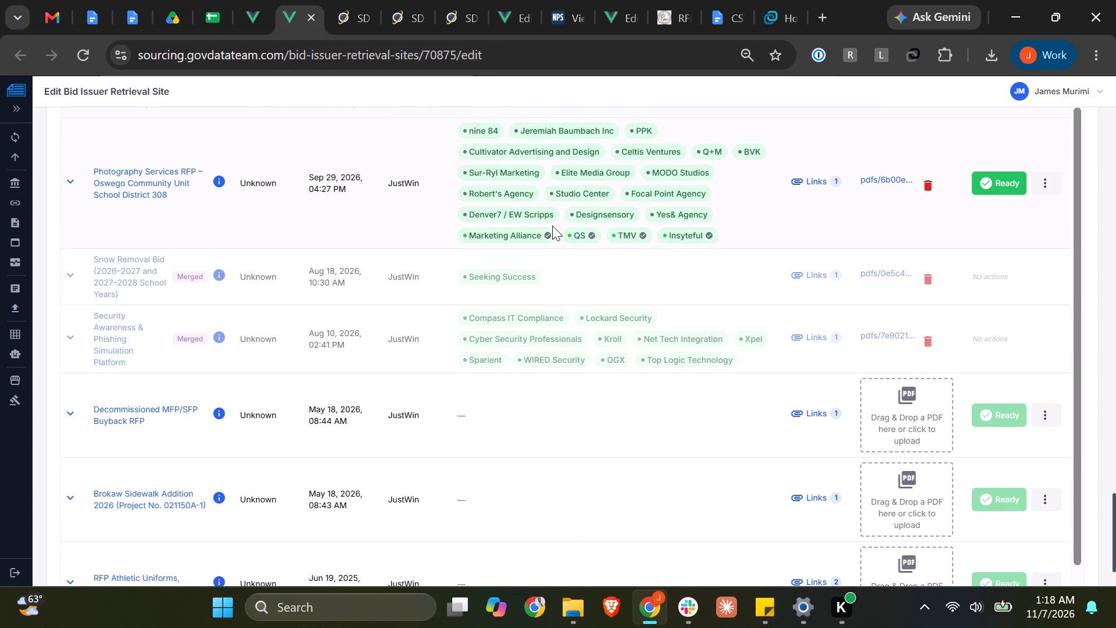
# Set the Oswego Community Unit School District 308 record's status to No known issues and last manual review date to today, 11/06/2026.
pyautogui.scroll(20, 425, 172)
pyautogui.scroll(6, 425, 172)
pyautogui.scroll(-2, 446, 212)
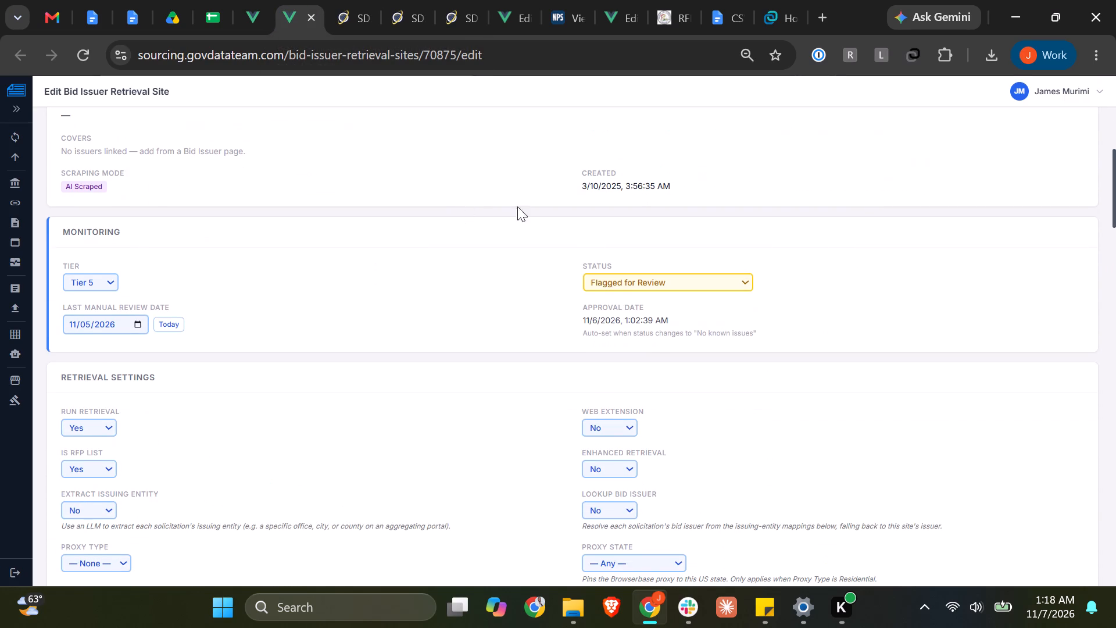
pyautogui.click(610, 284)
pyautogui.click(609, 301)
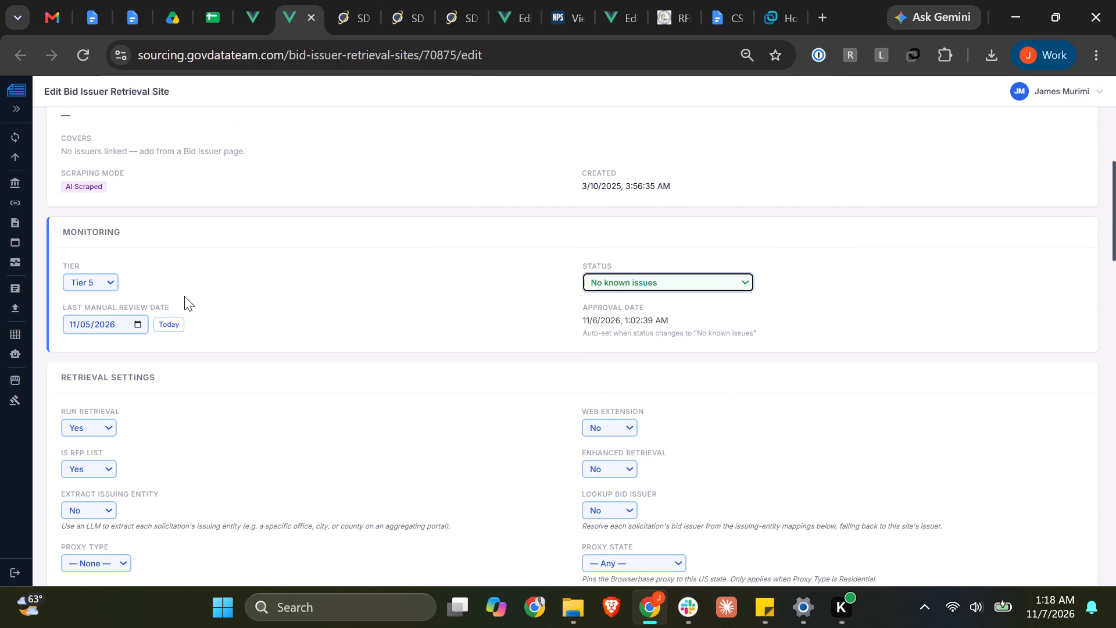
pyautogui.click(163, 327)
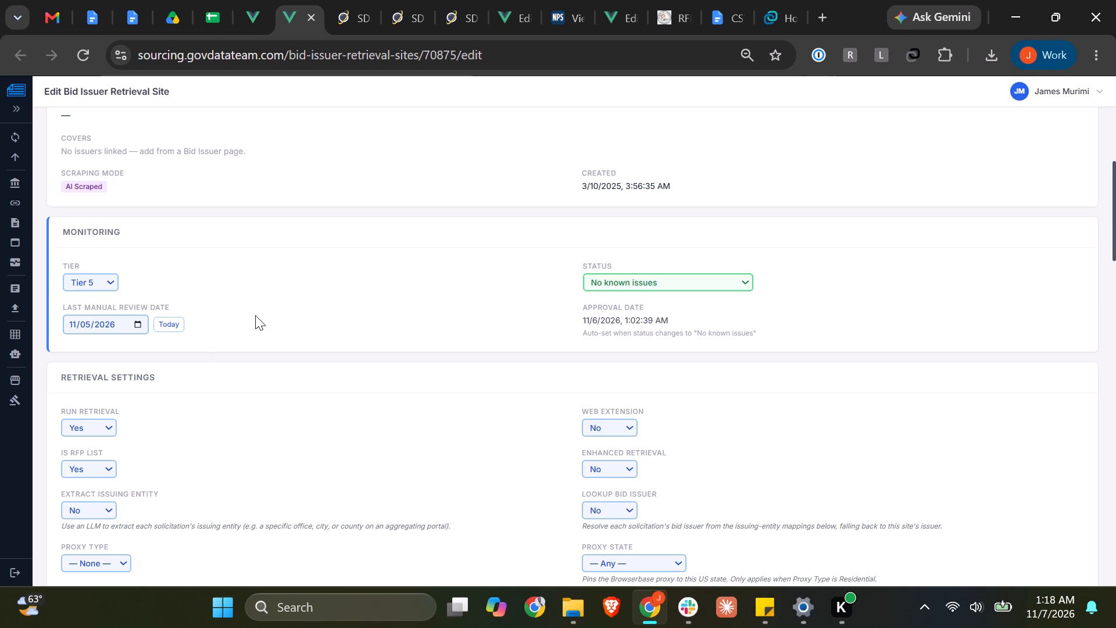
pyautogui.click(174, 327)
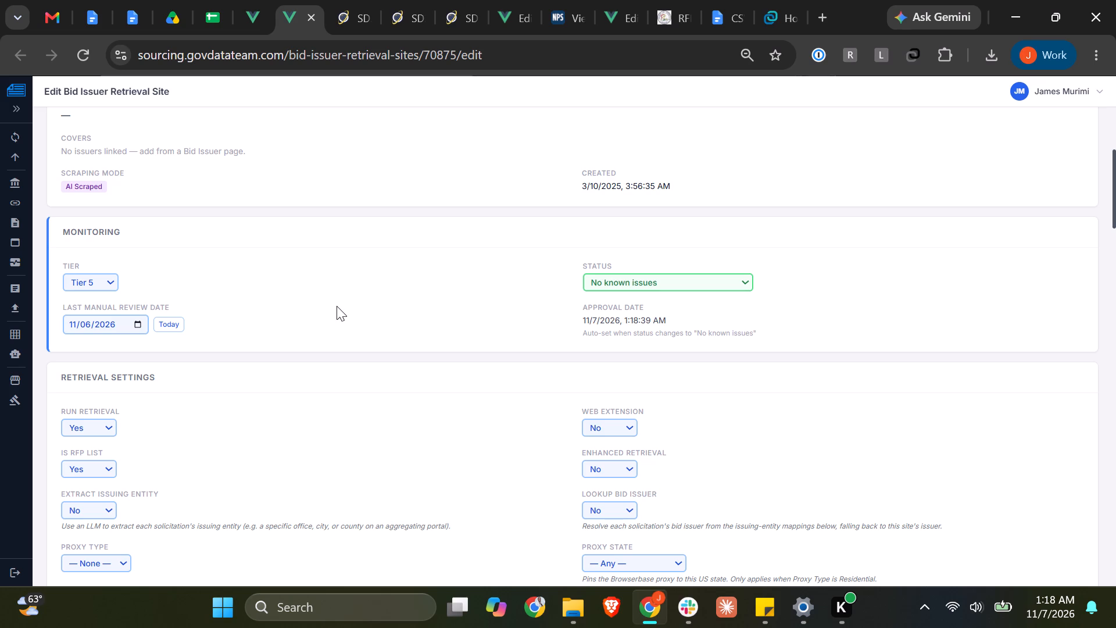
# Close the SD308 Bids/RFPs page and the two pages opened from its listings.
pyautogui.click(345, 0)
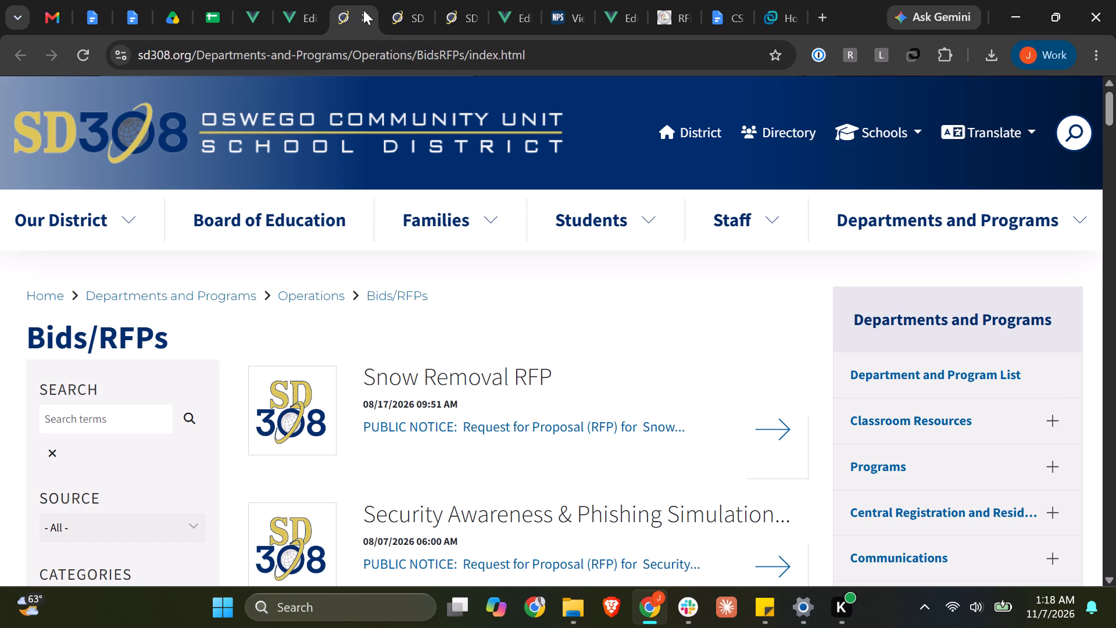
pyautogui.click(369, 20)
pyautogui.click(366, 16)
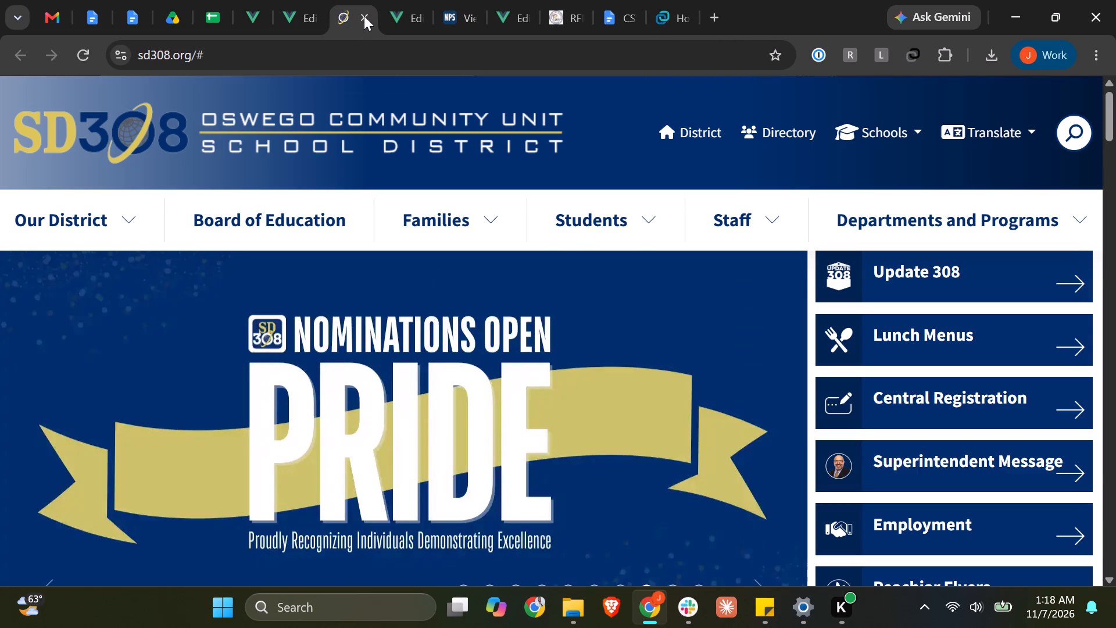
pyautogui.click(364, 16)
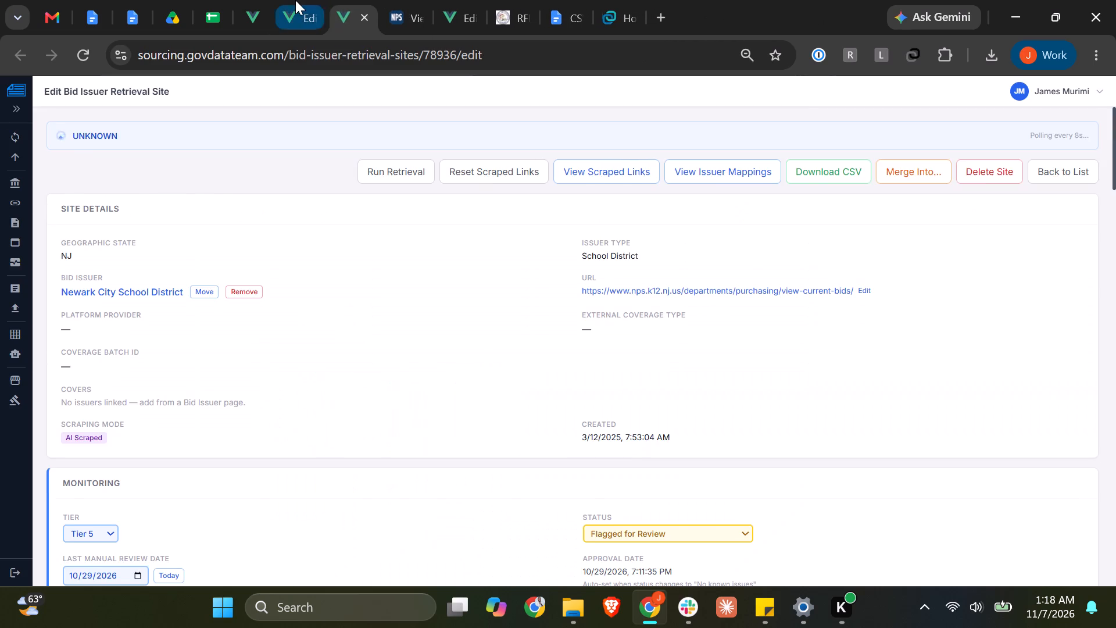
# Recheck the monitoring status and last manual review date in the Oswego Community Unit School District 308 record.
pyautogui.click(295, 0)
pyautogui.scroll(6, 450, 262)
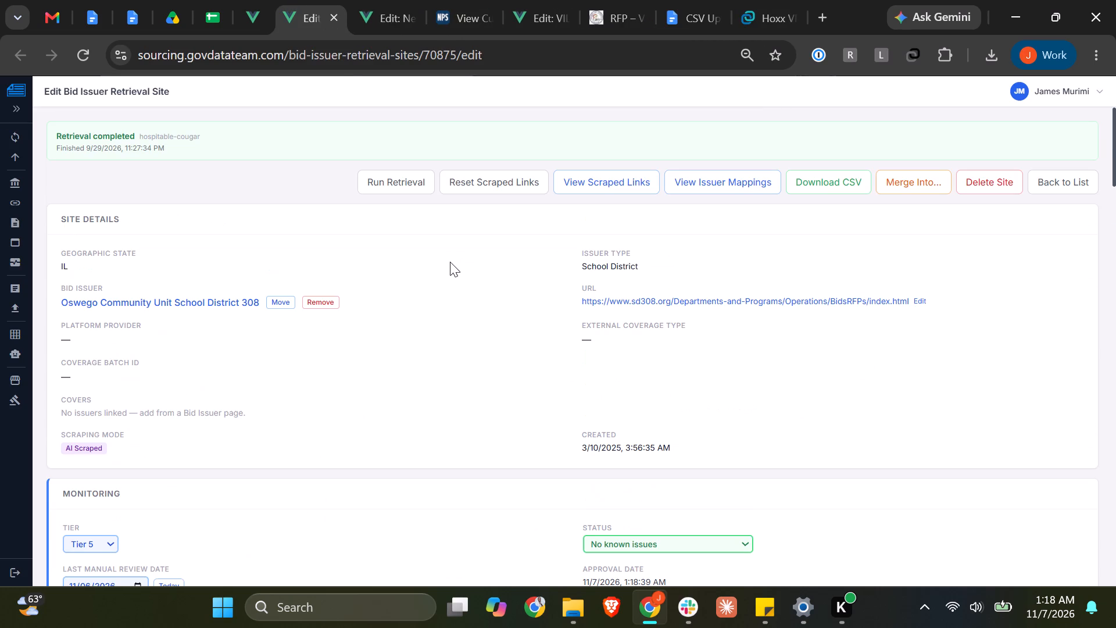
pyautogui.scroll(-4, 479, 273)
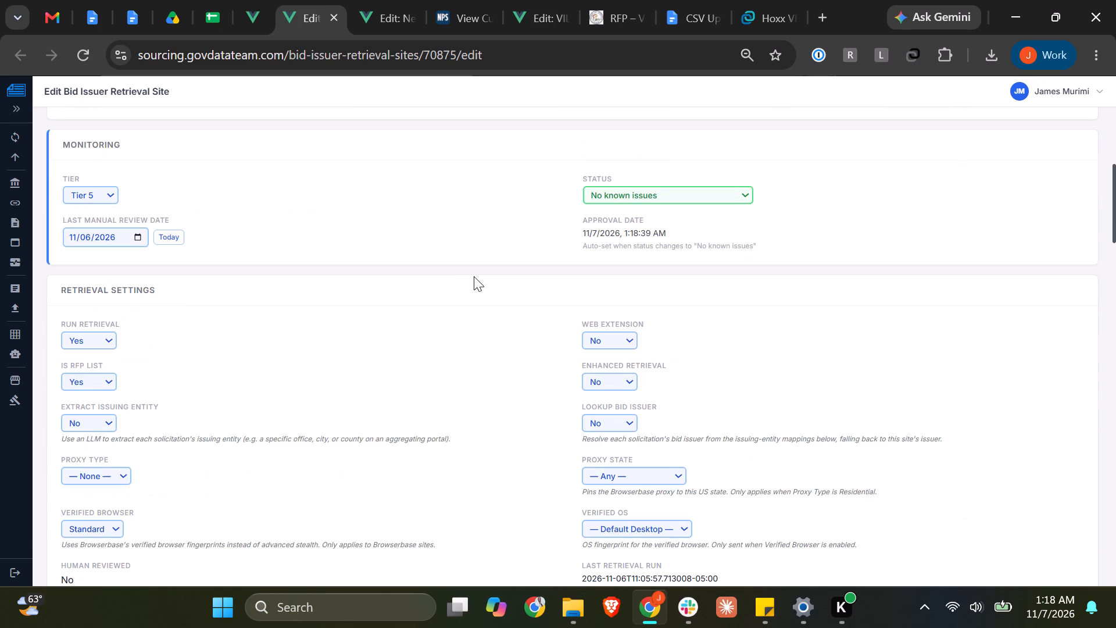
pyautogui.scroll(6, 477, 254)
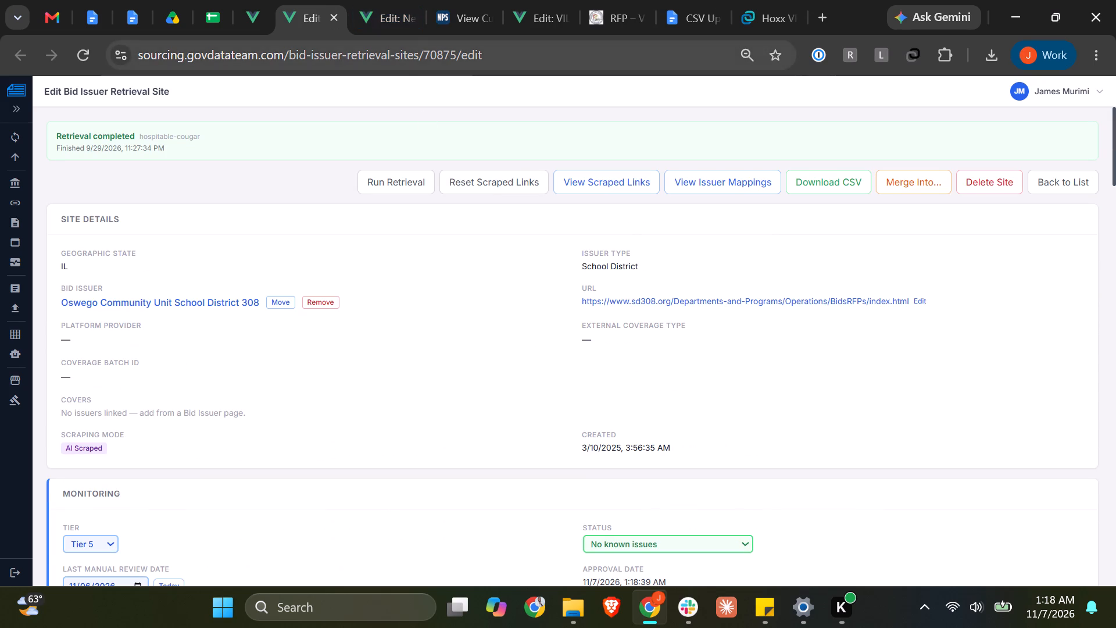
# Close the Oswego Community Unit School District 308 record.
pyautogui.click(336, 21)
# Examine the Current Bids list on the Newark Board of Education source page and its Newark City School District record.
pyautogui.click(367, 0)
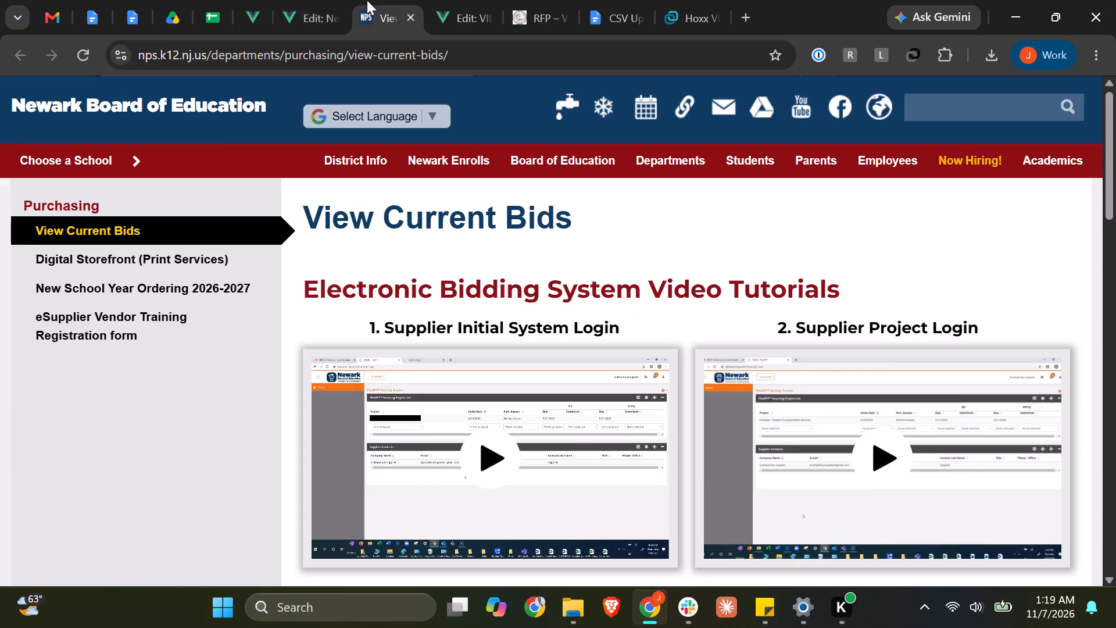
pyautogui.click(302, 0)
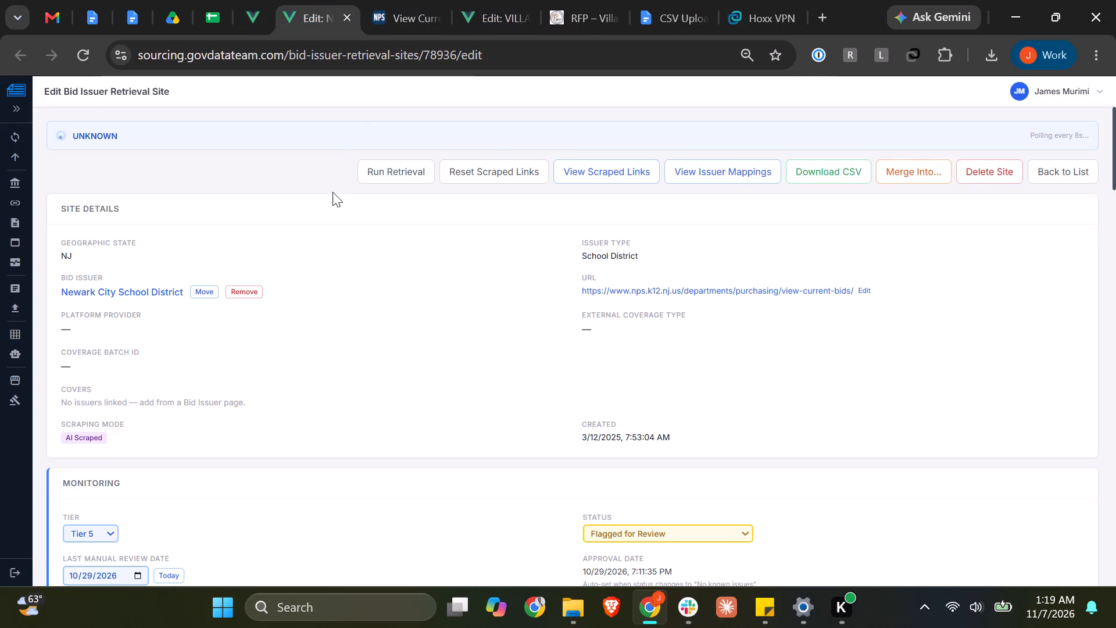
pyautogui.click(428, 0)
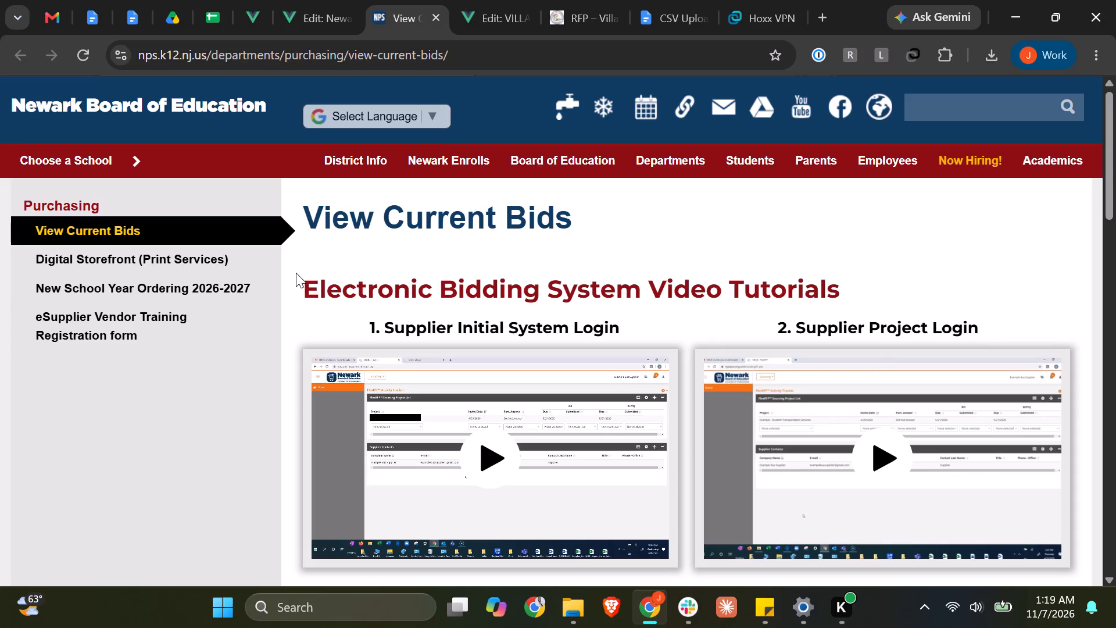
pyautogui.scroll(-14, 296, 274)
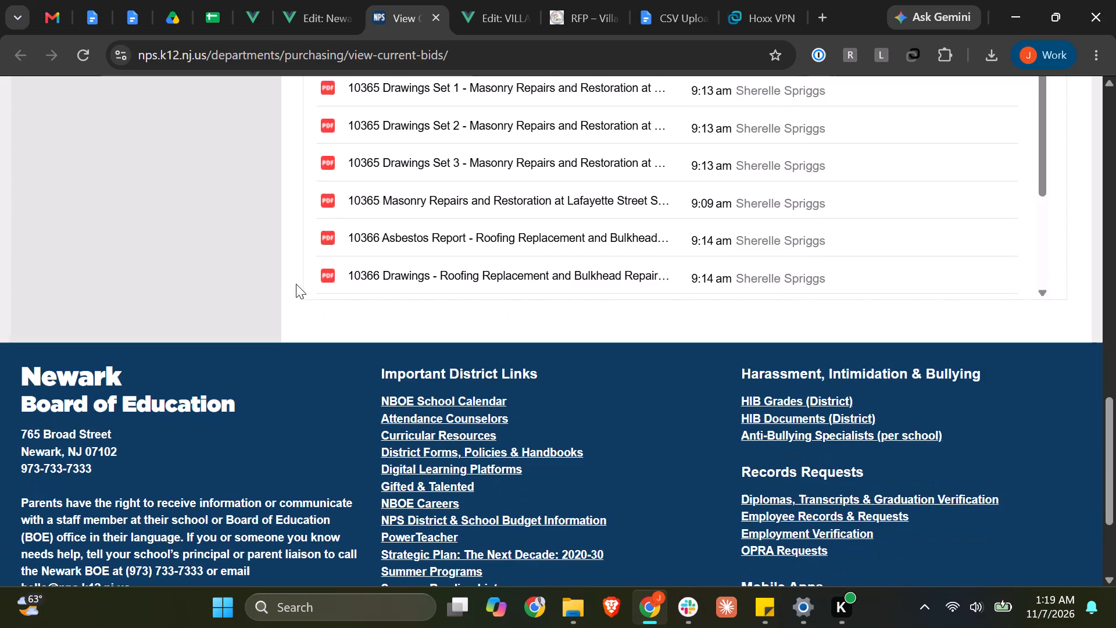
pyautogui.scroll(5, 296, 284)
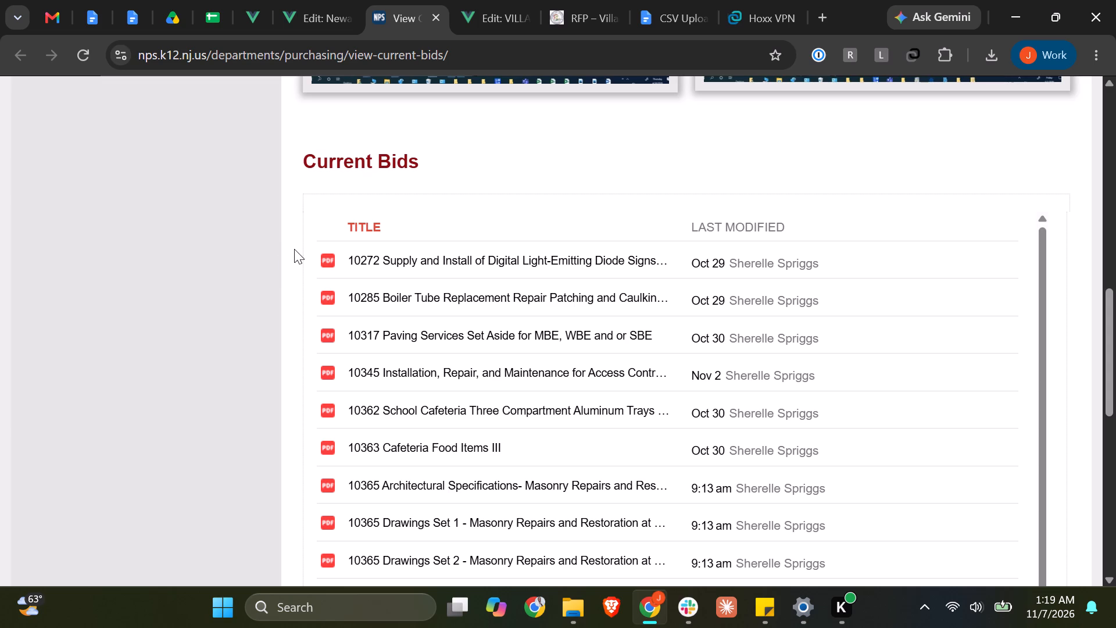
pyautogui.scroll(-7, 293, 245)
pyautogui.scroll(5, 291, 248)
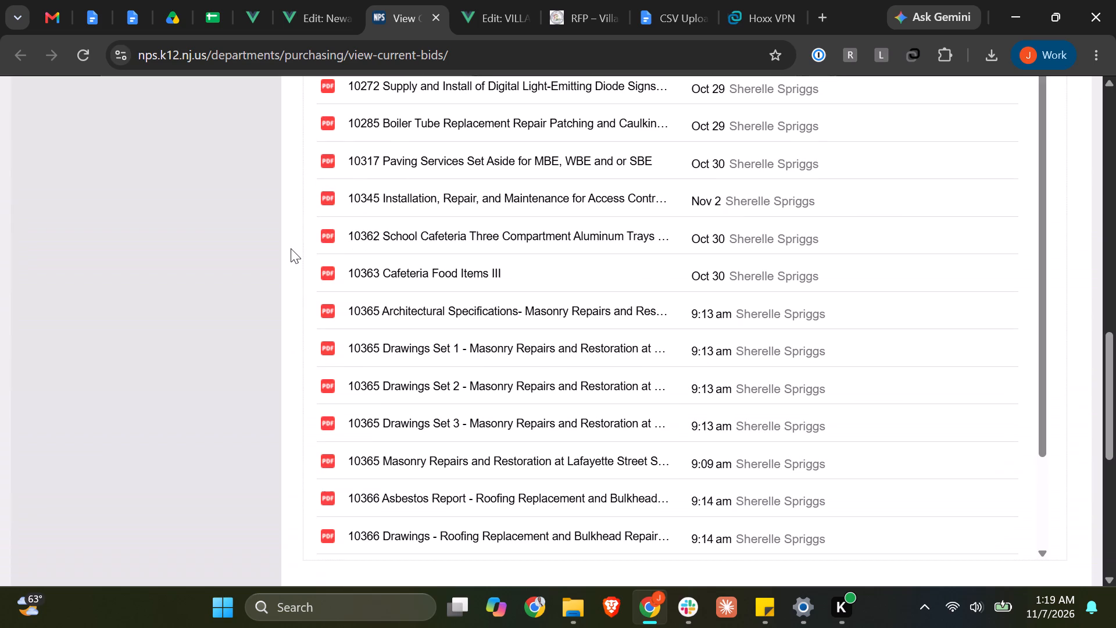
pyautogui.scroll(-1, 291, 252)
pyautogui.scroll(-8, 581, 251)
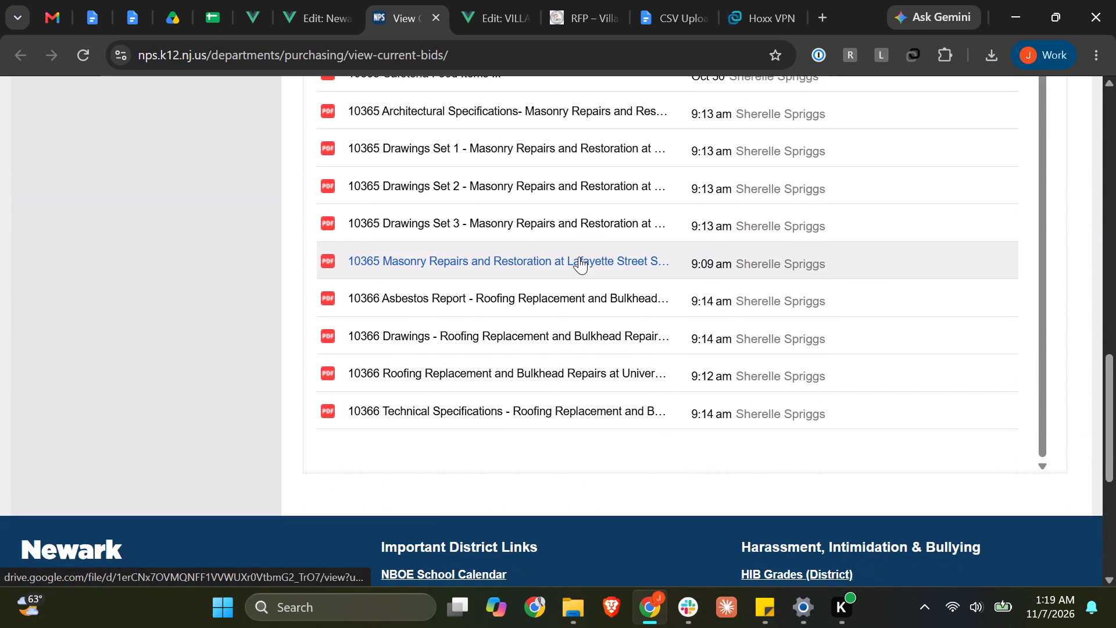
pyautogui.scroll(7, 441, 244)
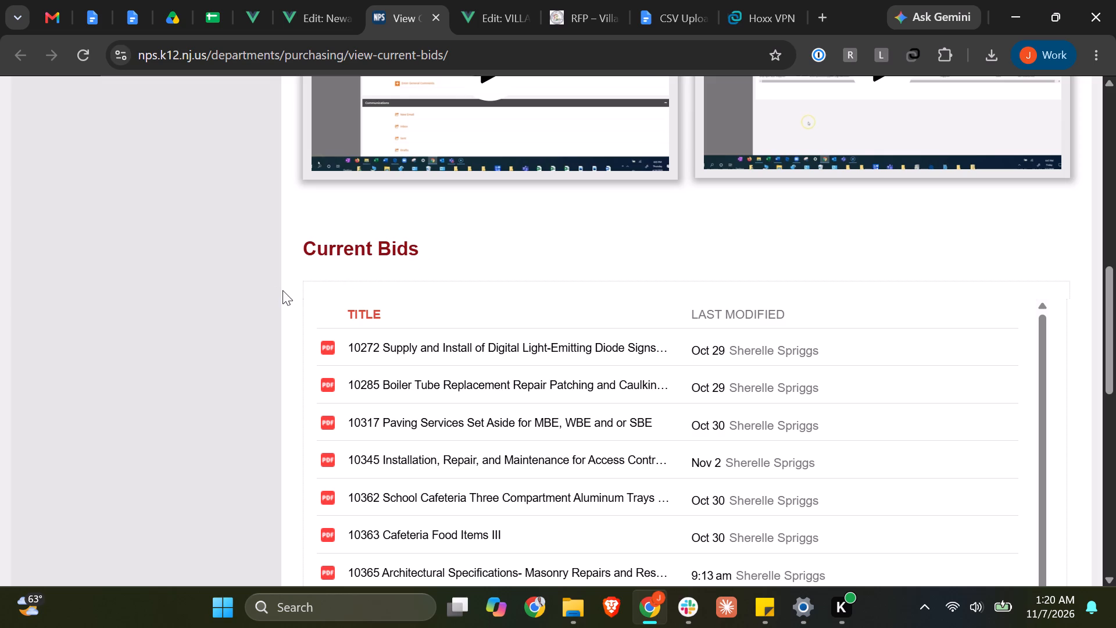
pyautogui.scroll(-1, 288, 292)
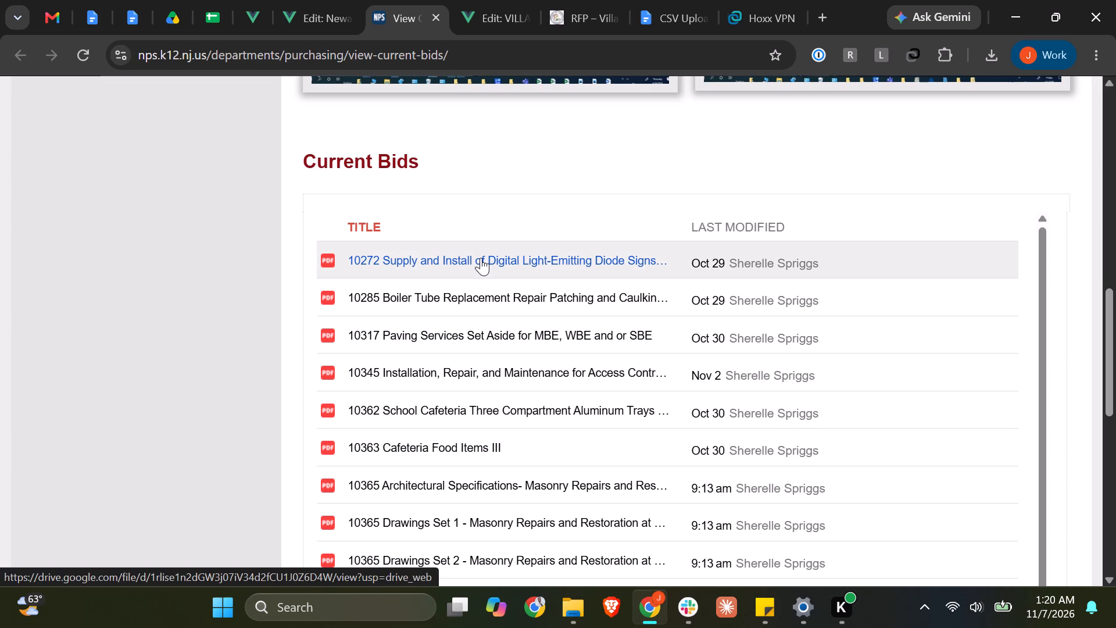
# Open the document for bid 10272, Supply and Install of Digital Light-Emitting Diode Signs, from the Current Bids list.
pyautogui.moveTo(676, 264); pyautogui.dragTo(584, 265)
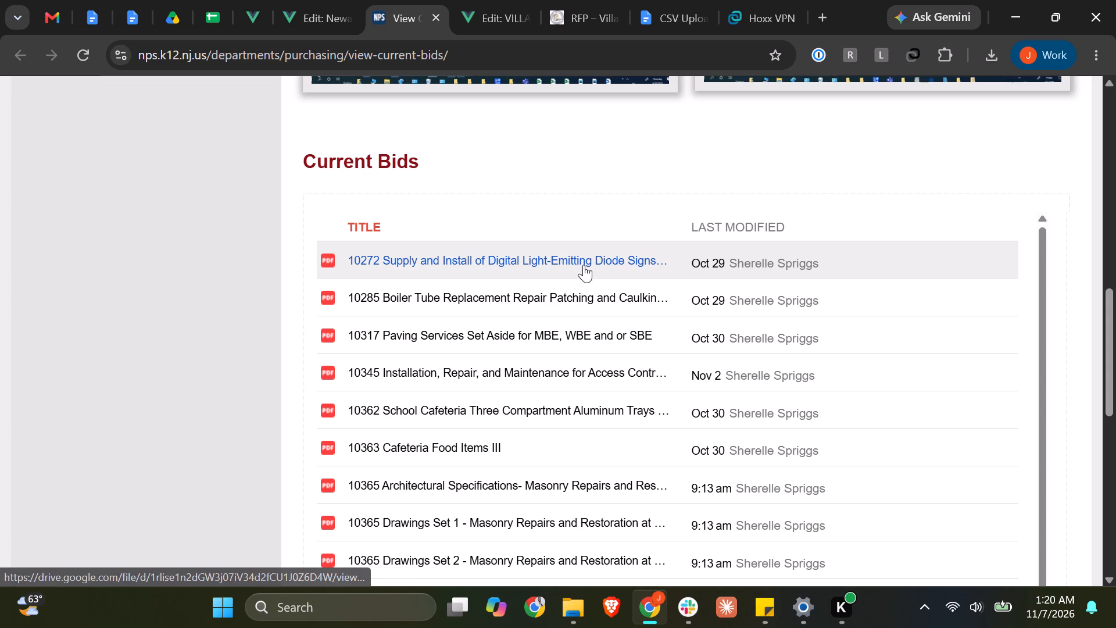
pyautogui.moveTo(584, 265); pyautogui.dragTo(486, 265)
pyautogui.moveTo(693, 262); pyautogui.dragTo(534, 250)
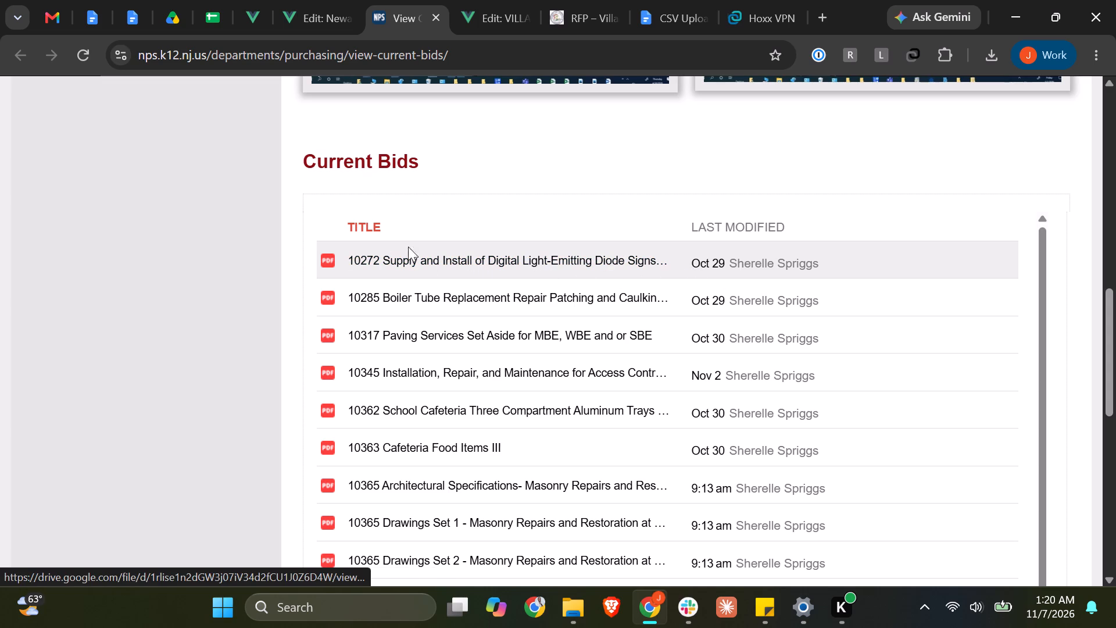
pyautogui.moveTo(342, 251); pyautogui.dragTo(446, 272)
pyautogui.moveTo(339, 245); pyautogui.dragTo(362, 249)
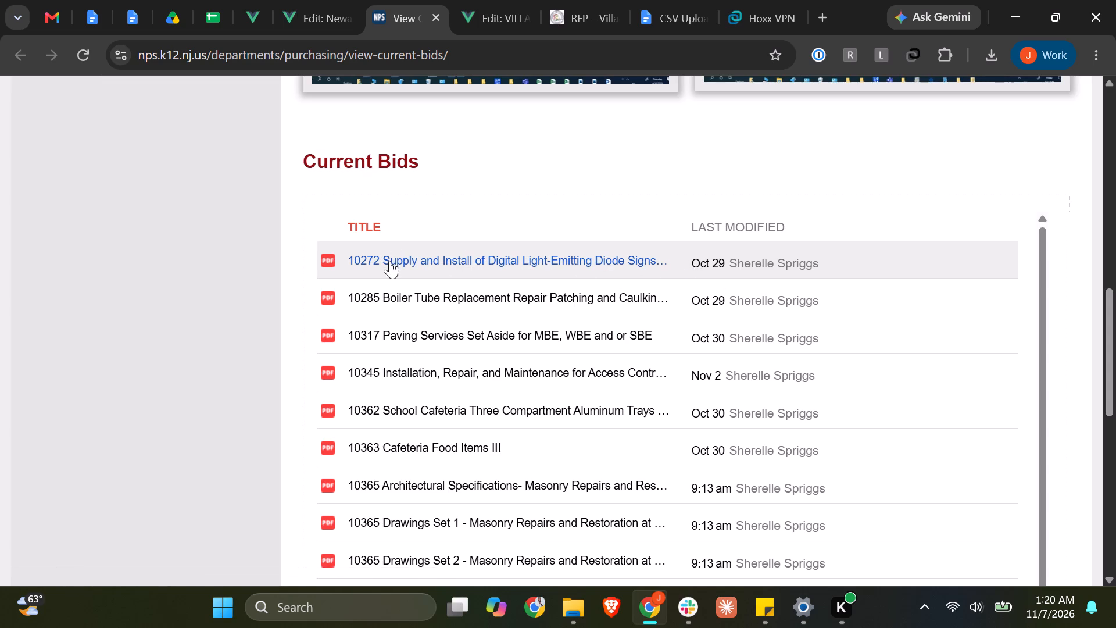
pyautogui.click(389, 261)
pyautogui.moveTo(761, 0); pyautogui.dragTo(482, 0)
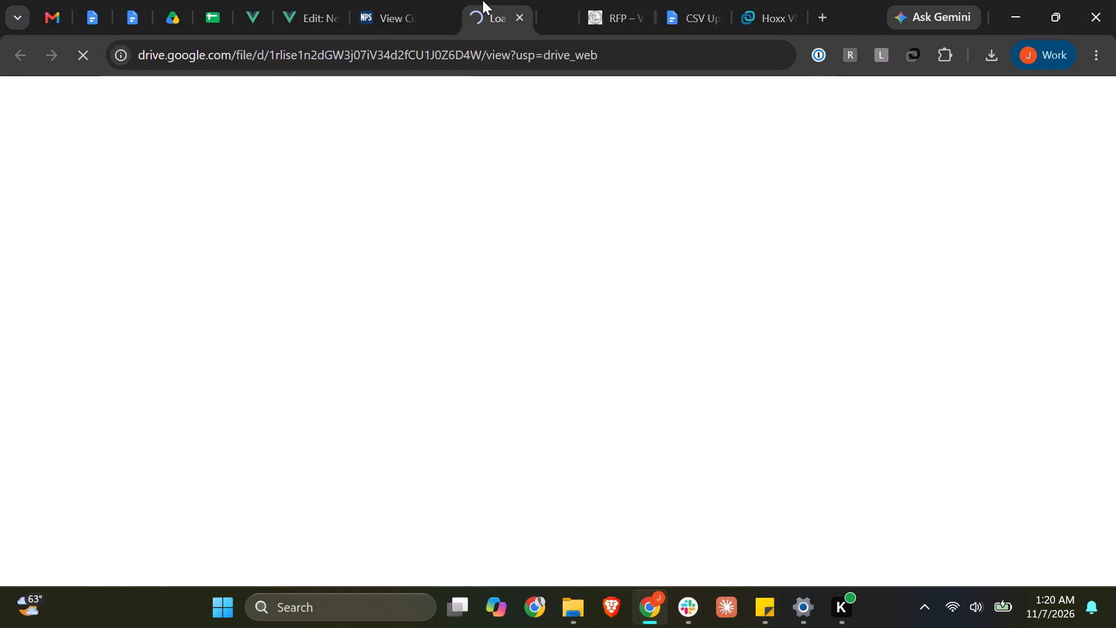
pyautogui.moveTo(482, 0); pyautogui.dragTo(462, 3)
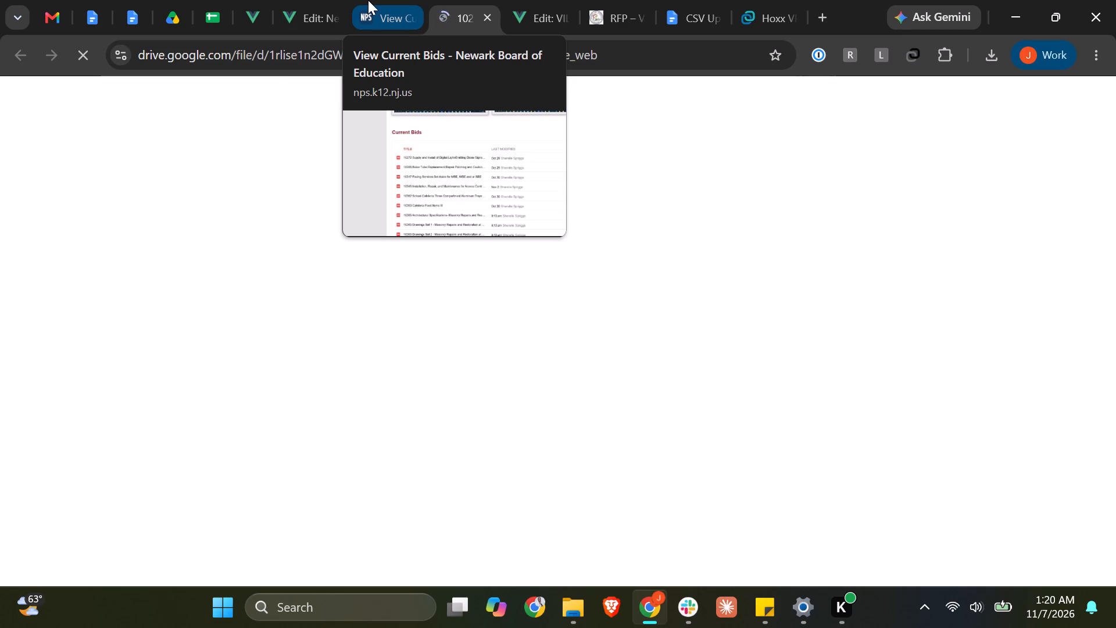
# Compare the Newark City School District record's solicitations and latest monitoring screenshot with the Current Bids list.
pyautogui.click(368, 0)
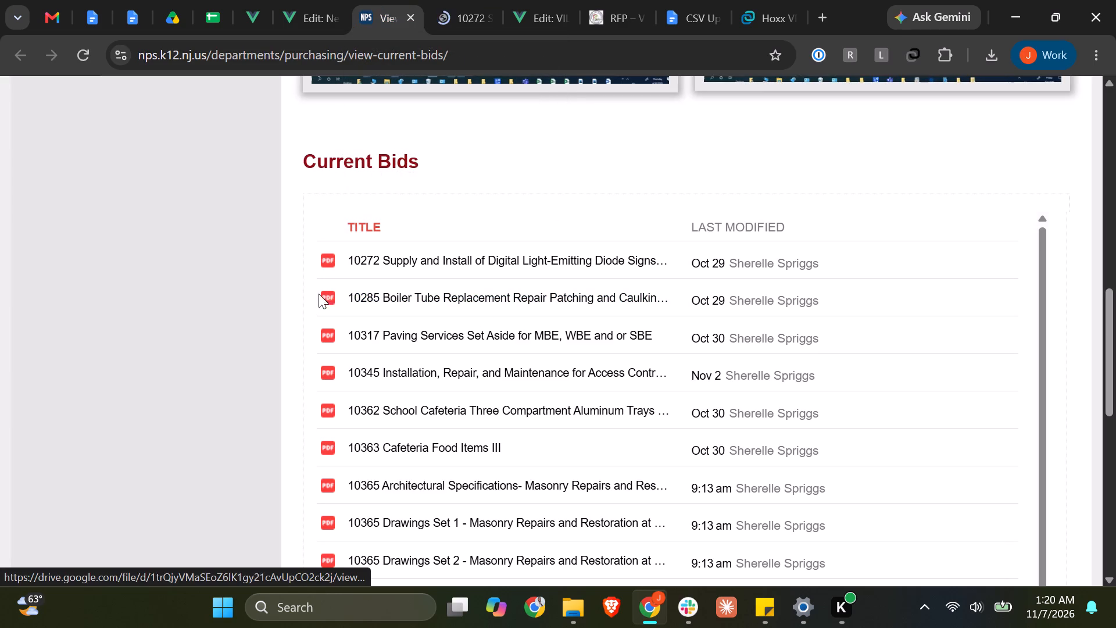
pyautogui.click(314, 0)
pyautogui.scroll(-1, 362, 251)
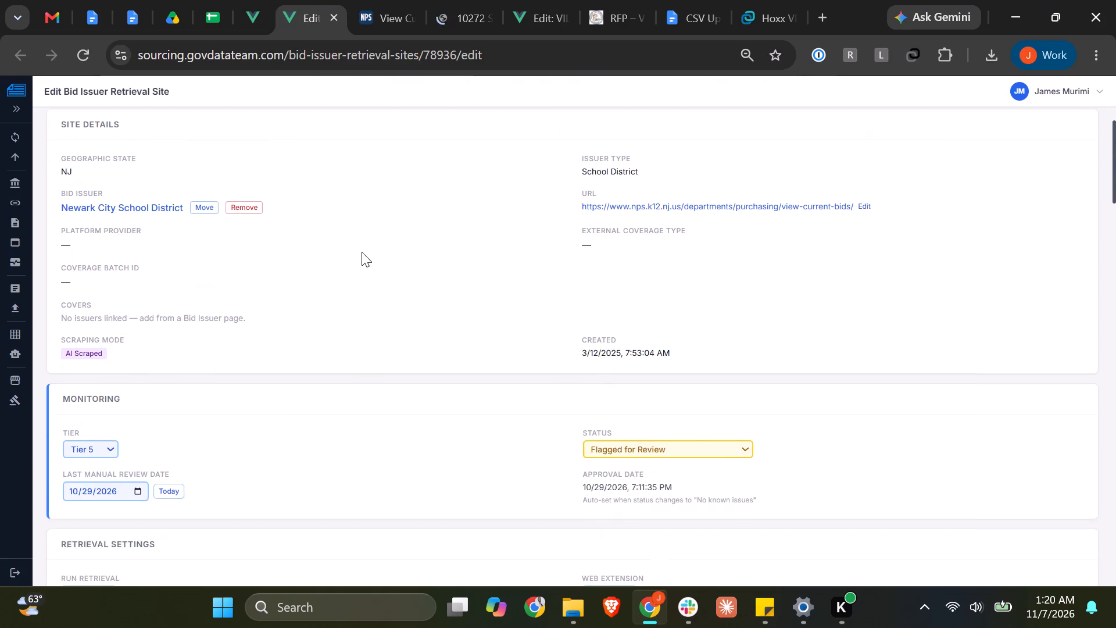
pyautogui.scroll(-20, 363, 254)
pyautogui.scroll(-2, 363, 254)
pyautogui.scroll(-4, 476, 211)
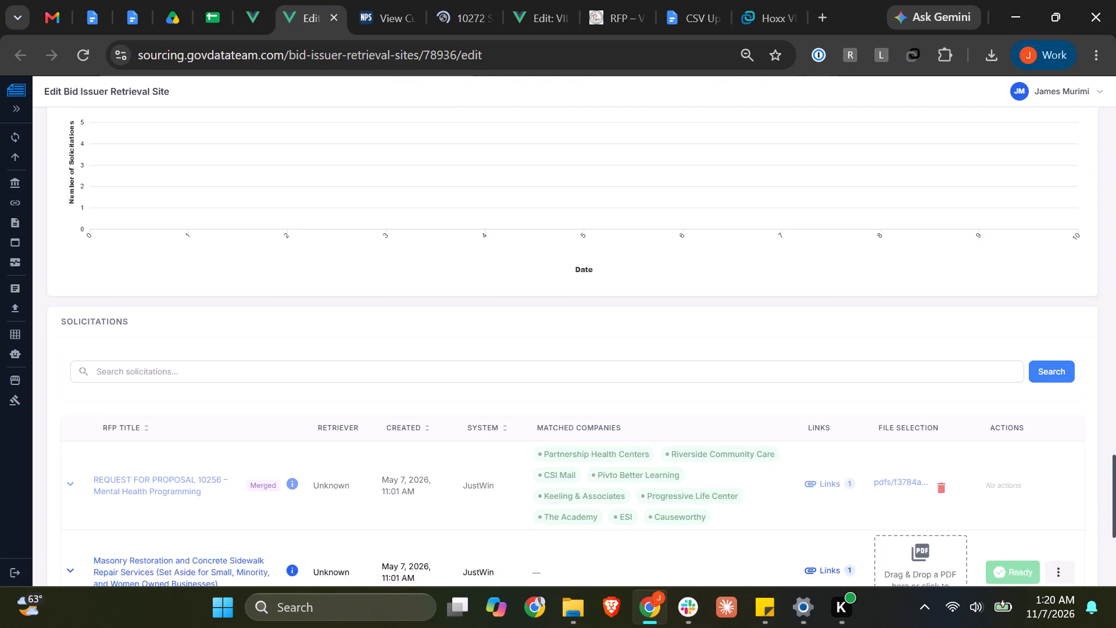
pyautogui.scroll(1, 477, 209)
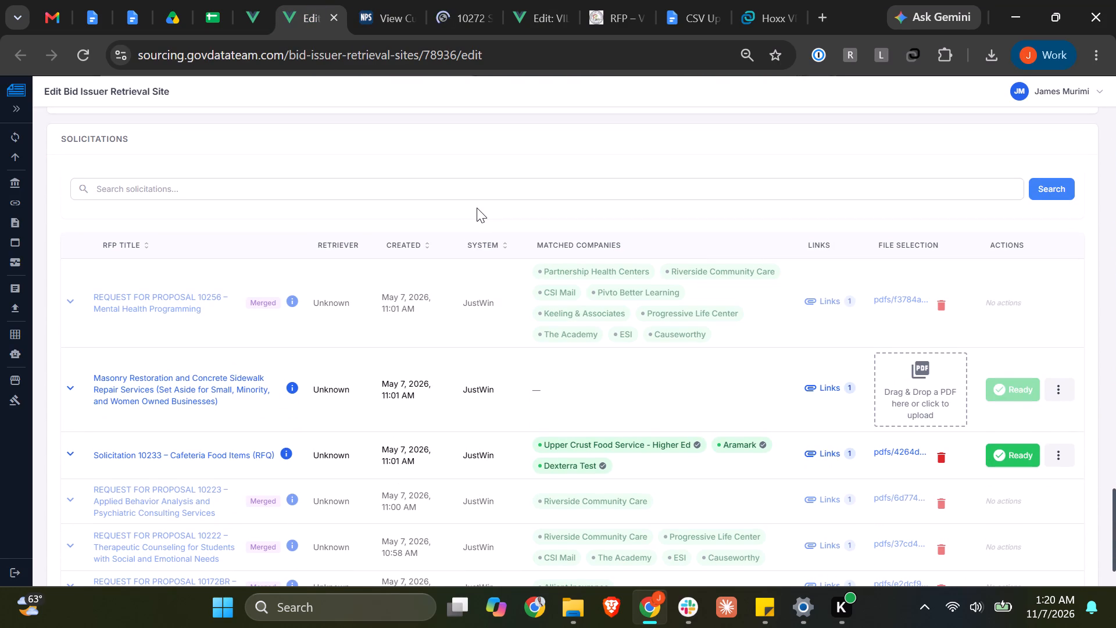
pyautogui.scroll(2, 377, 181)
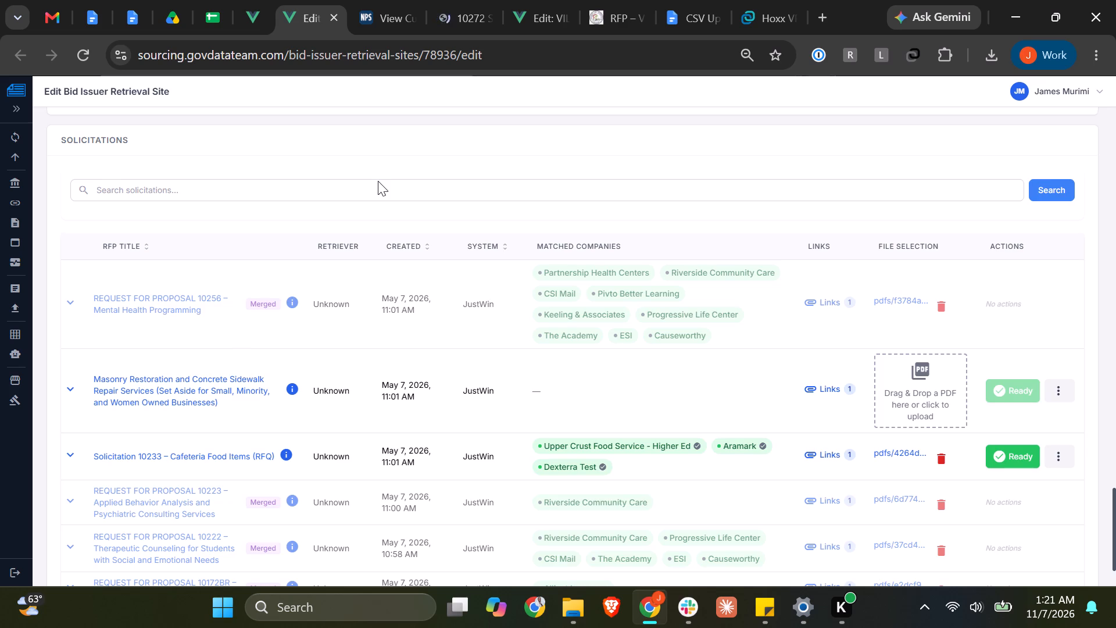
pyautogui.scroll(14, 378, 181)
pyautogui.scroll(-3, 395, 185)
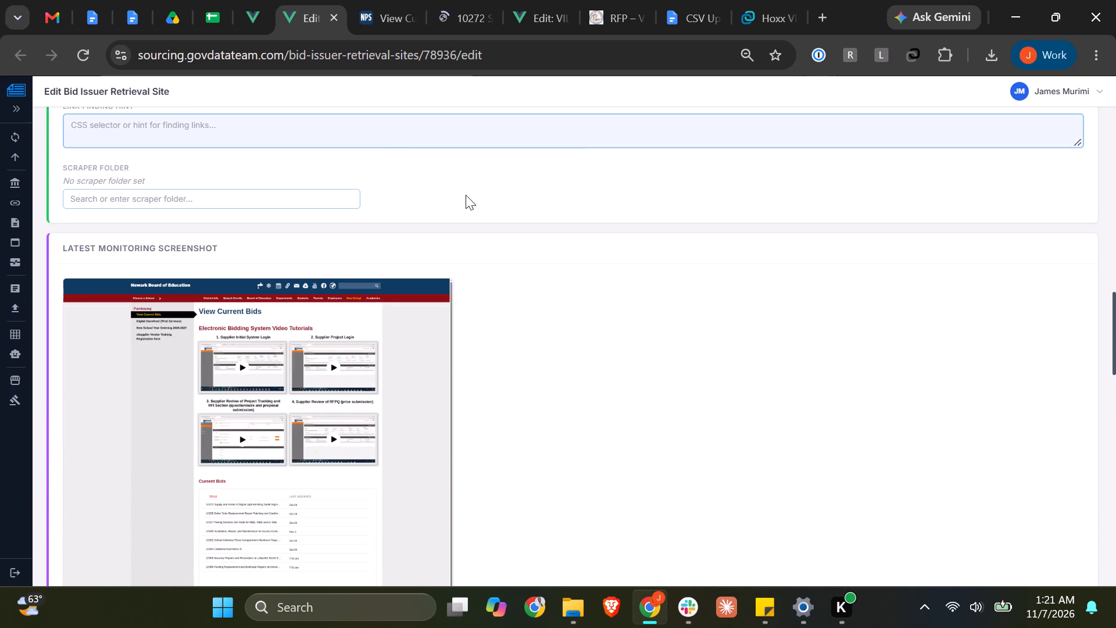
pyautogui.scroll(15, 466, 195)
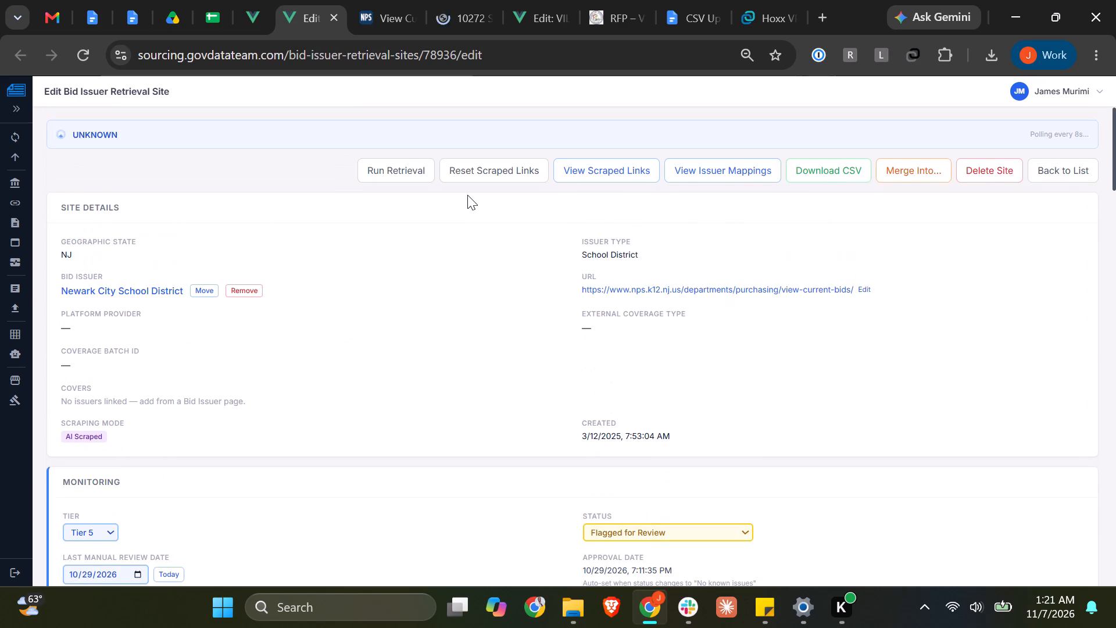
# Recheck the bid titles on the source page and search the Newark City School District record page for "emitting".
pyautogui.click(443, 0)
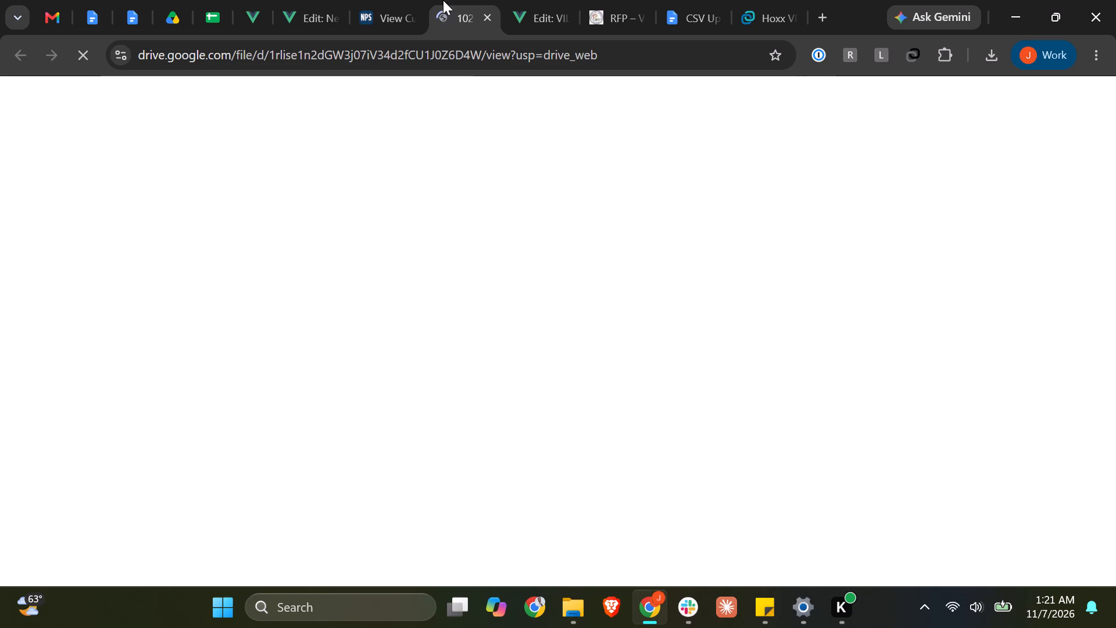
pyautogui.click(387, 0)
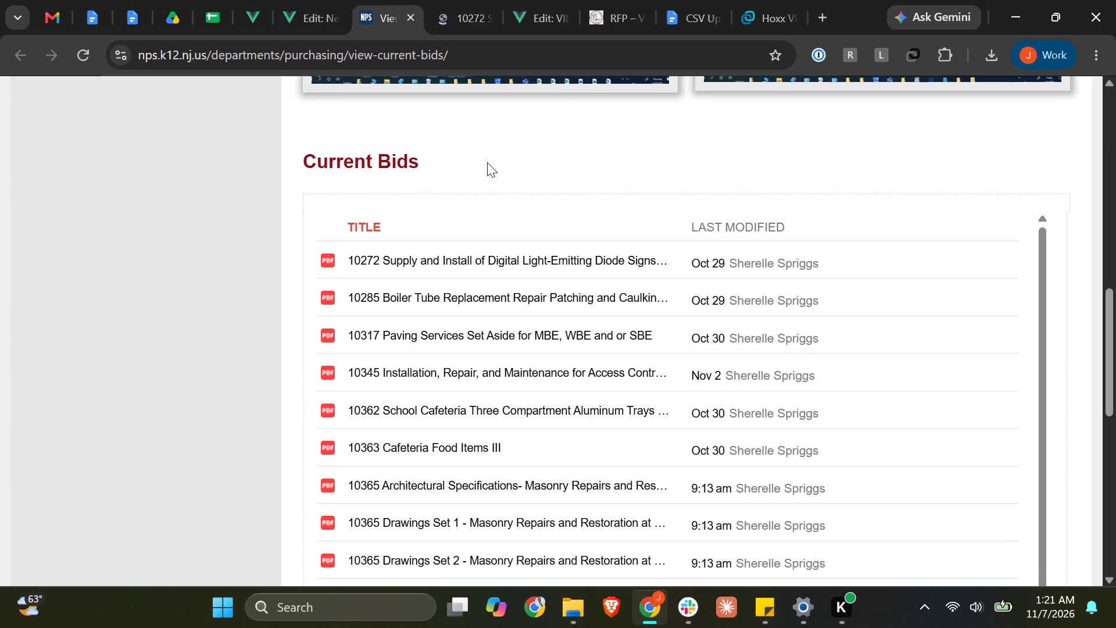
pyautogui.click(332, 3)
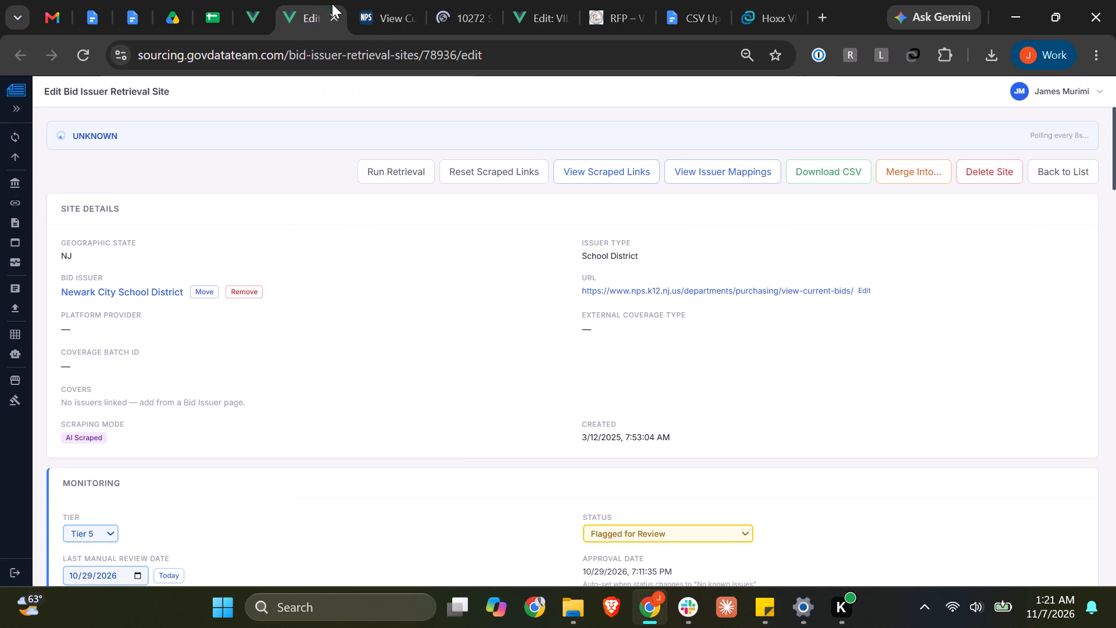
pyautogui.hotkey('ctrl', 'f')
pyautogui.write('emitting')
pyautogui.click(772, 90)
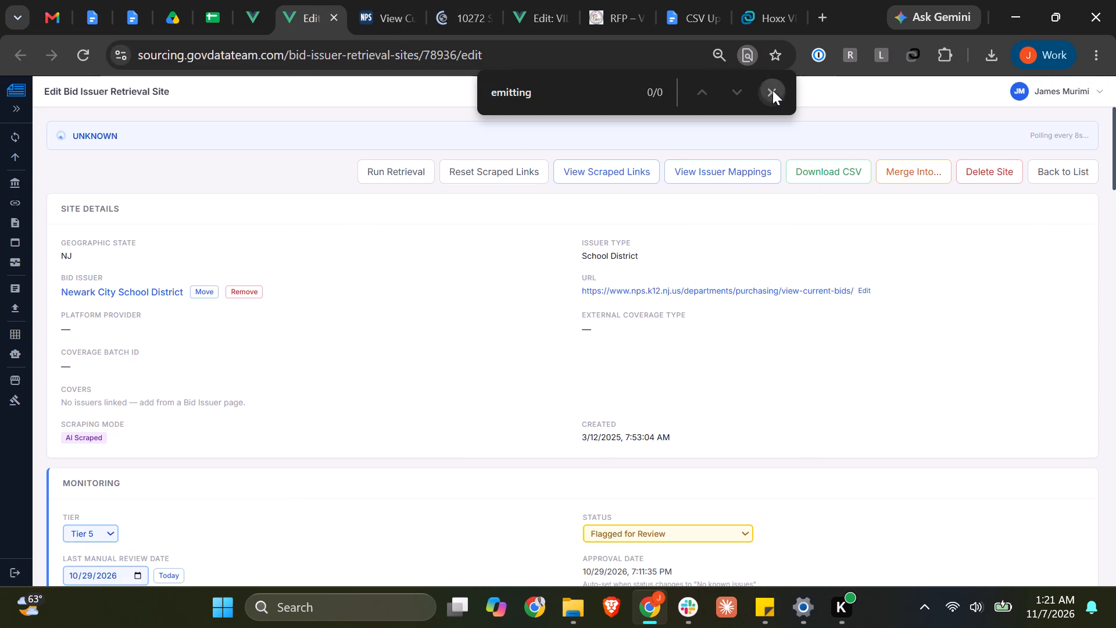
# Search the Newark City School District record's solicitations for "emitting", and clear the search to restore the full list.
pyautogui.scroll(-13, 559, 254)
pyautogui.scroll(-8, 484, 242)
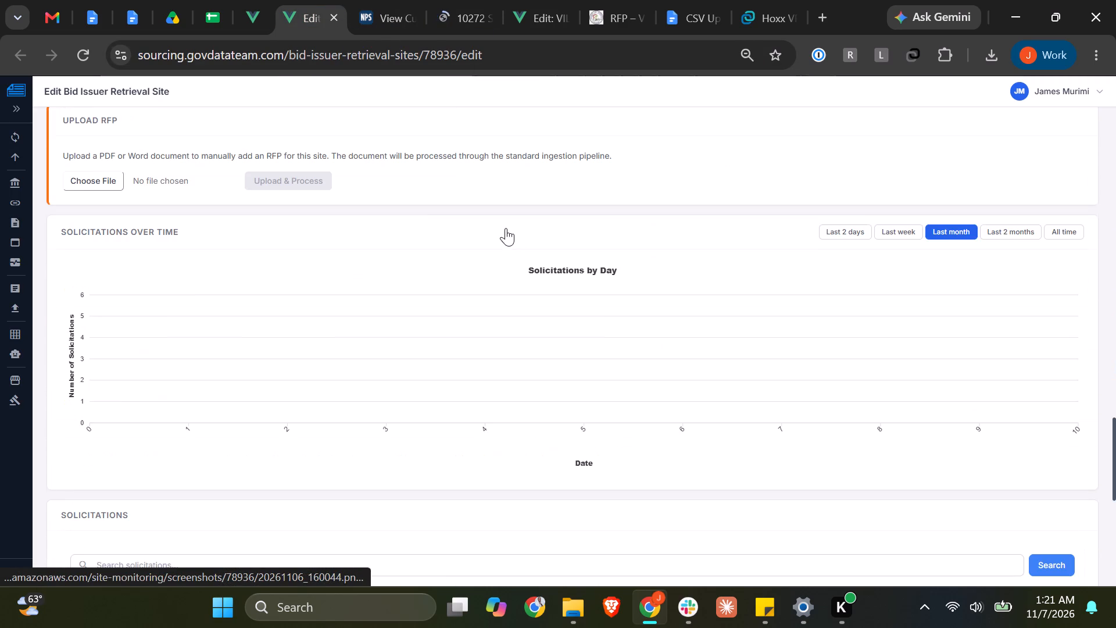
pyautogui.scroll(-4, 364, 276)
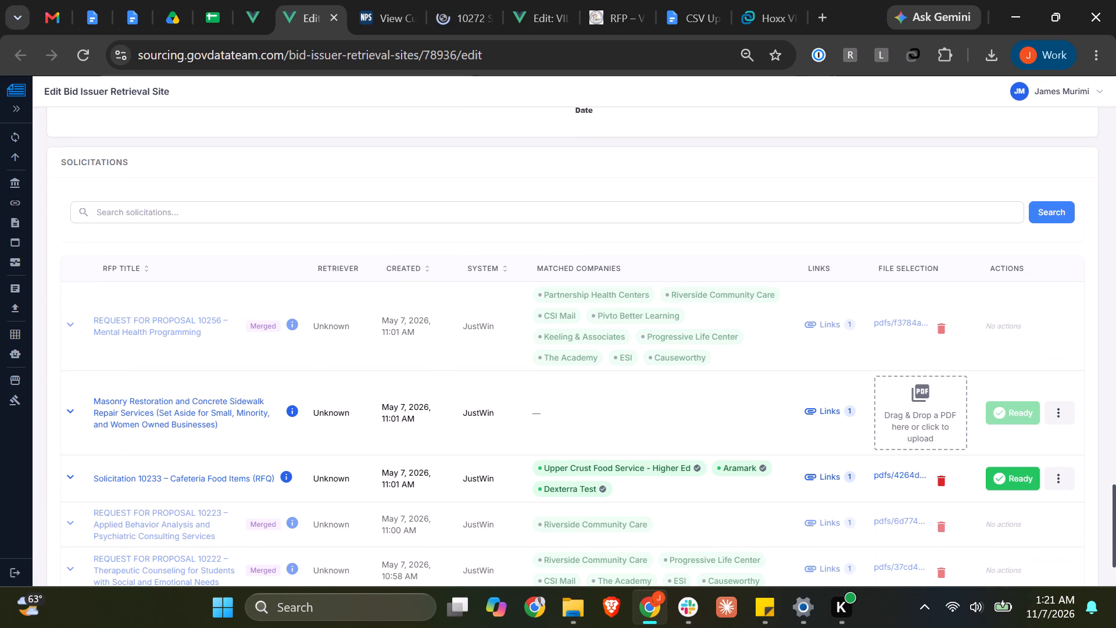
pyautogui.click(421, 218)
pyautogui.write('emitting')
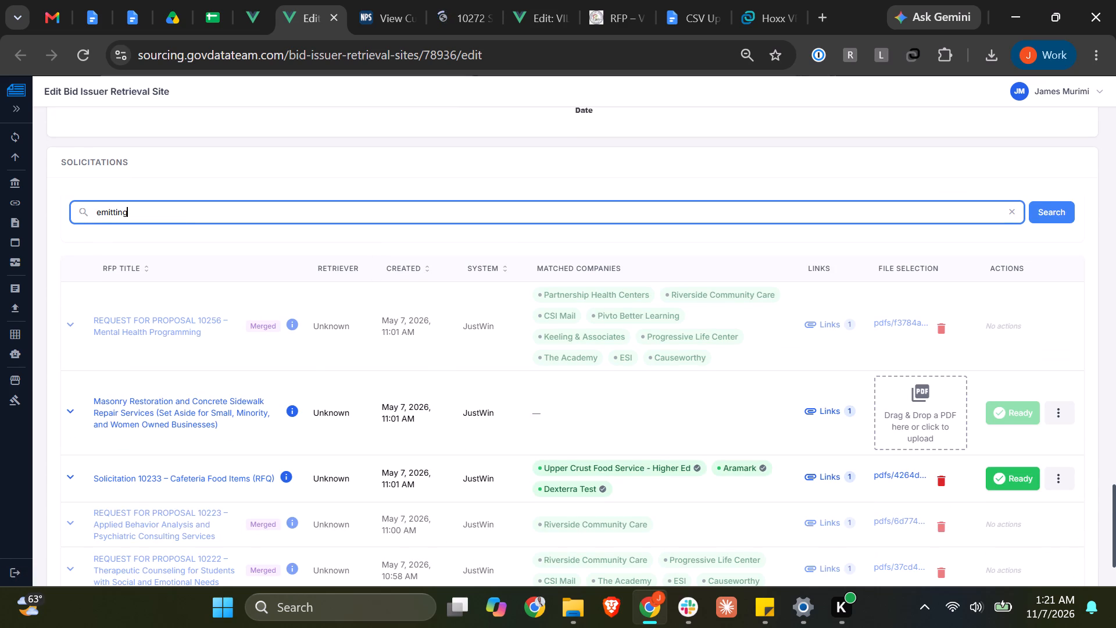
pyautogui.moveTo(1071, 205); pyautogui.dragTo(1067, 211)
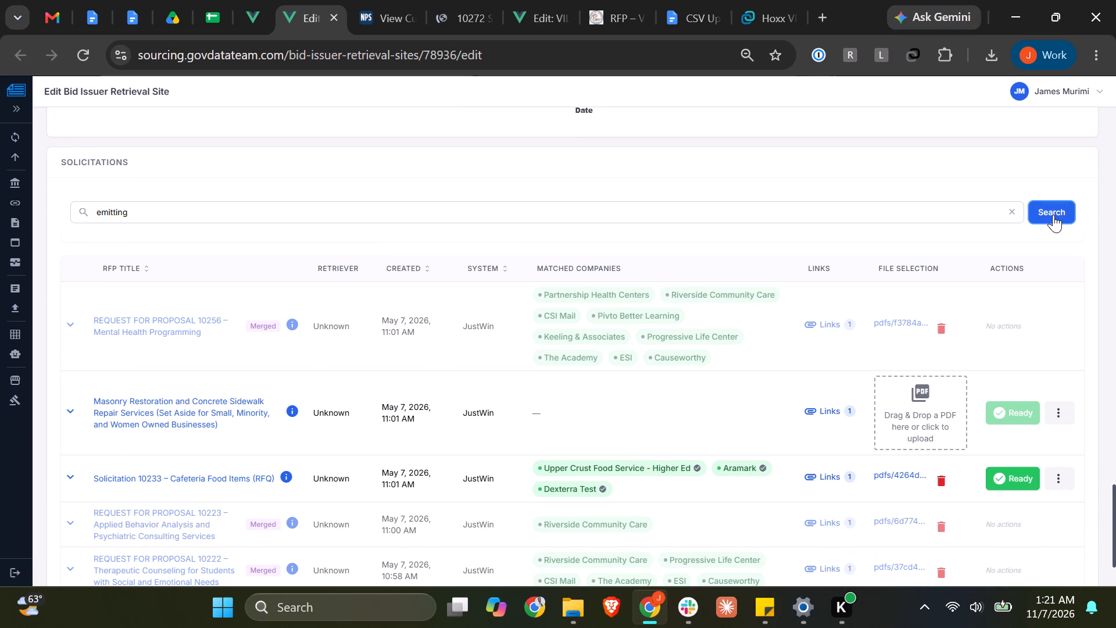
pyautogui.click(1053, 215)
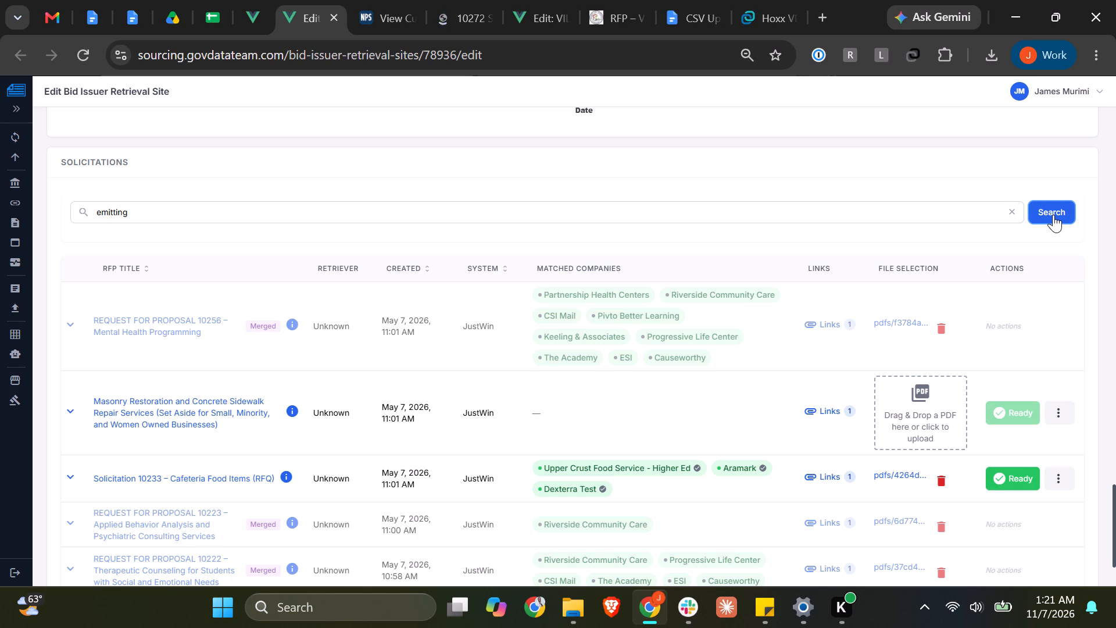
pyautogui.click(1053, 215)
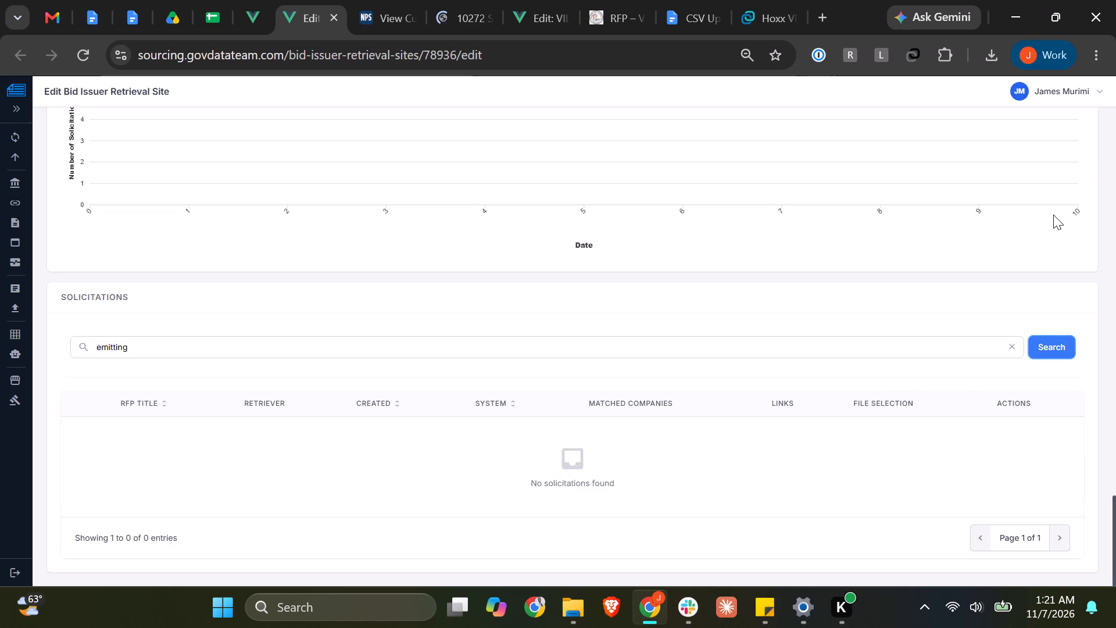
pyautogui.scroll(-6, 1100, 280)
pyautogui.click(1009, 347)
pyautogui.click(1040, 345)
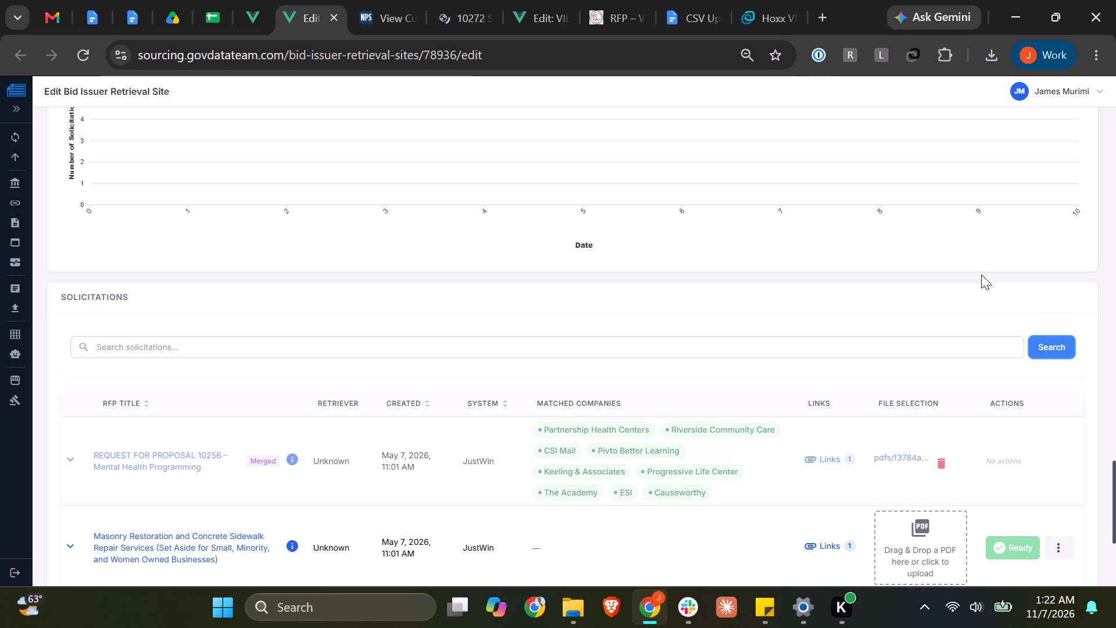
# Read the first-page bidder notice in the bid 10272 document for the meeting, question and submission deadlines.
pyautogui.click(452, 0)
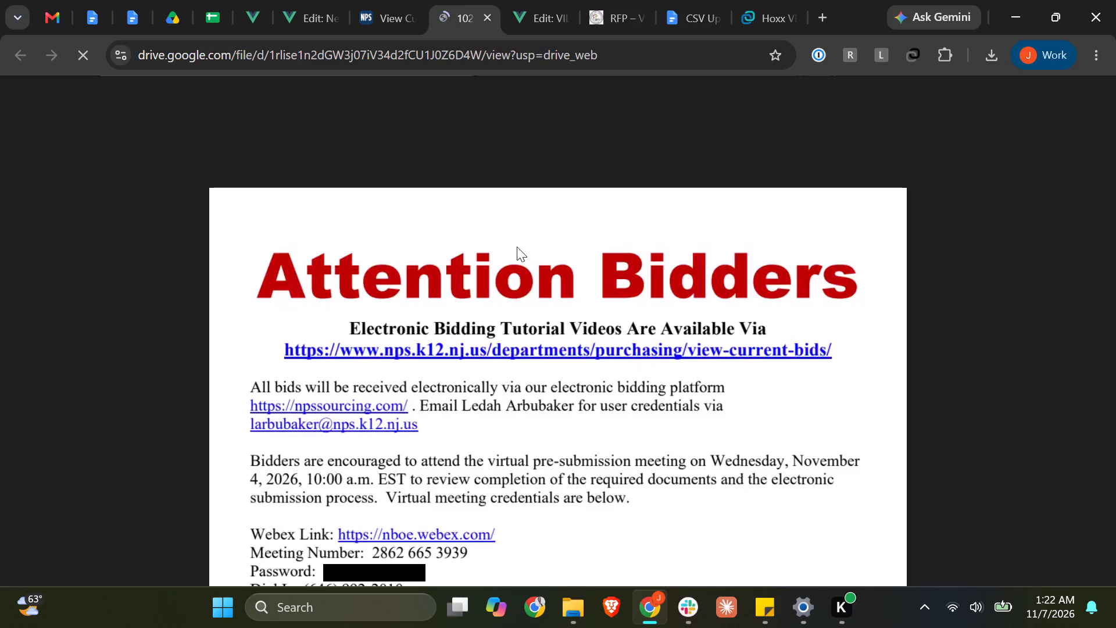
pyautogui.scroll(-4, 388, 240)
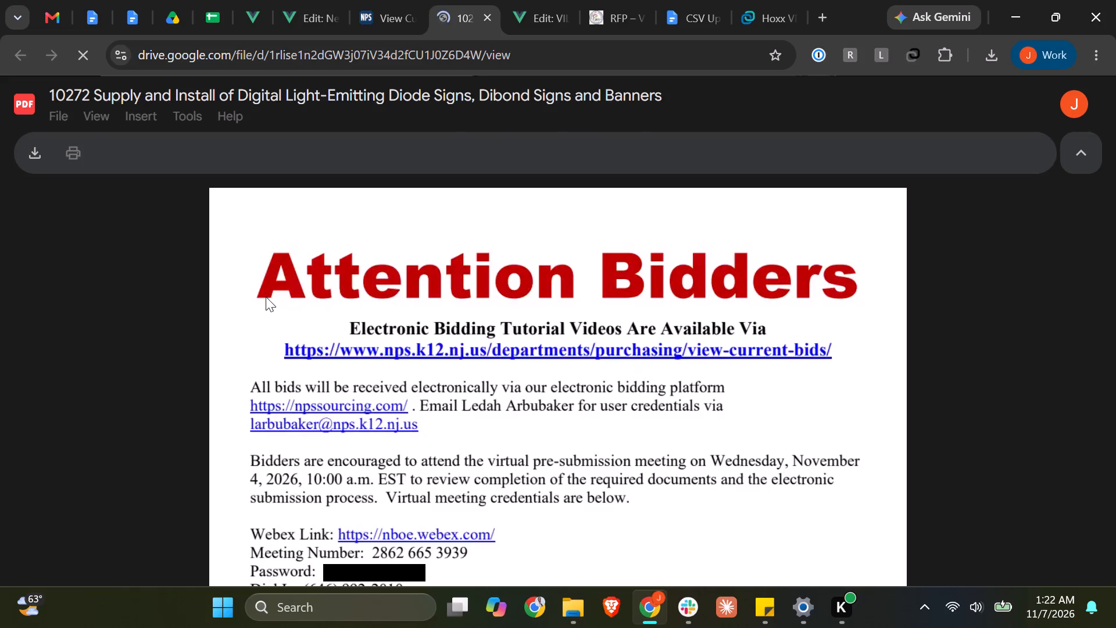
pyautogui.scroll(-1, 314, 276)
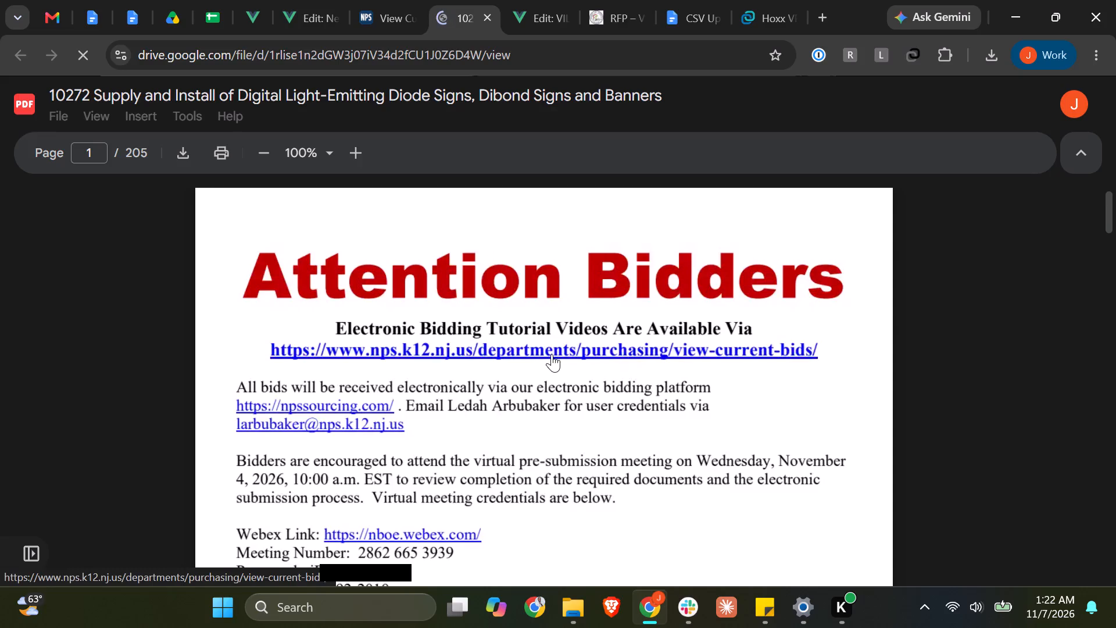
pyautogui.scroll(-1, 549, 371)
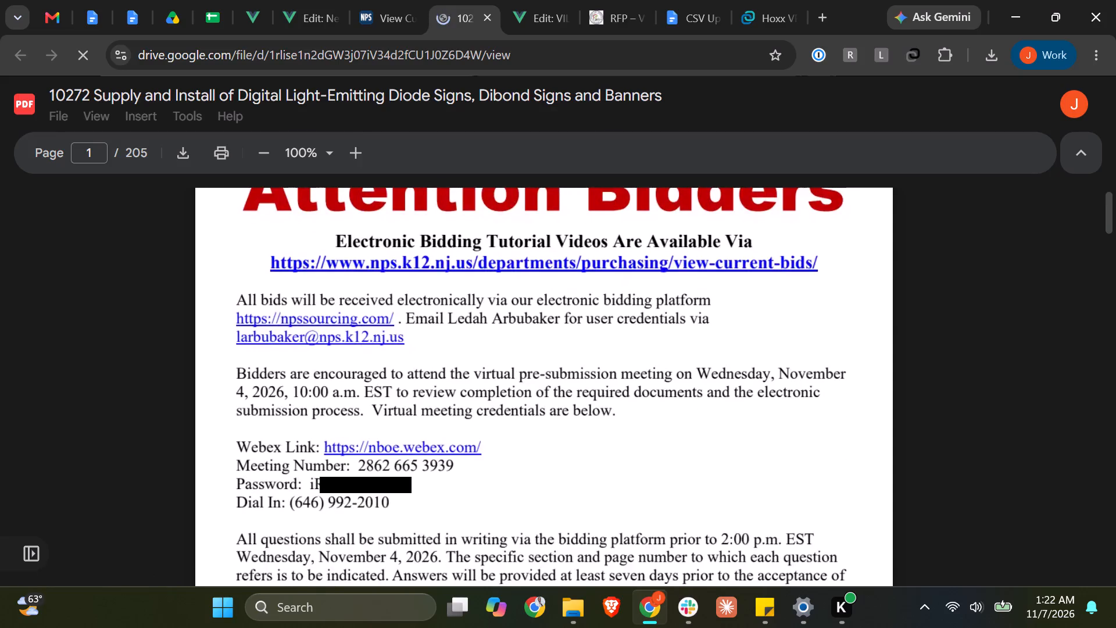
pyautogui.scroll(-2, 516, 340)
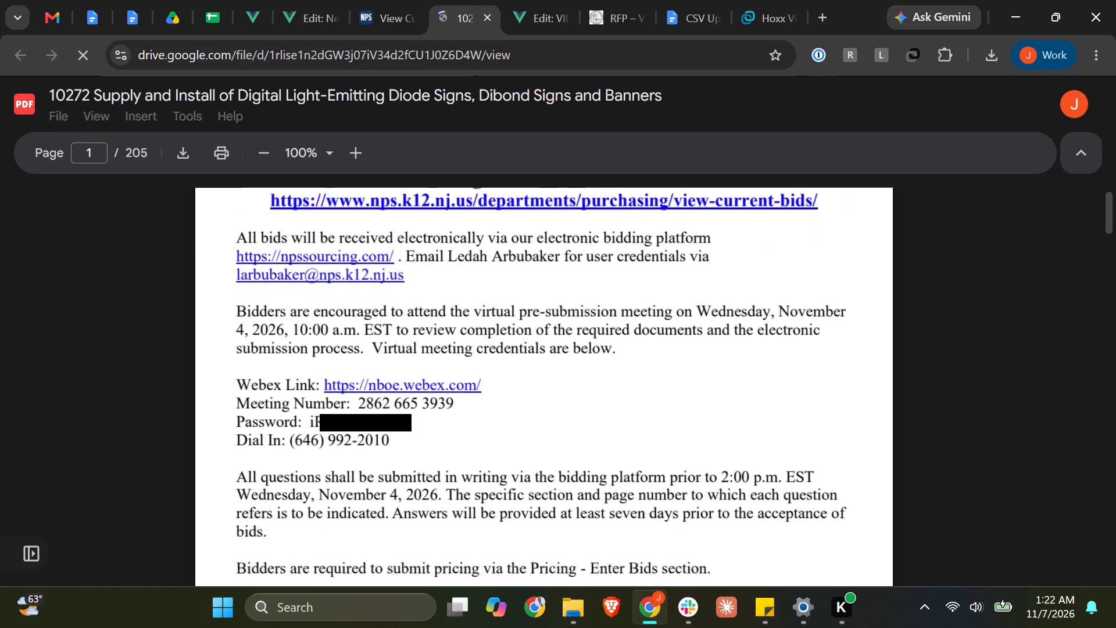
pyautogui.scroll(-1, 517, 340)
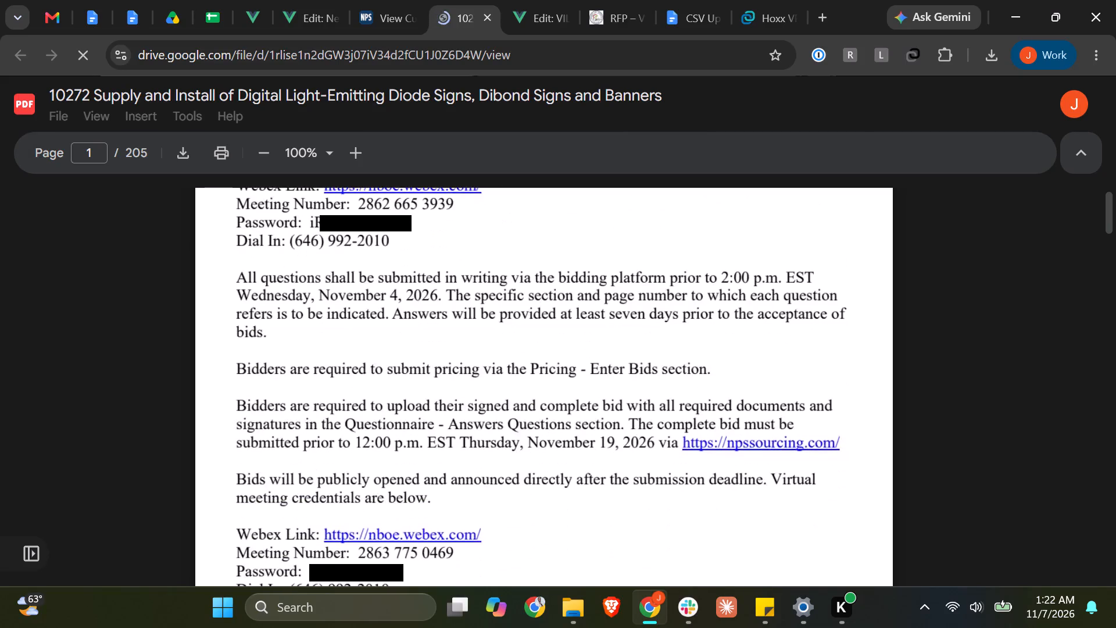
pyautogui.scroll(-1, 434, 341)
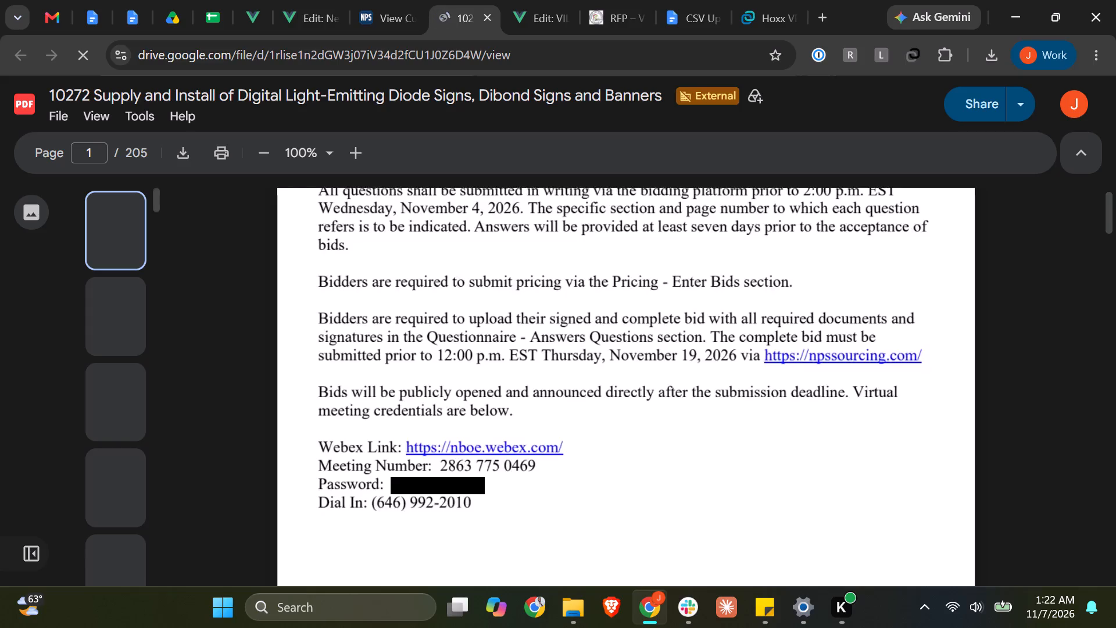
pyautogui.scroll(-7, 558, 330)
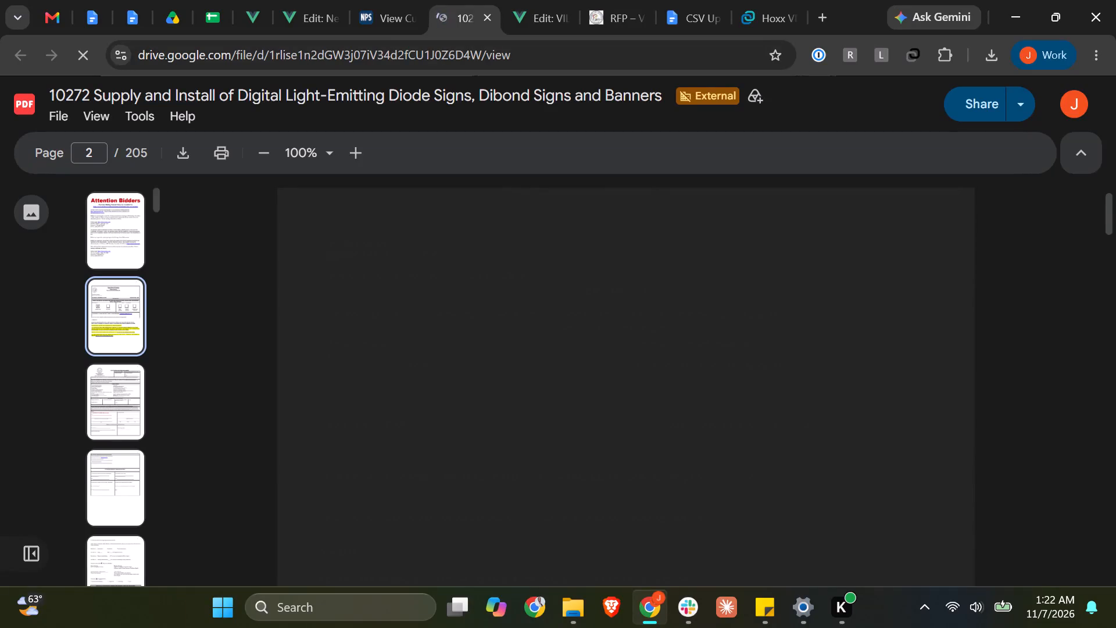
pyautogui.scroll(8, 498, 301)
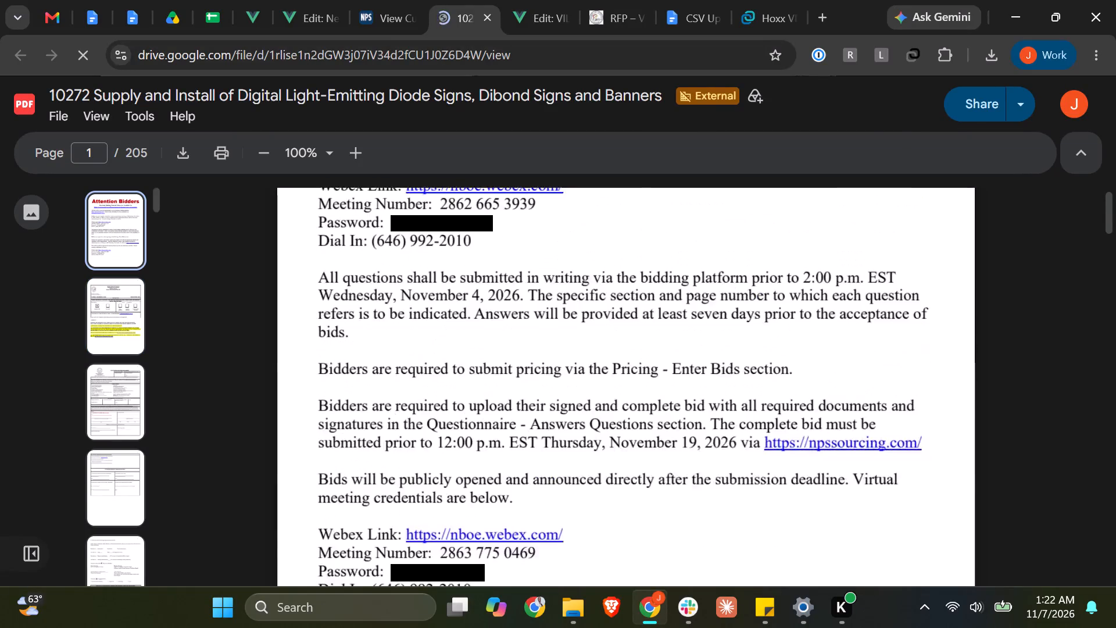
pyautogui.scroll(5, 500, 300)
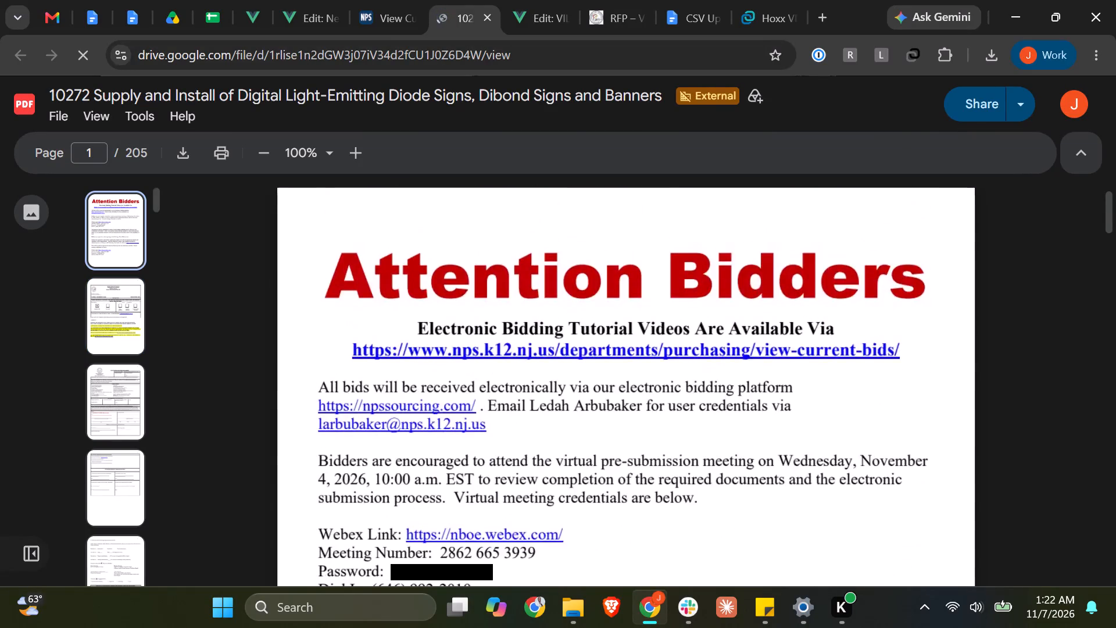
pyautogui.scroll(-1, 503, 301)
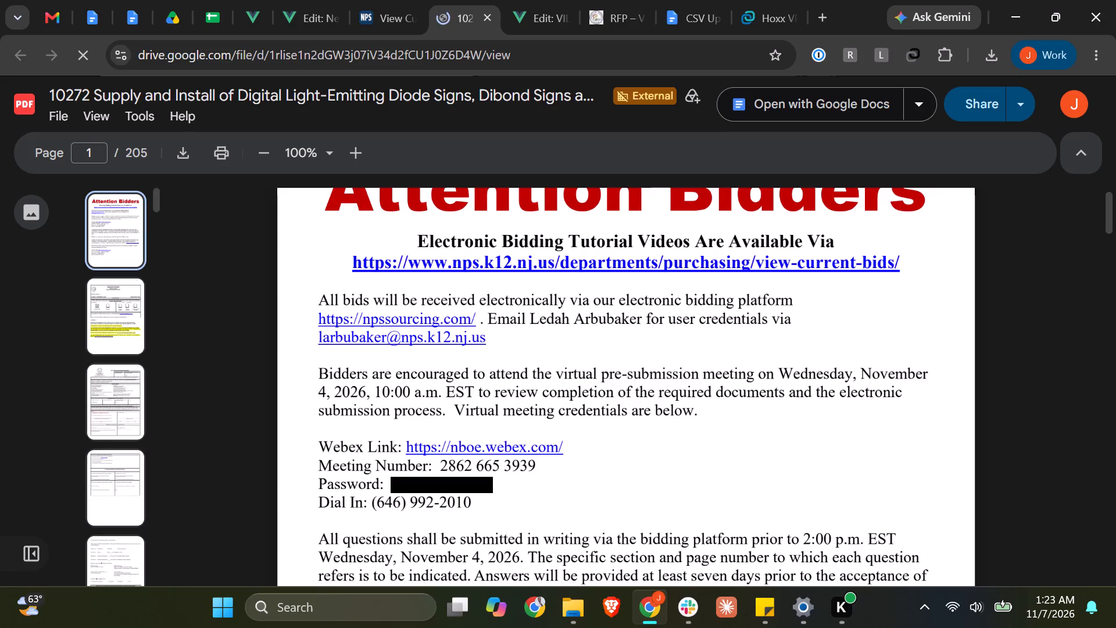
pyautogui.scroll(-1, 568, 347)
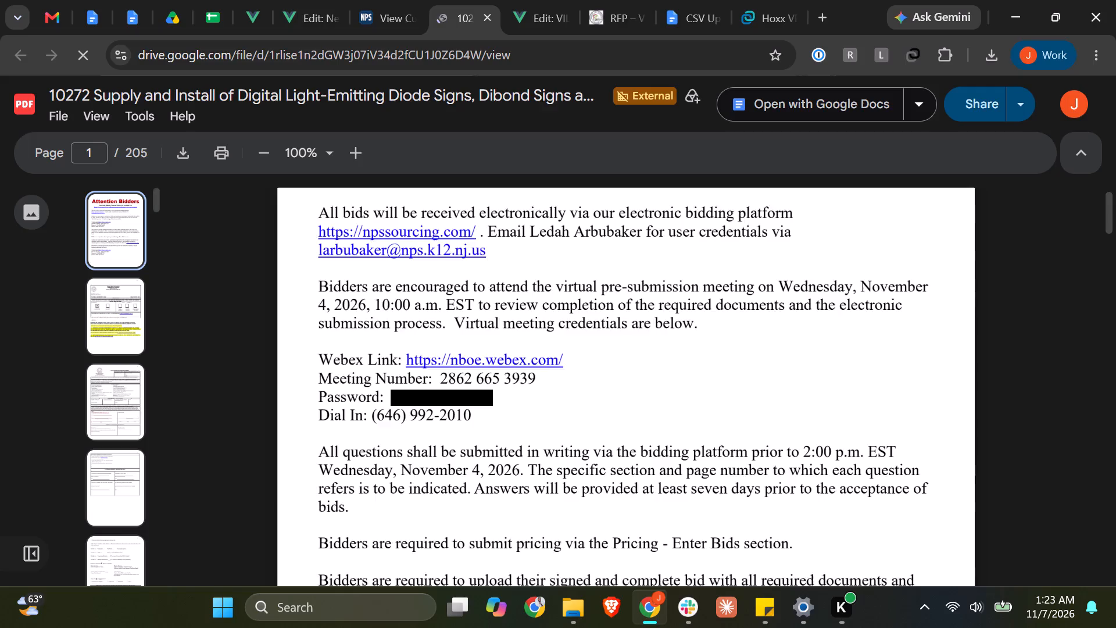
pyautogui.scroll(-3, 573, 320)
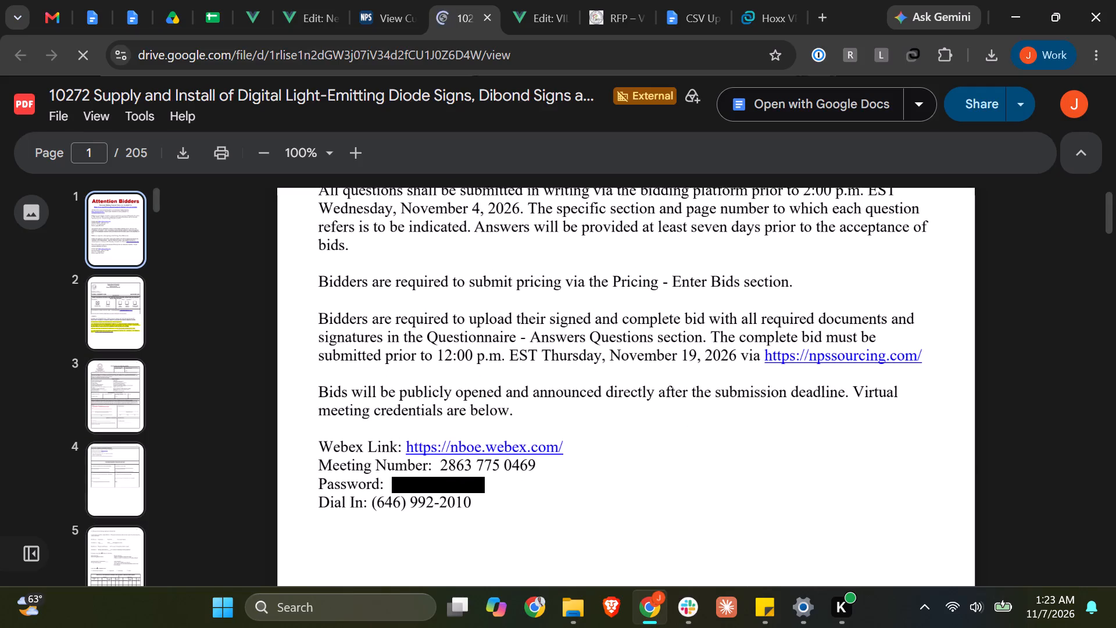
pyautogui.scroll(-1, 573, 320)
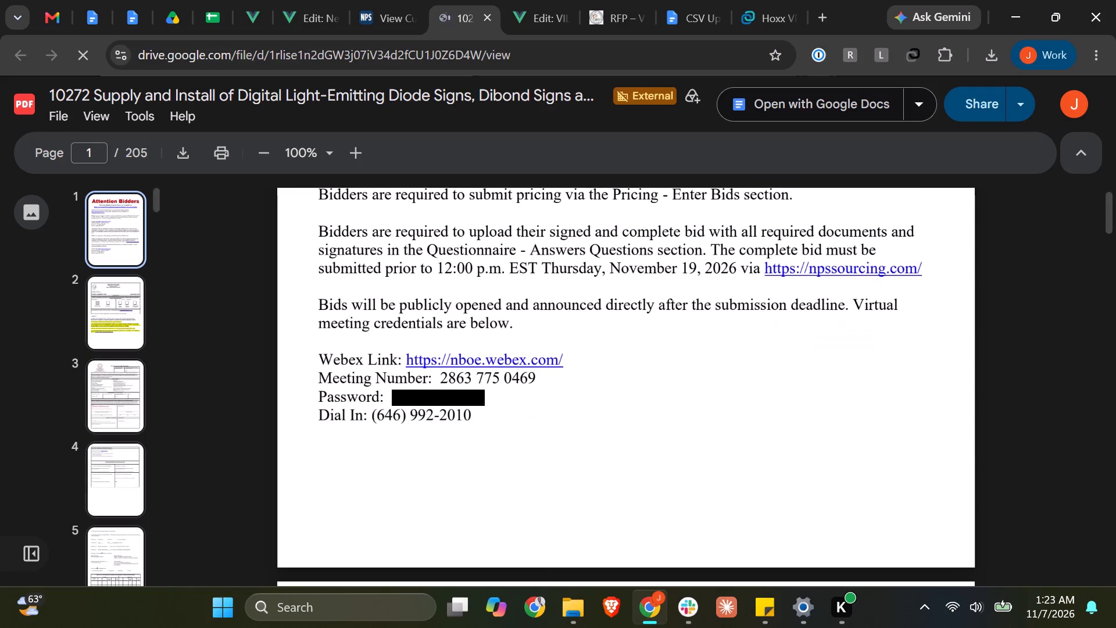
# Examine the second page of the bid 10272 document for the opening date, description, set-aside status and comments.
pyautogui.scroll(-5, 573, 321)
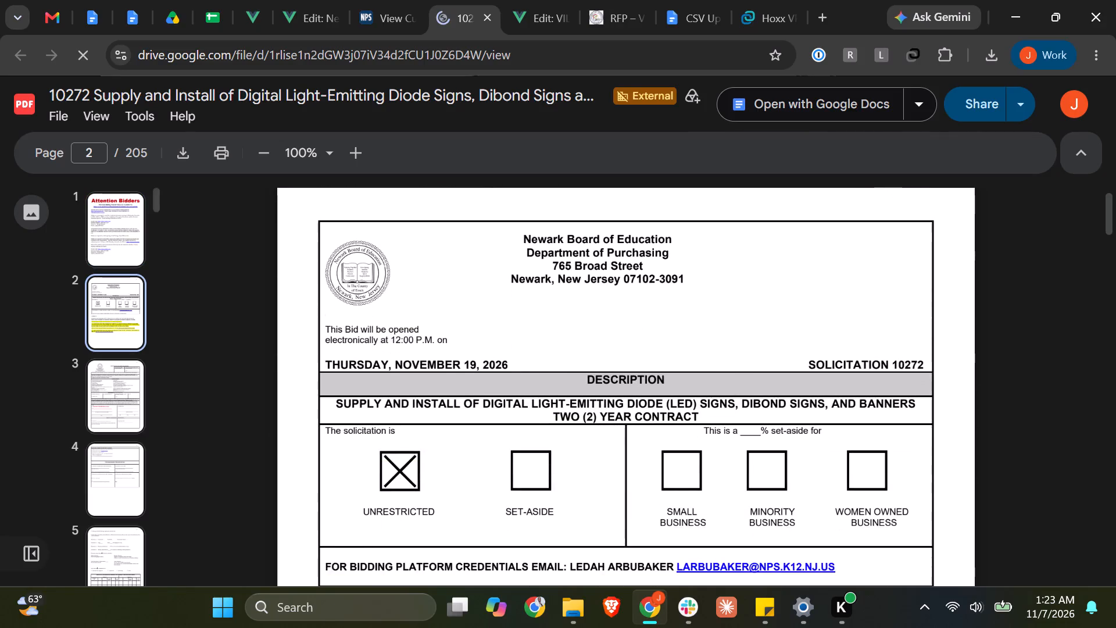
pyautogui.scroll(-1, 575, 324)
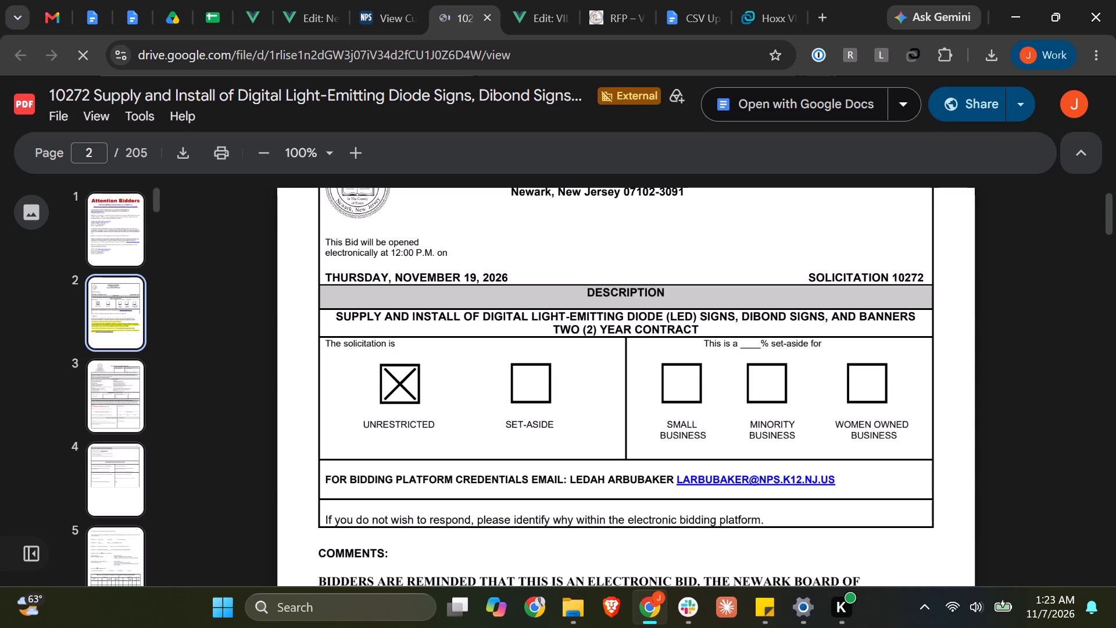
pyautogui.scroll(1, 305, 318)
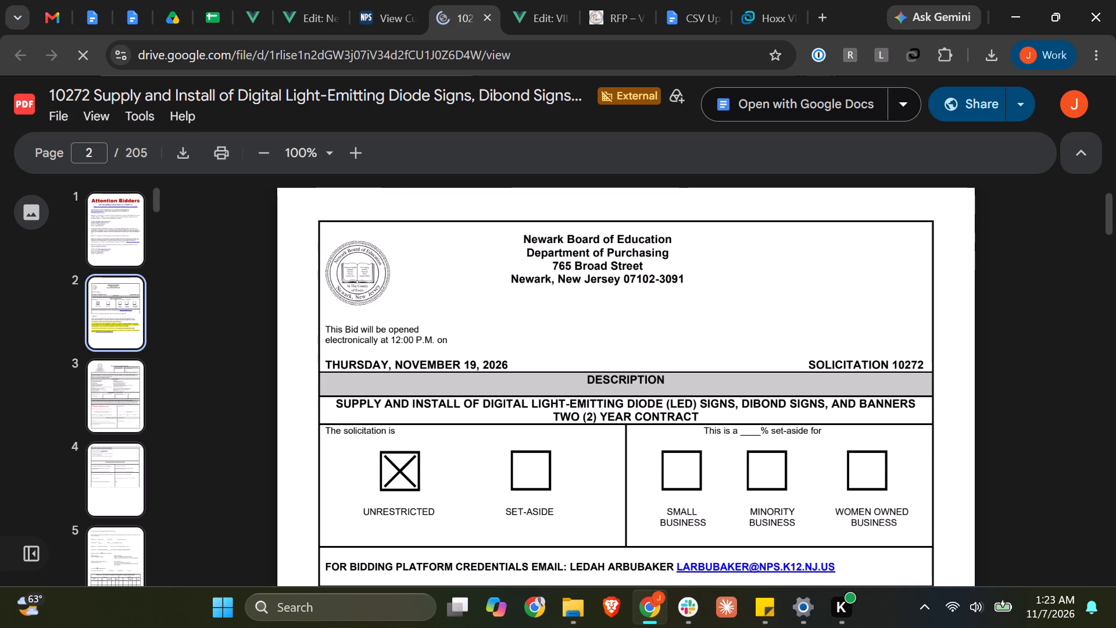
pyautogui.scroll(-2, 305, 318)
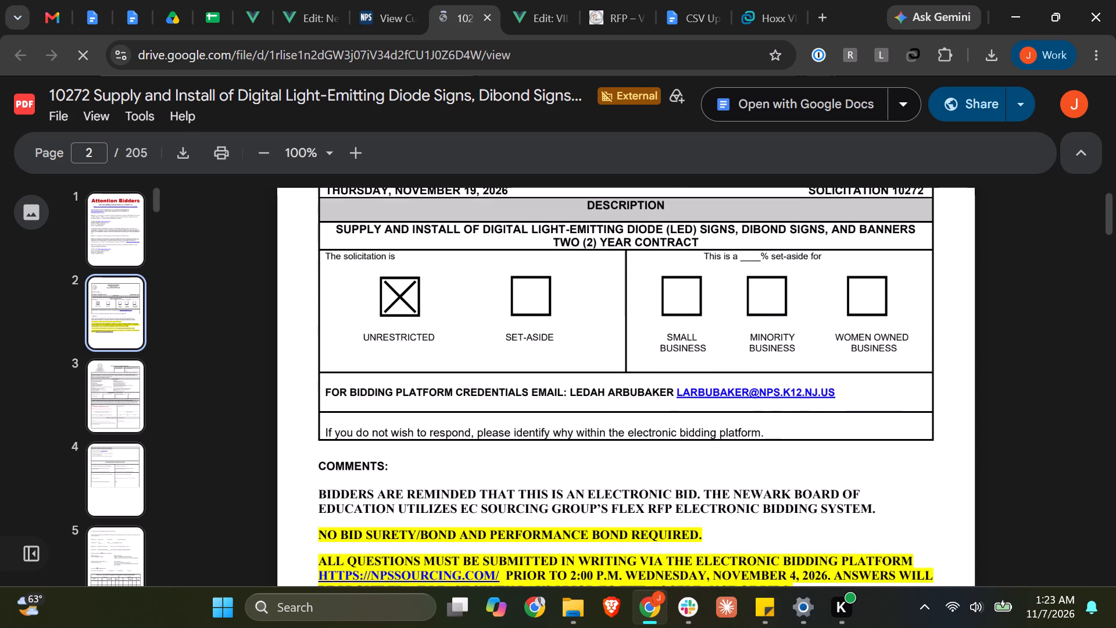
pyautogui.scroll(-2, 305, 318)
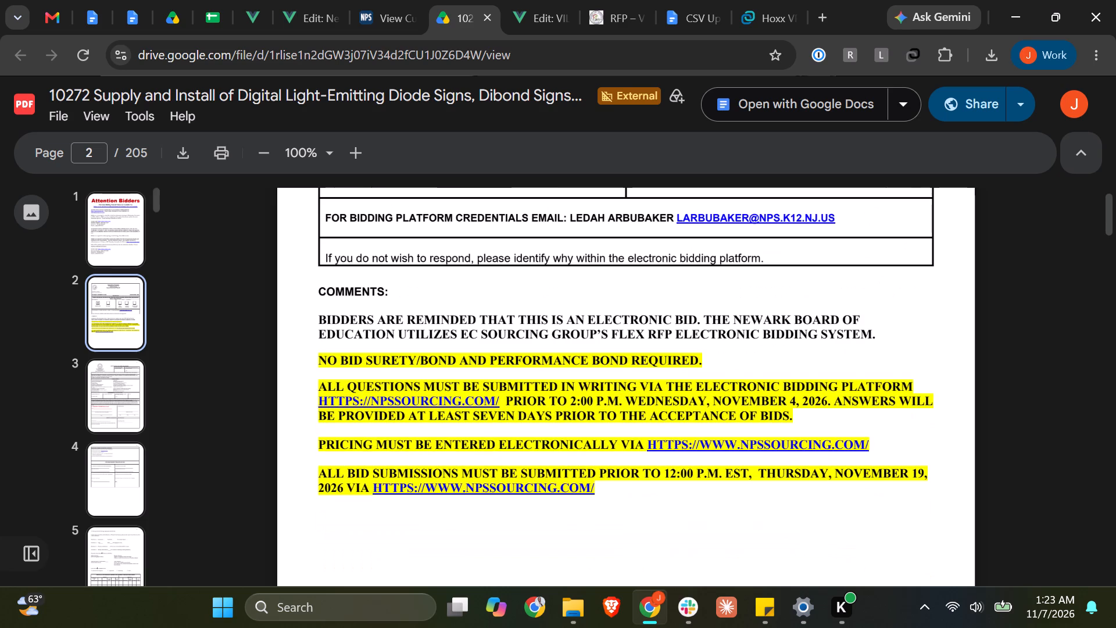
# Review all bid titles and last-modified dates in the Current Bids list on the Newark source page.
pyautogui.click(400, 4)
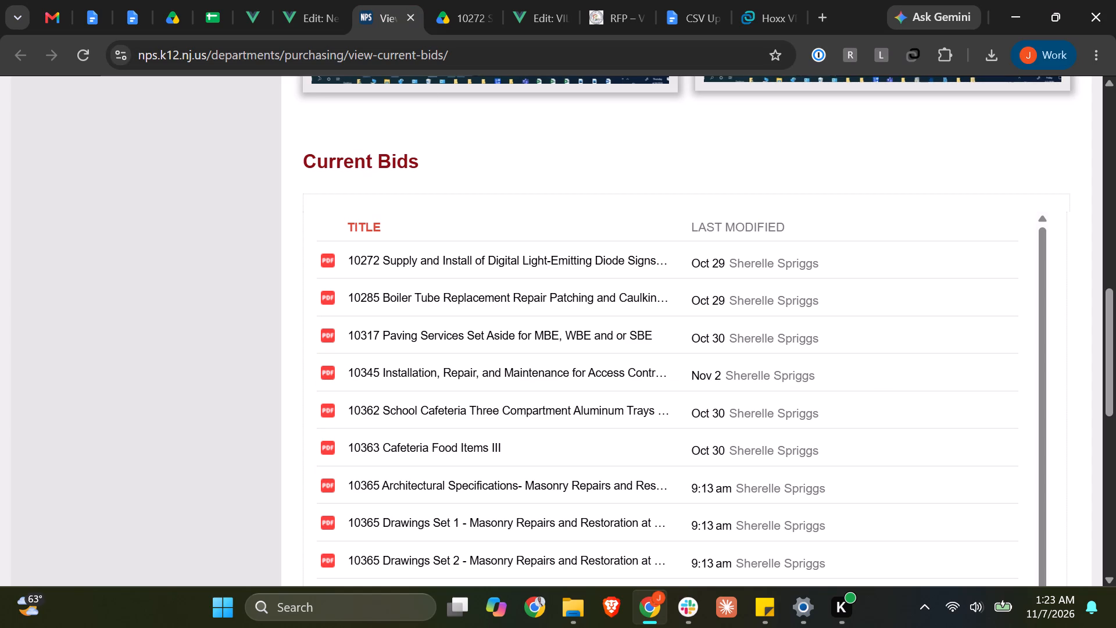
pyautogui.scroll(-3, 343, 165)
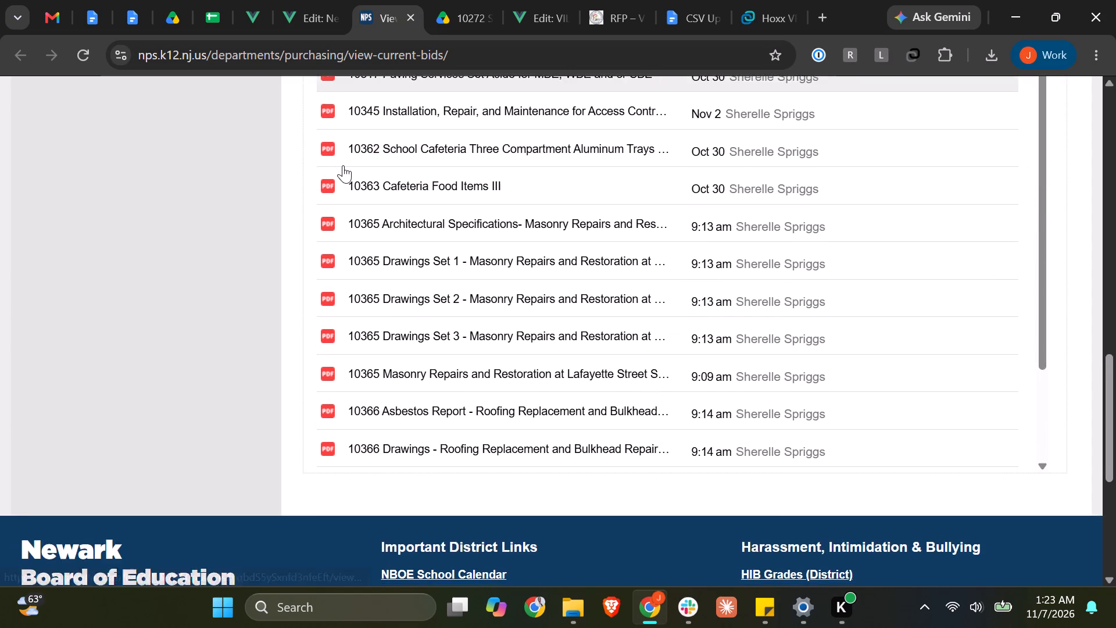
pyautogui.scroll(-1, 343, 165)
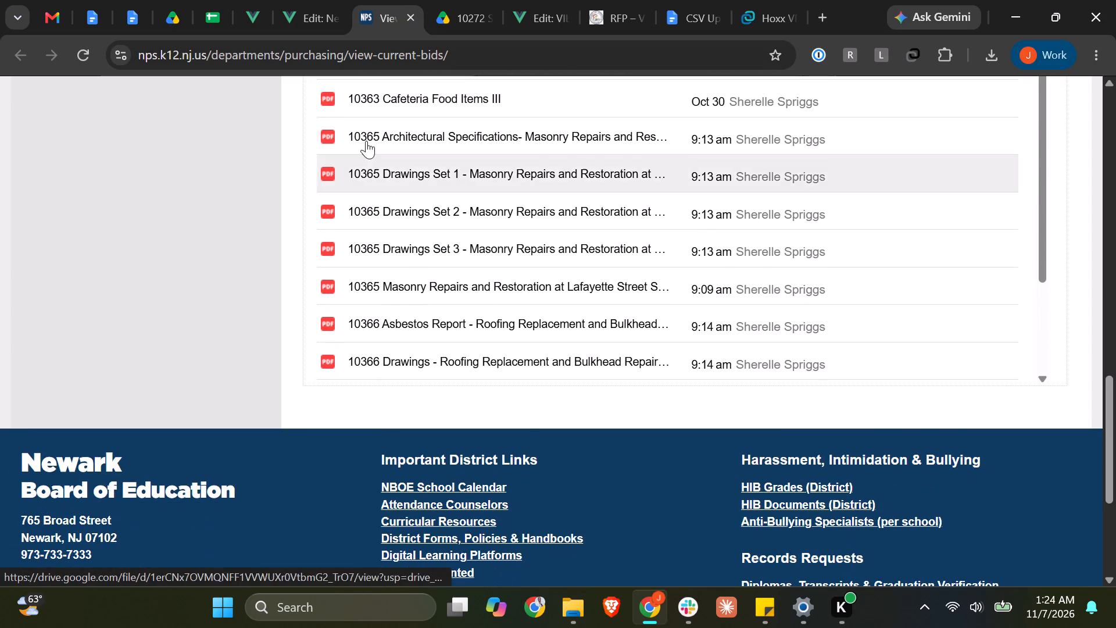
pyautogui.scroll(-5, 354, 283)
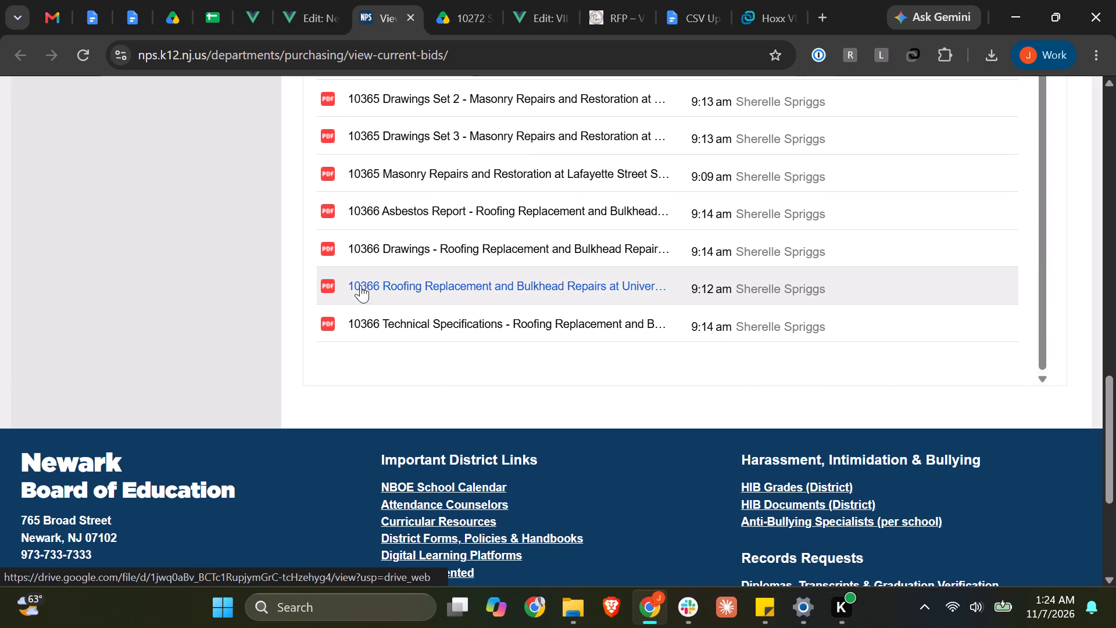
pyautogui.scroll(1, 346, 276)
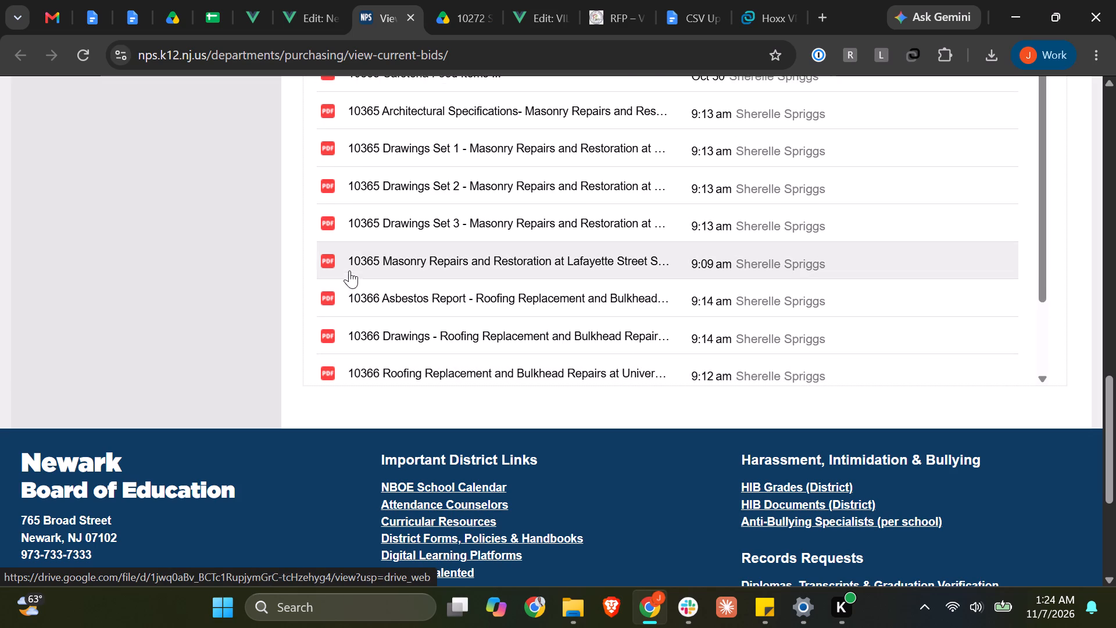
pyautogui.scroll(6, 358, 245)
pyautogui.scroll(4, 288, 226)
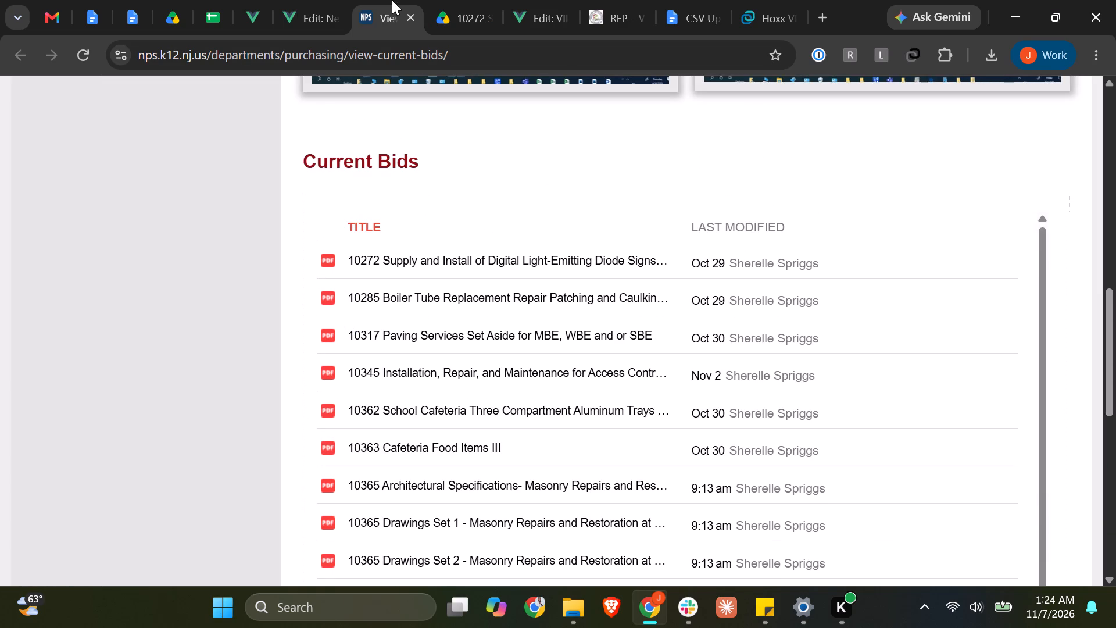
# Reset the scraped links on the Newark City School District retrieval site record.
pyautogui.click(319, 0)
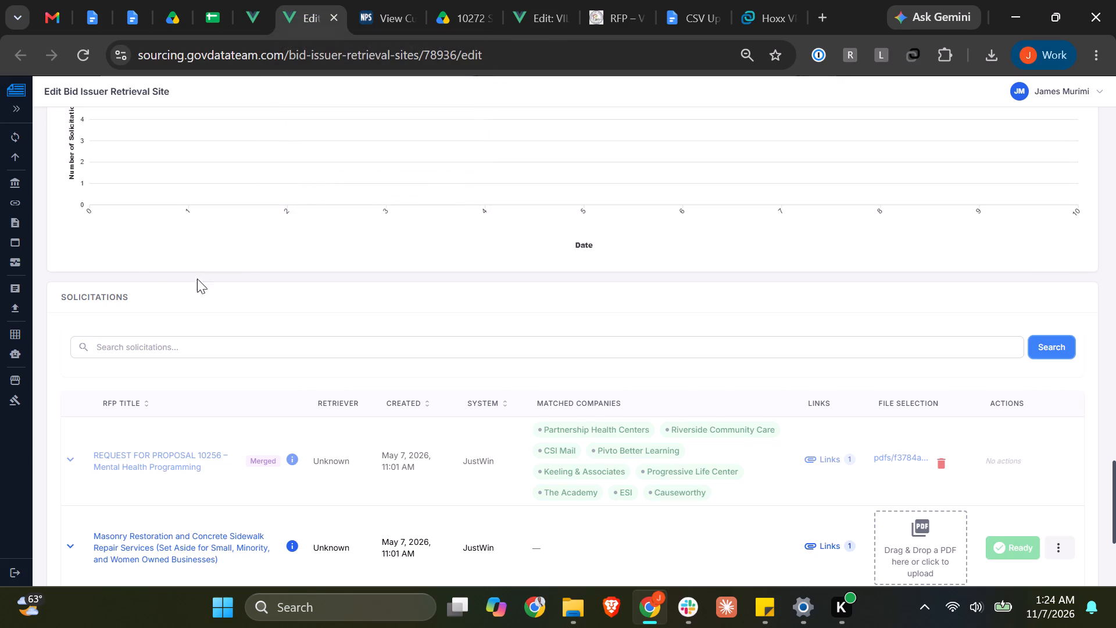
pyautogui.scroll(20, 148, 270)
pyautogui.scroll(6, 148, 270)
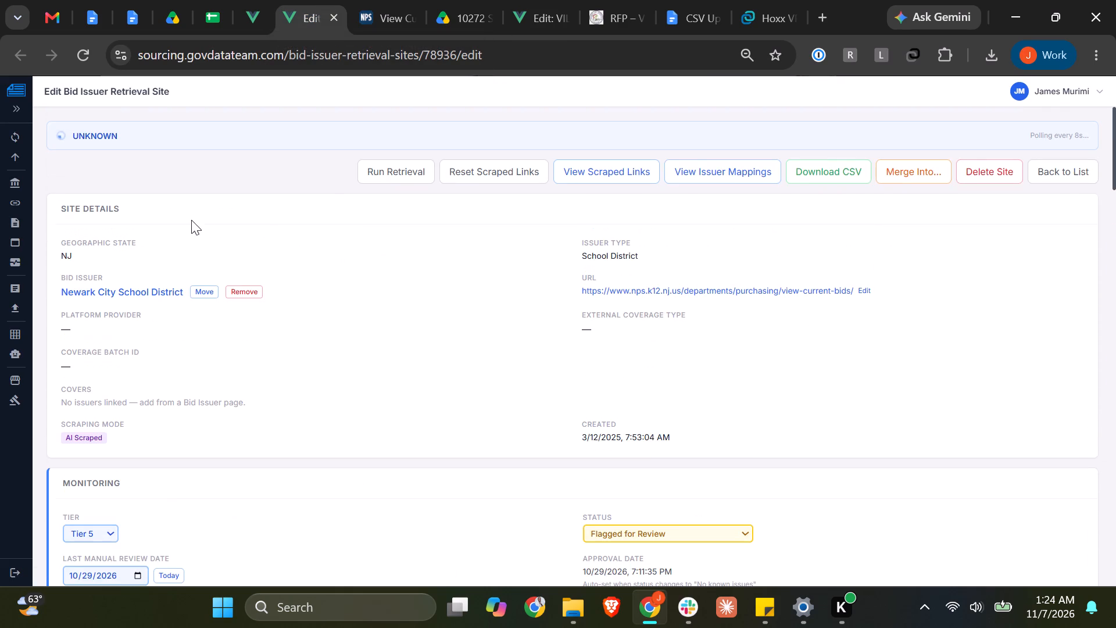
pyautogui.scroll(5, 191, 220)
pyautogui.click(464, 169)
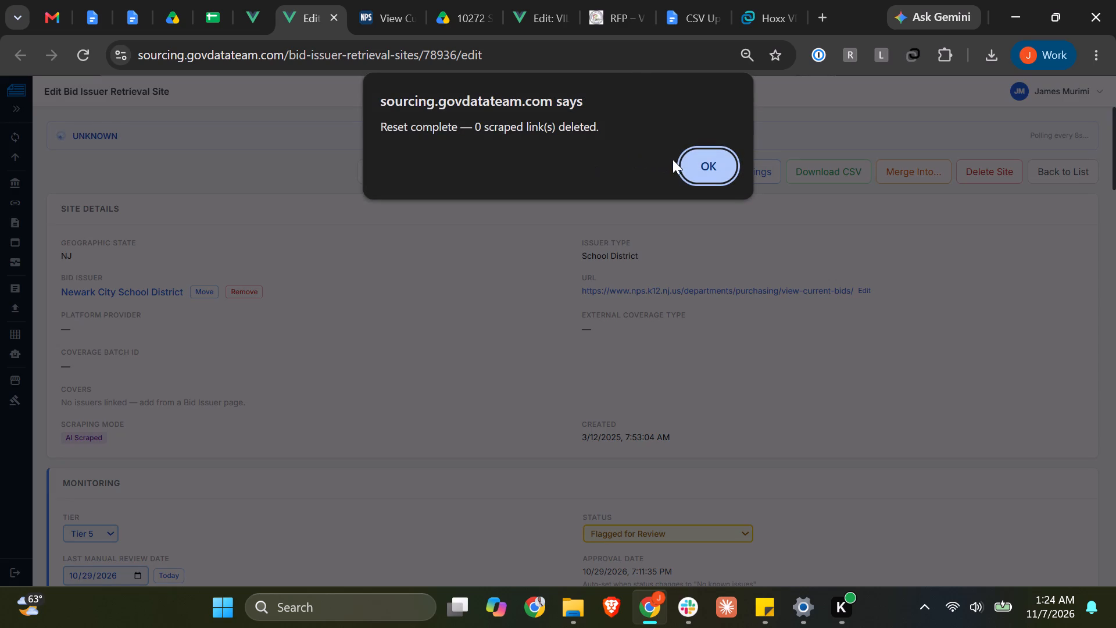
pyautogui.click(693, 165)
# Run retrieval for the Newark City School District site.
pyautogui.click(402, 168)
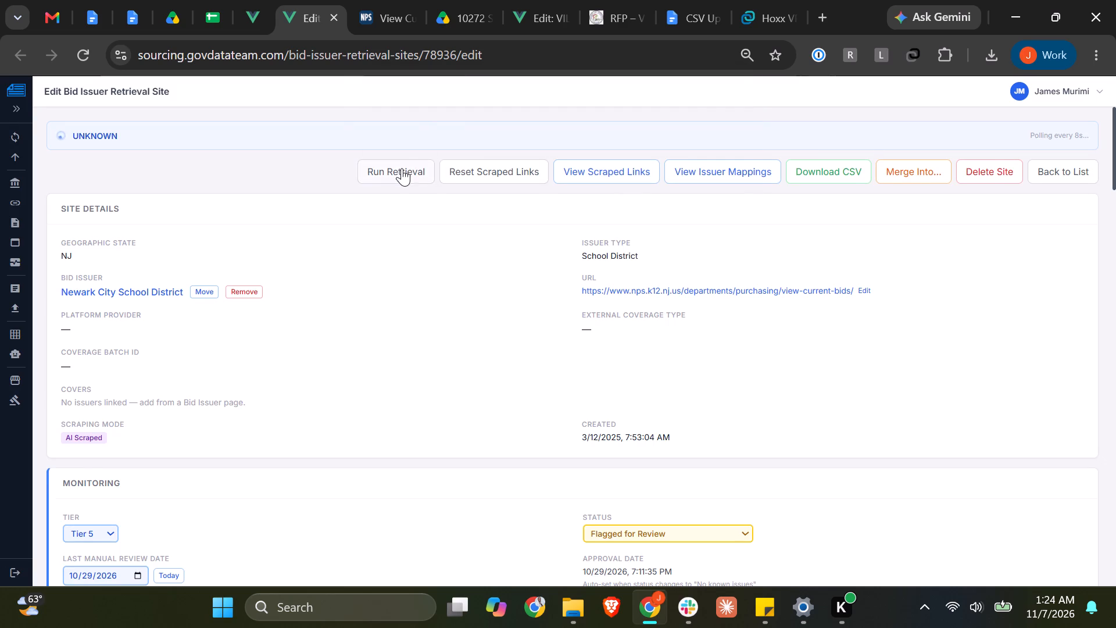
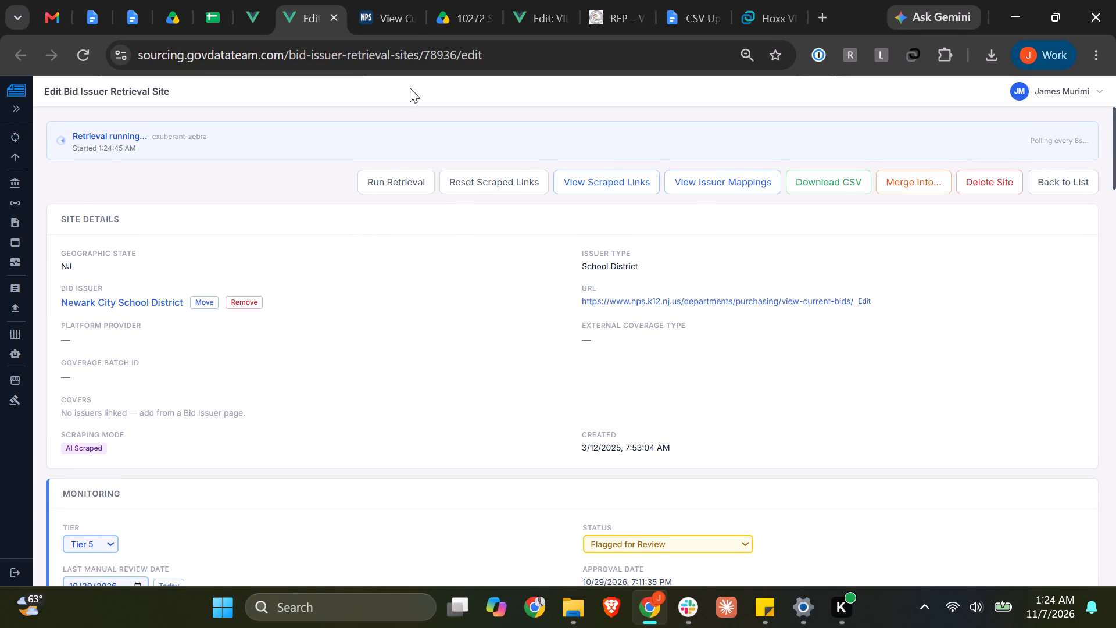
# Check the Village of Caseyville RFP source page for any posted requests for proposals.
pyautogui.click(514, 0)
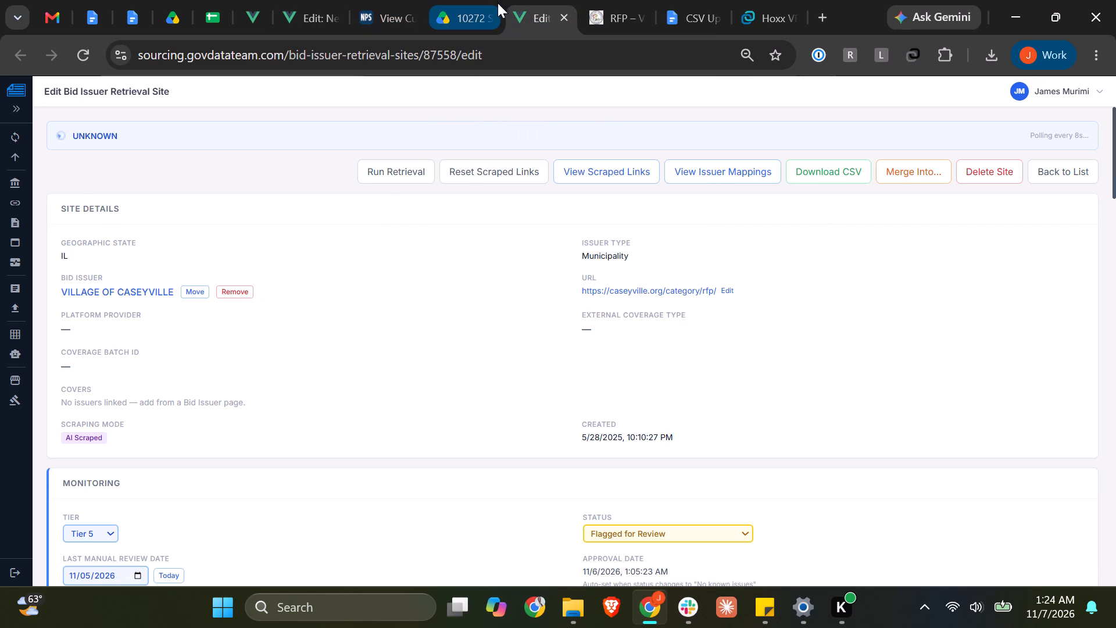
pyautogui.click(617, 0)
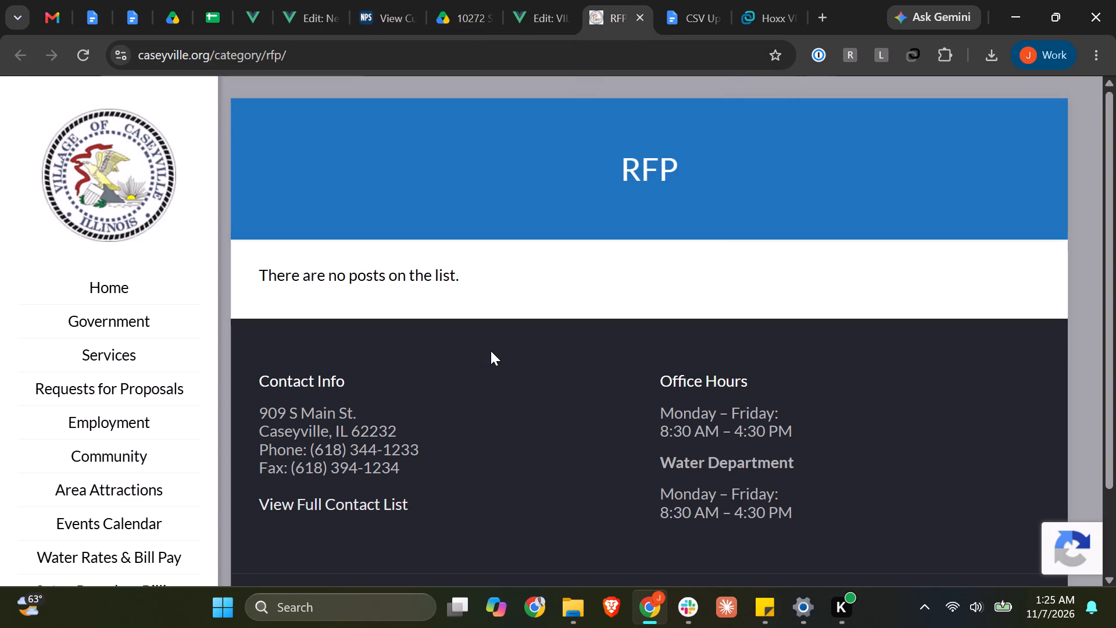
pyautogui.scroll(-1, 491, 354)
pyautogui.scroll(4, 491, 354)
pyautogui.scroll(-5, 162, 398)
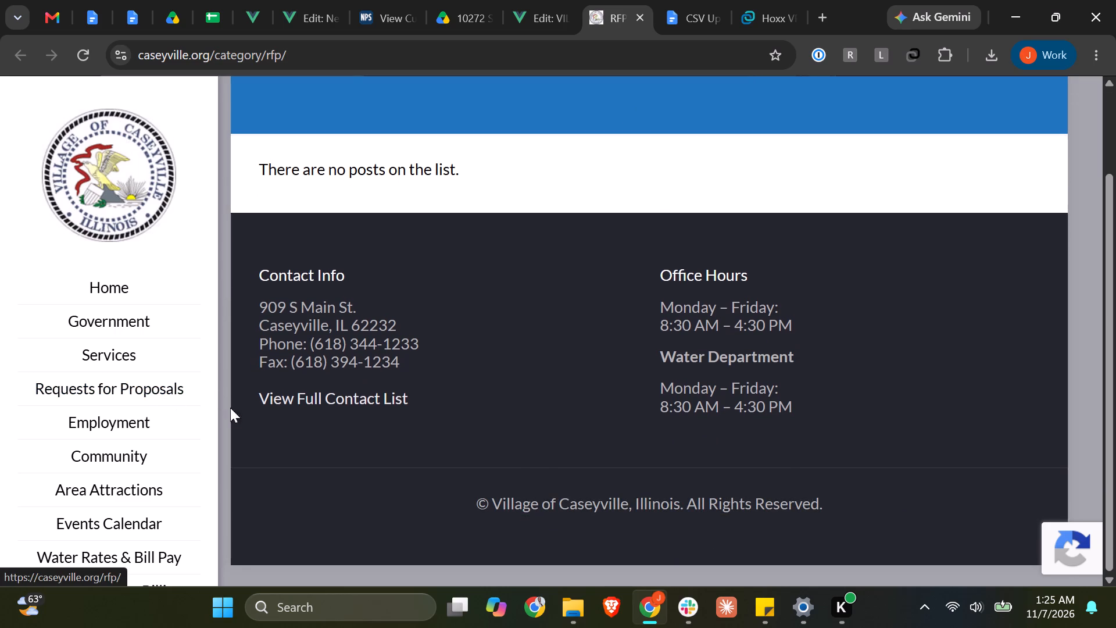
# On the Village of Caseyville retrieval site record, set the status to No known issues and the last manual review date to today.
pyautogui.click(535, 10)
pyautogui.scroll(-2, 552, 336)
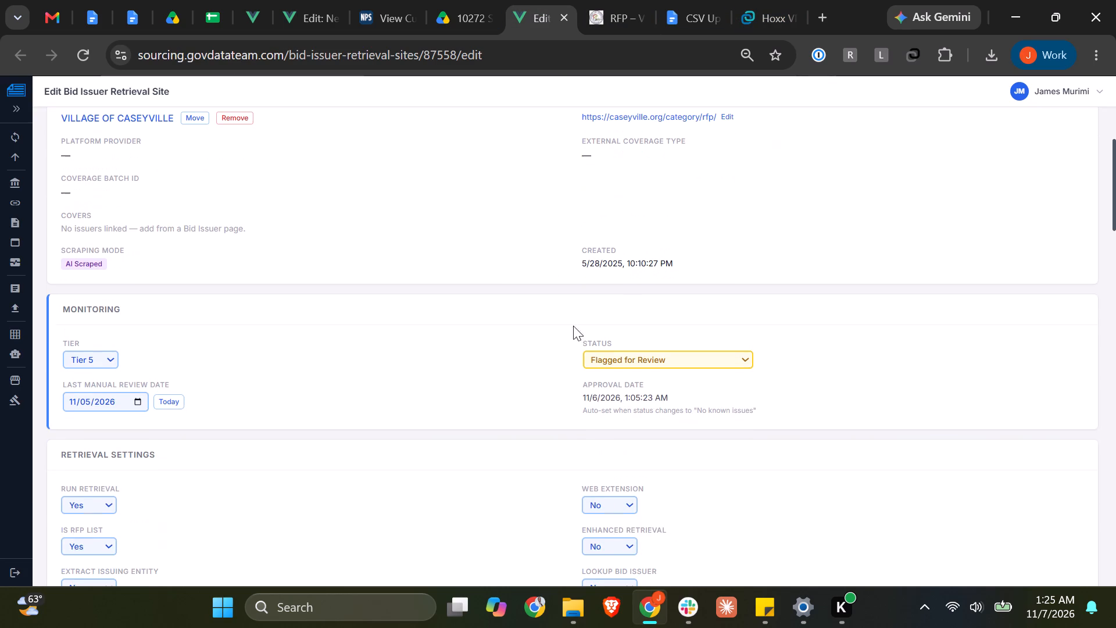
pyautogui.click(637, 356)
pyautogui.click(637, 377)
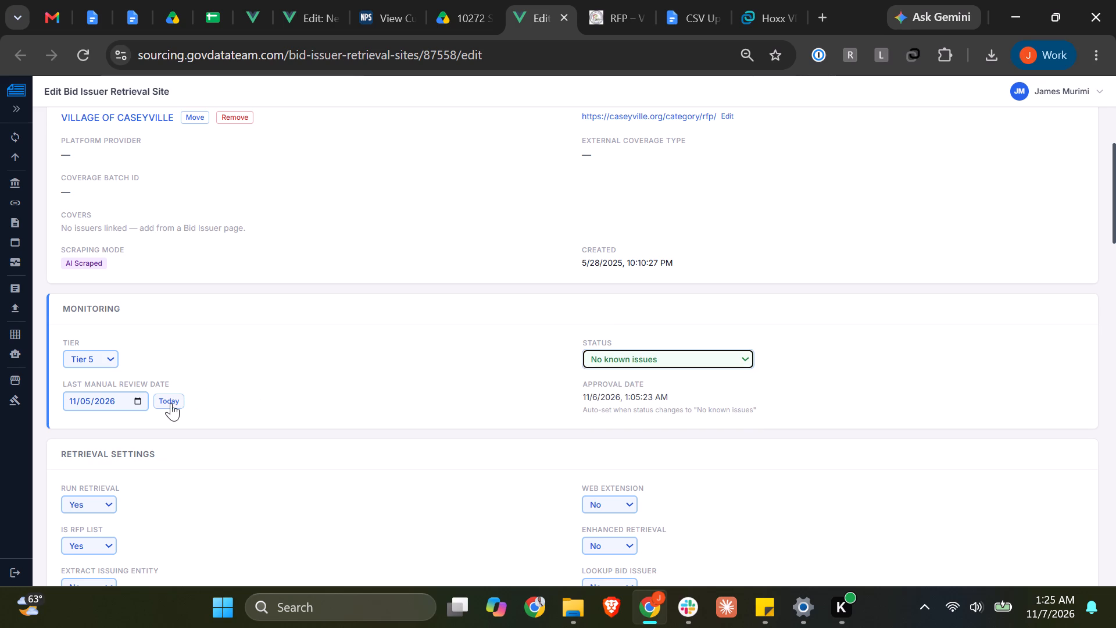
pyautogui.click(171, 403)
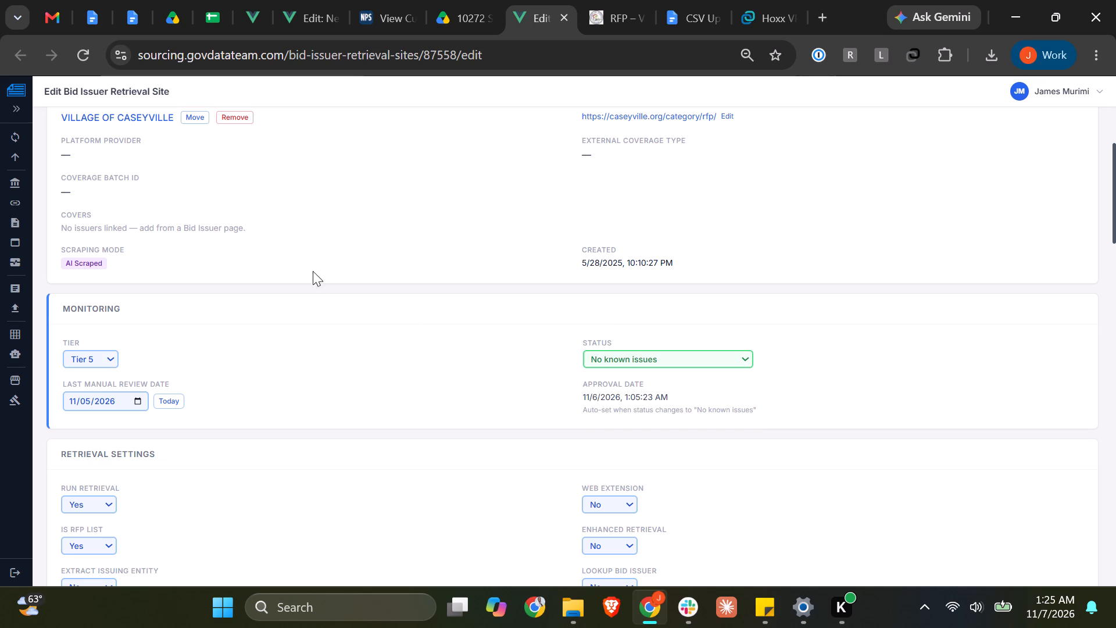
pyautogui.click(177, 401)
pyautogui.scroll(10, 466, 305)
# Close the Village of Caseyville source page and its retrieval site record.
pyautogui.click(632, 1)
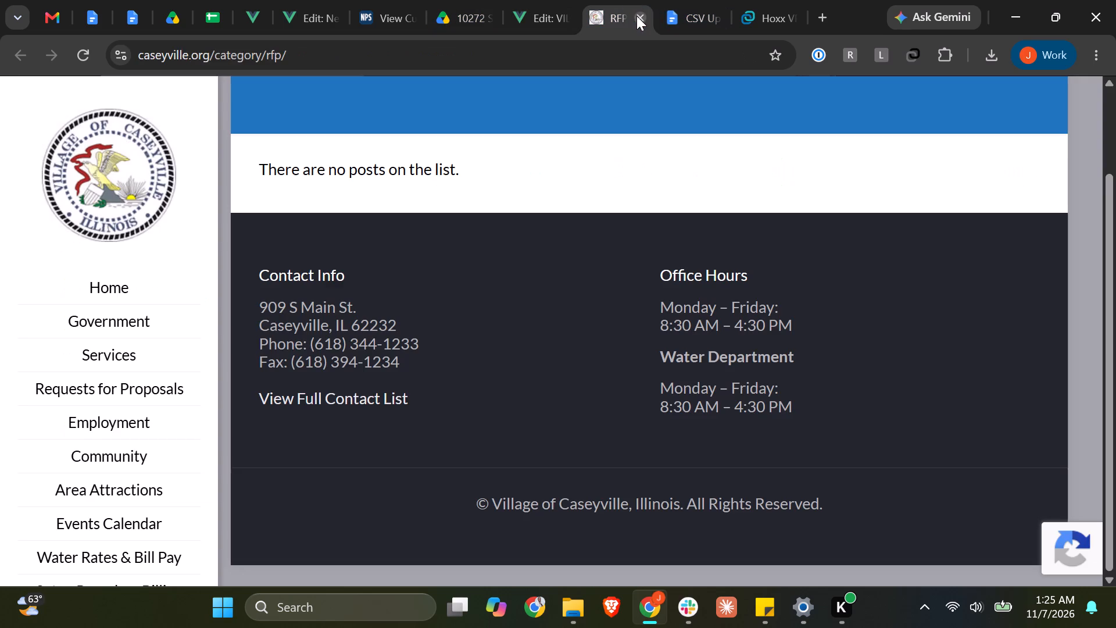
pyautogui.click(638, 19)
pyautogui.click(534, 9)
pyautogui.click(563, 20)
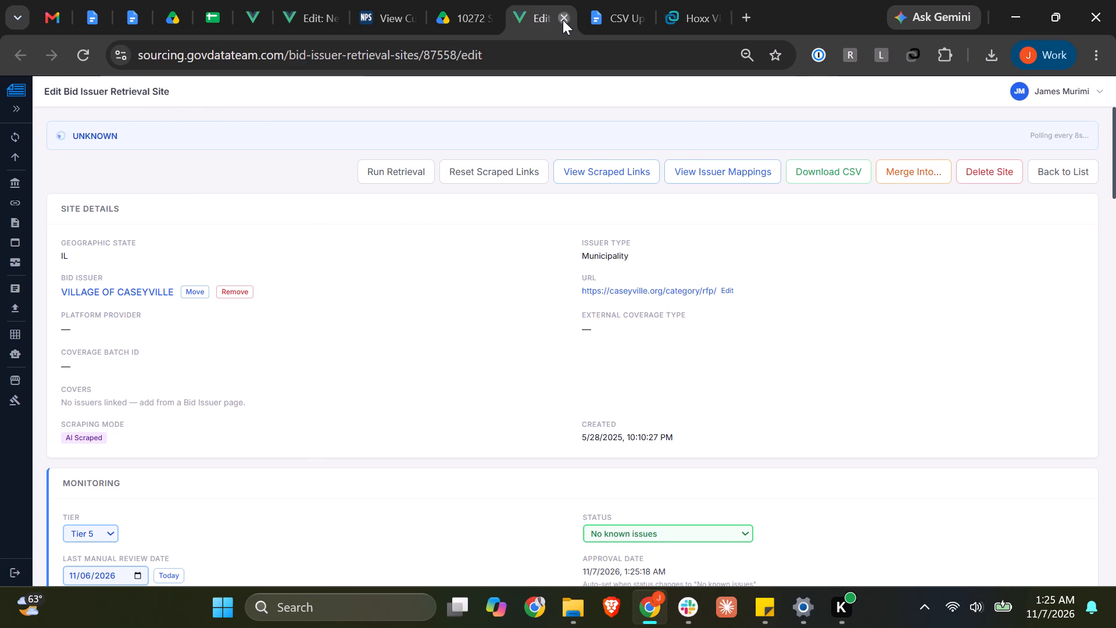
# Refresh the list of retrieval sites flagged for review.
pyautogui.click(264, 0)
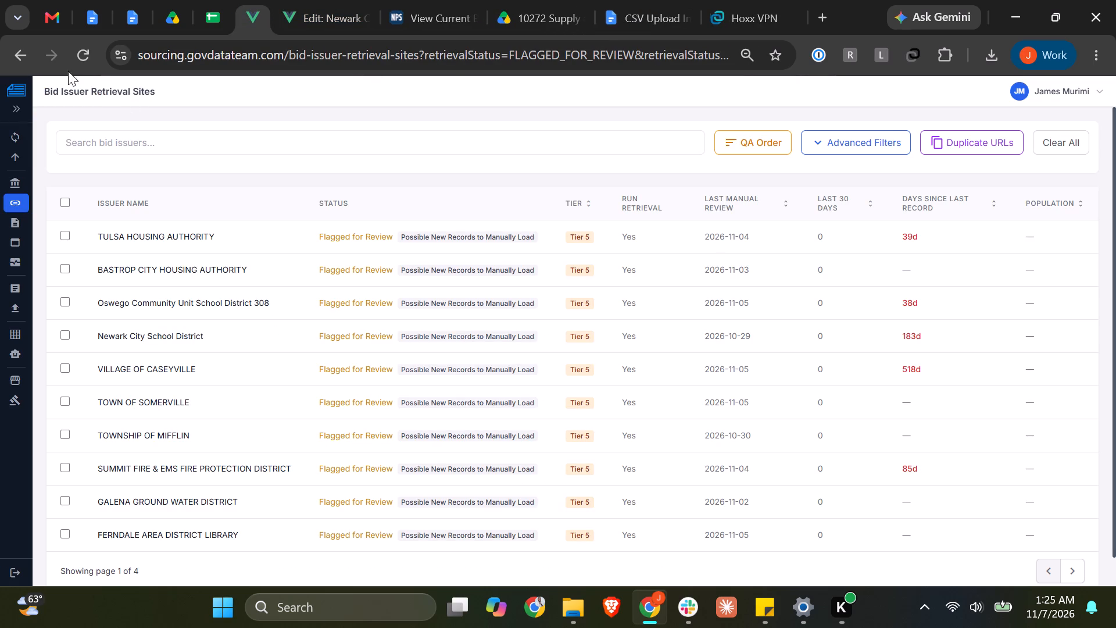
pyautogui.click(91, 62)
# Review the Newark City School District retrieval site record, checking its scraper settings and the titles and creation dates in its solicitations.
pyautogui.click(283, 1)
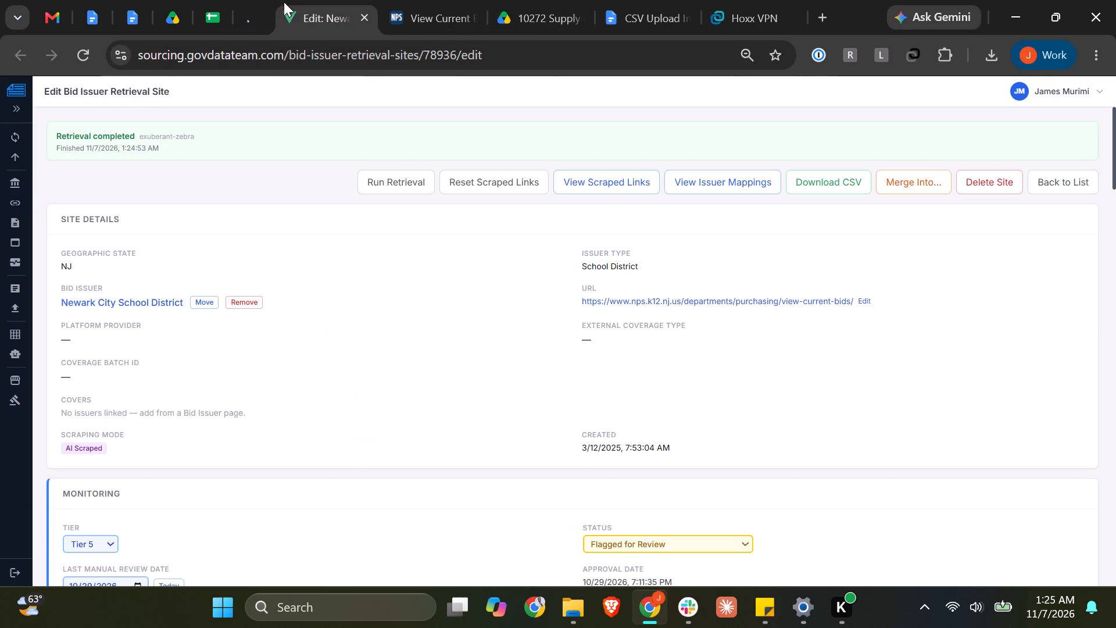
pyautogui.scroll(-10, 409, 280)
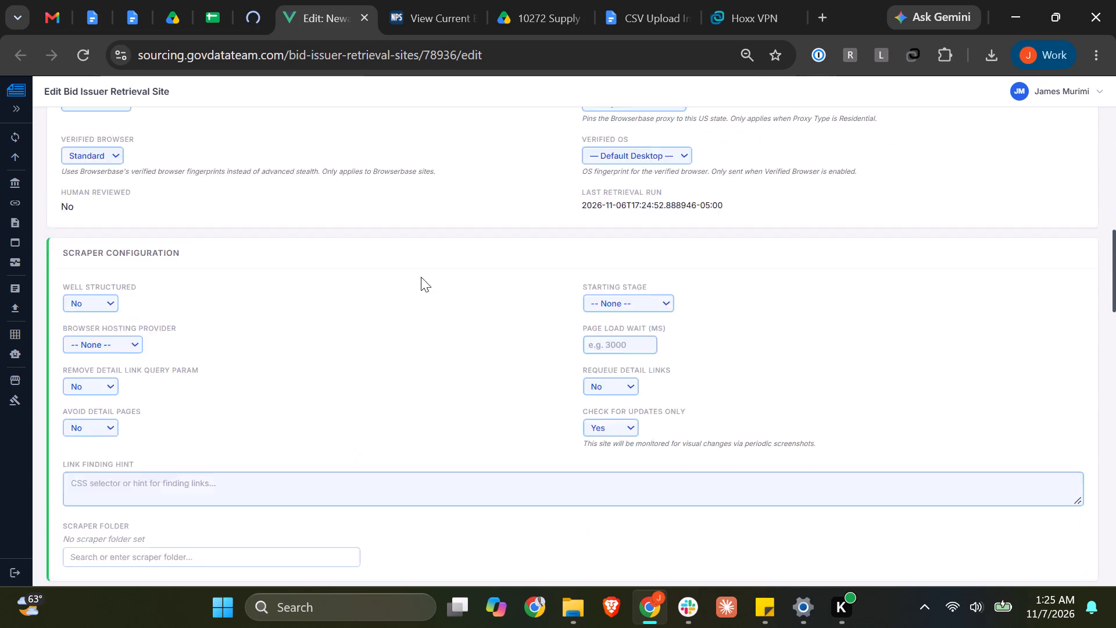
pyautogui.scroll(-12, 421, 277)
pyautogui.scroll(-3, 485, 260)
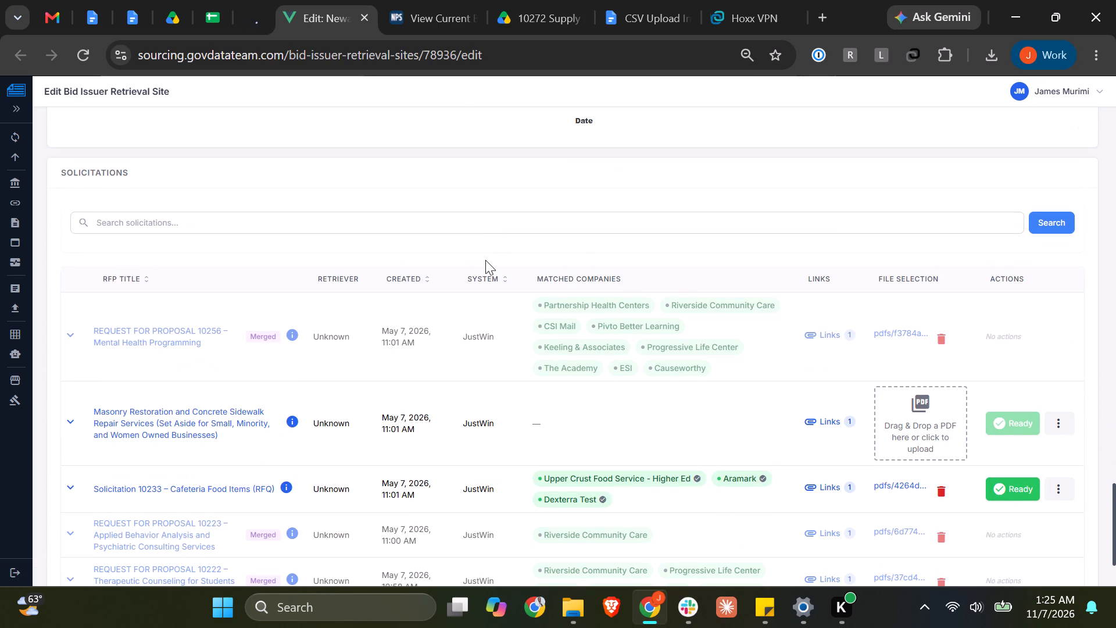
pyautogui.scroll(-5, 485, 260)
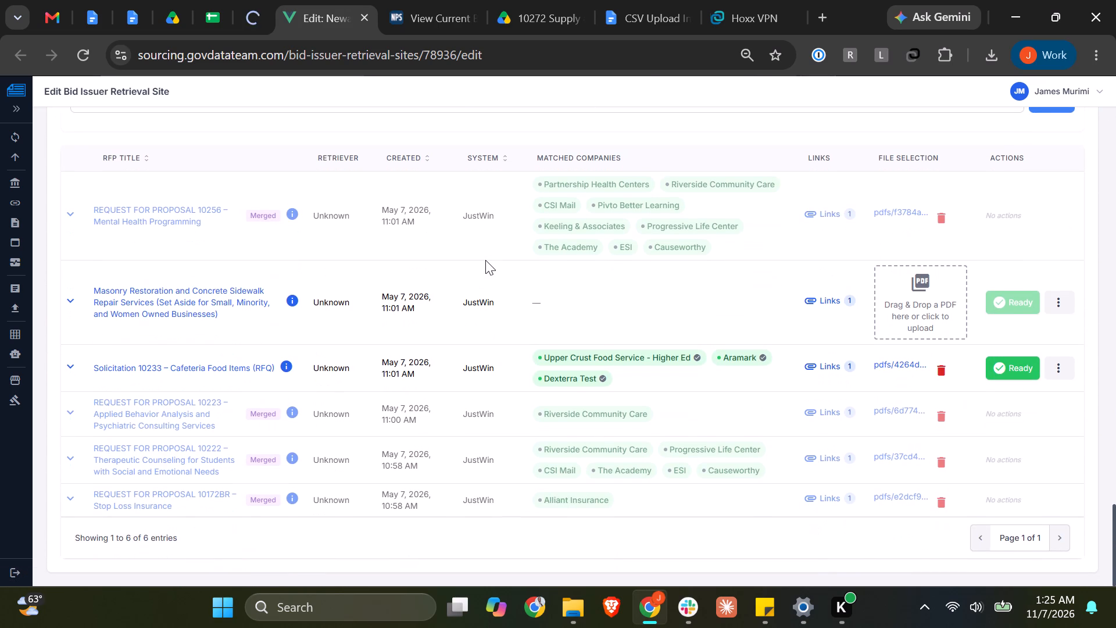
pyautogui.scroll(-1, 485, 260)
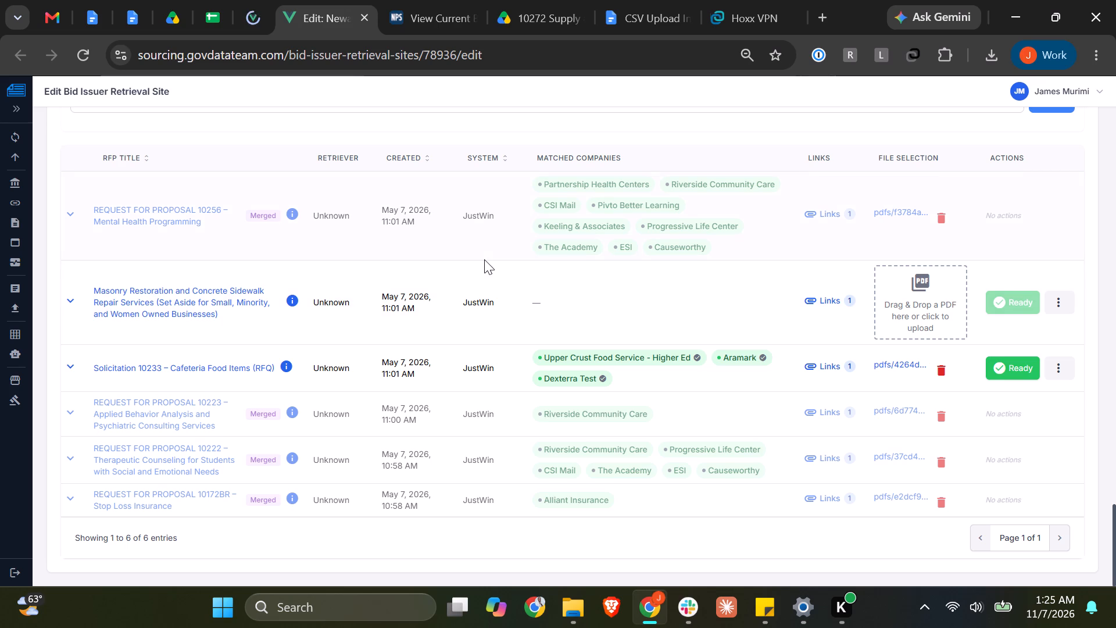
pyautogui.scroll(2, 484, 259)
pyautogui.scroll(-2, 481, 259)
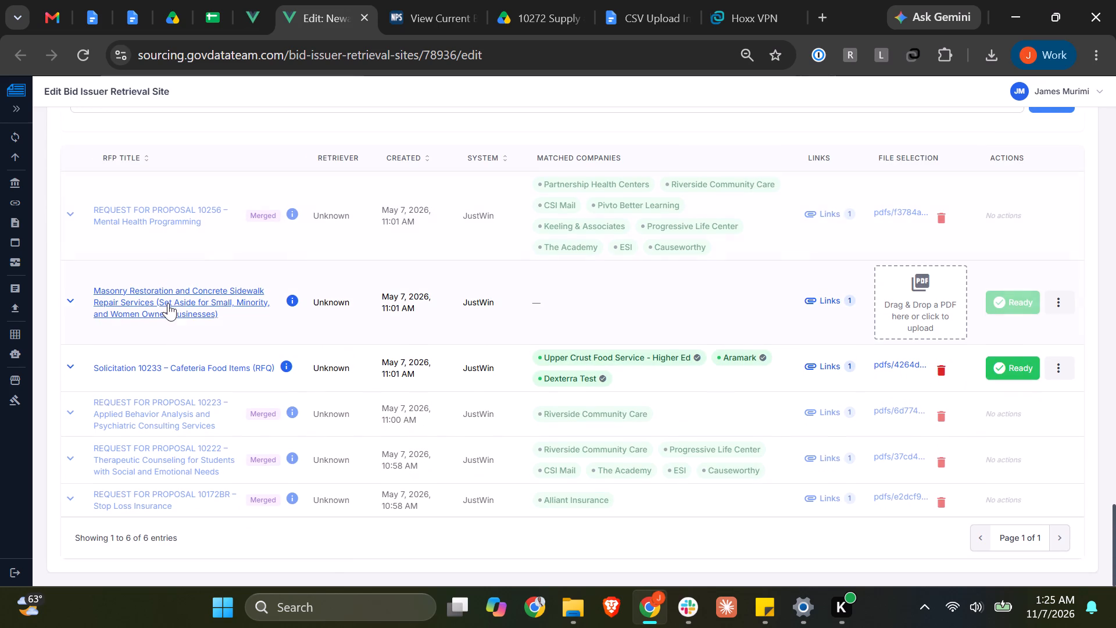
pyautogui.scroll(-3, 213, 443)
pyautogui.scroll(5, 411, 316)
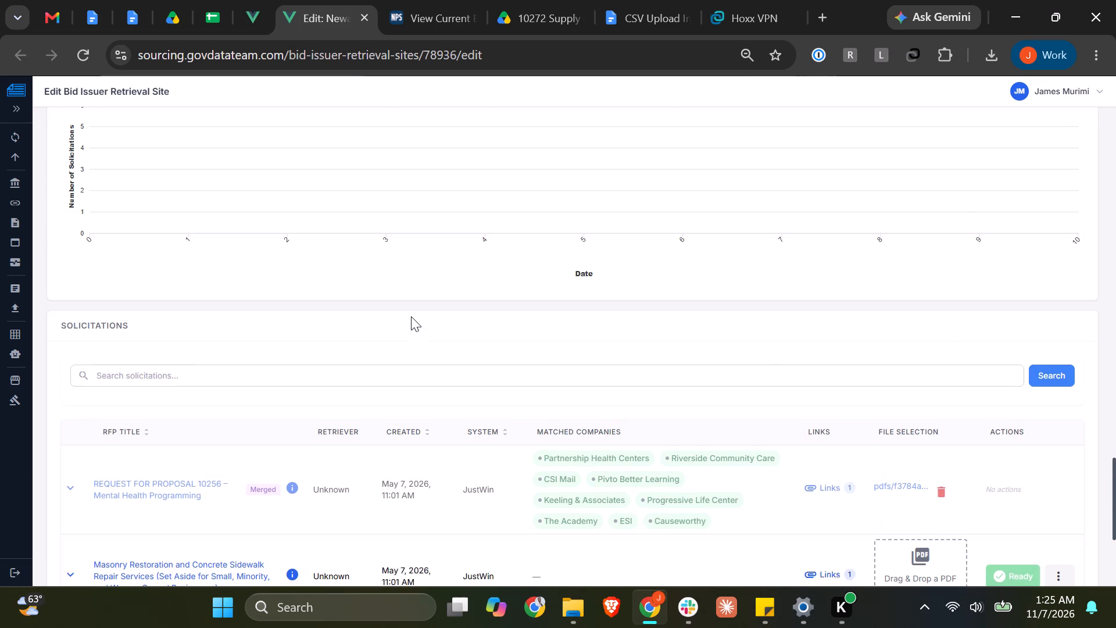
pyautogui.scroll(6, 411, 316)
pyautogui.scroll(10, 467, 279)
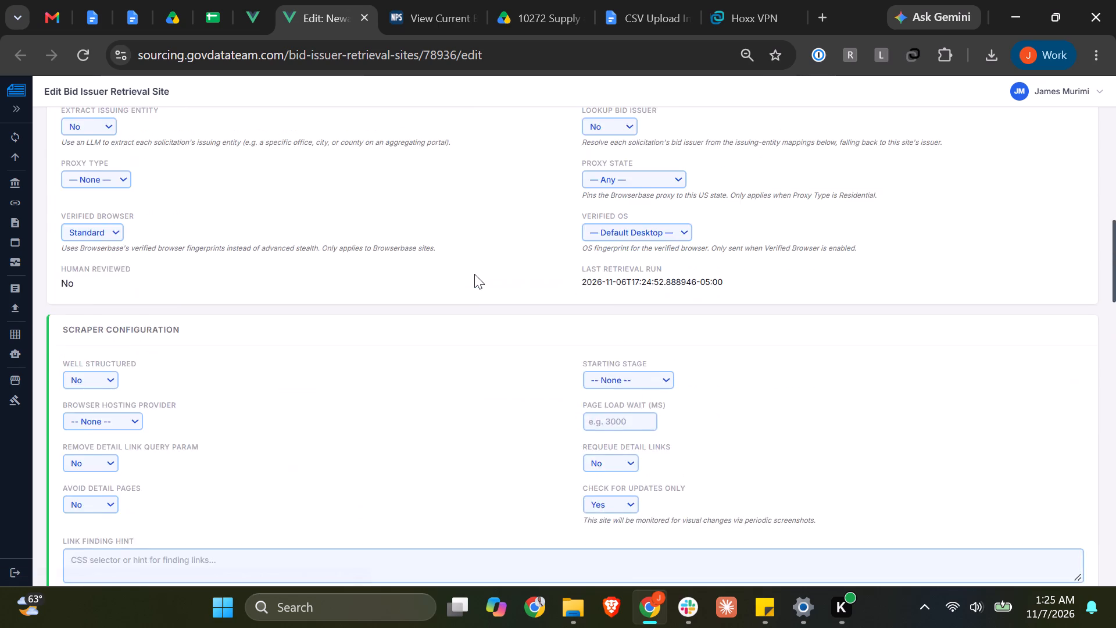
pyautogui.scroll(8, 474, 274)
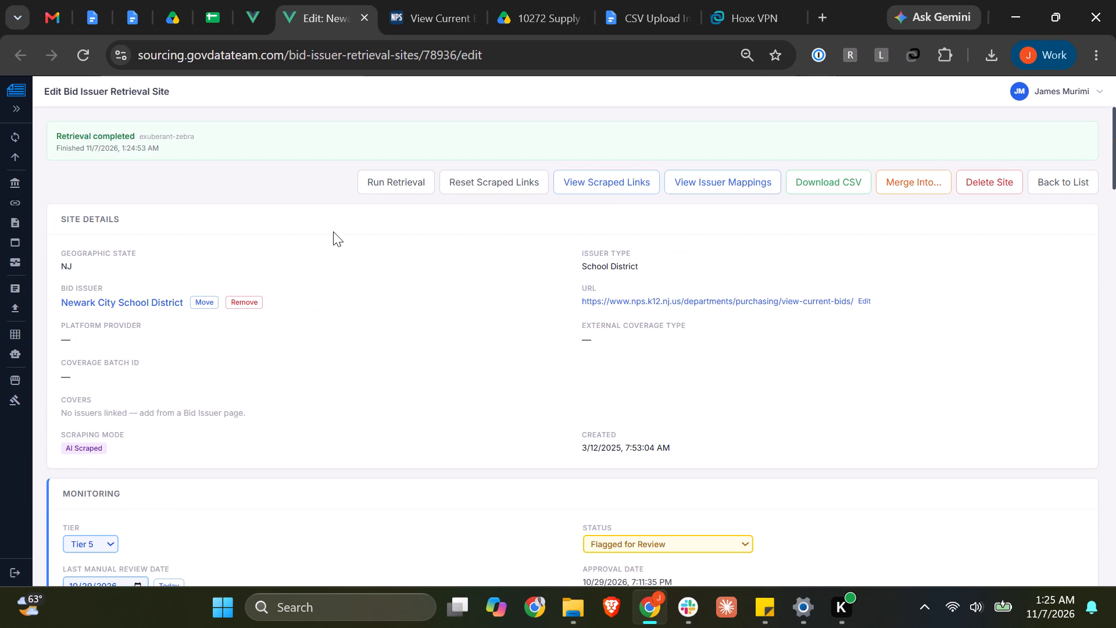
# From the Current Bids list on the Newark source page, open the 10285 Boiler Tube Replacement document in a new tab.
pyautogui.click(409, 0)
pyautogui.scroll(4, 160, 238)
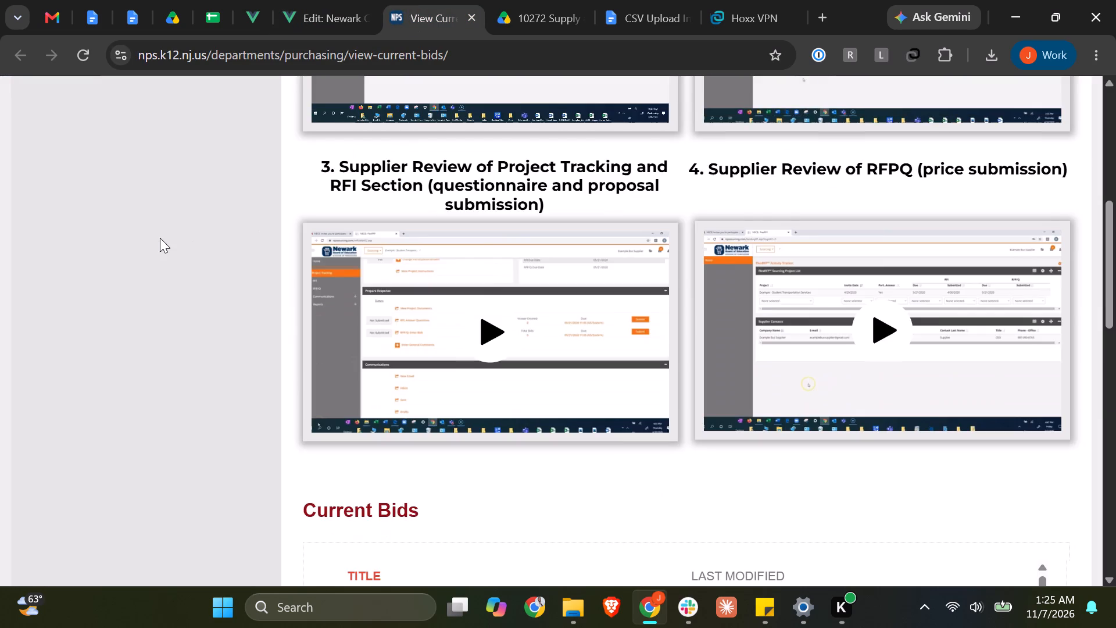
pyautogui.scroll(4, 160, 238)
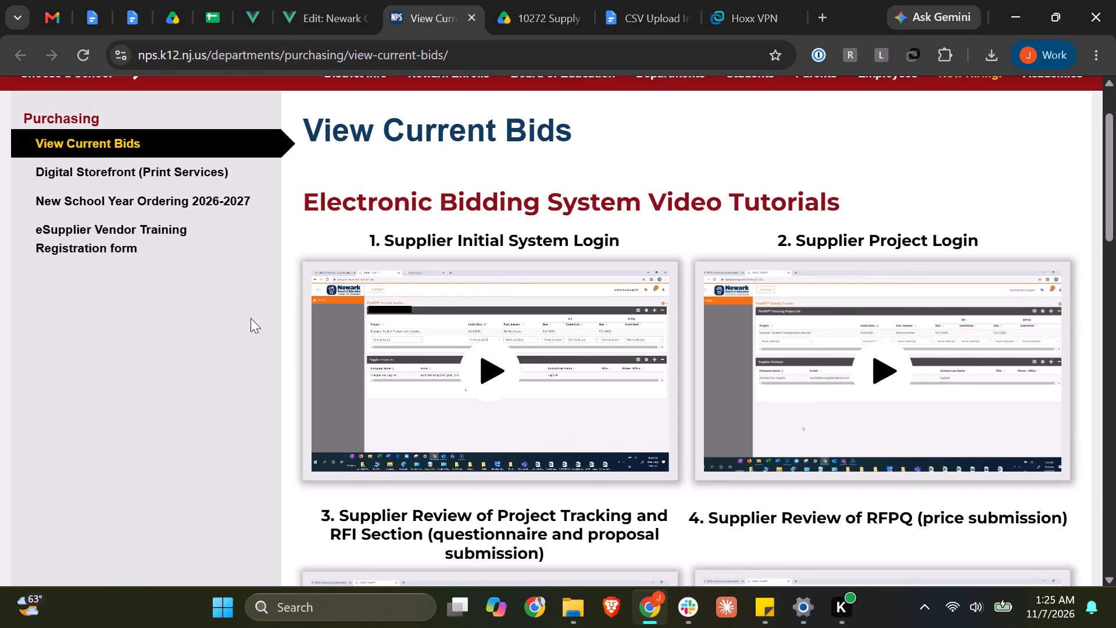
pyautogui.scroll(-5, 250, 323)
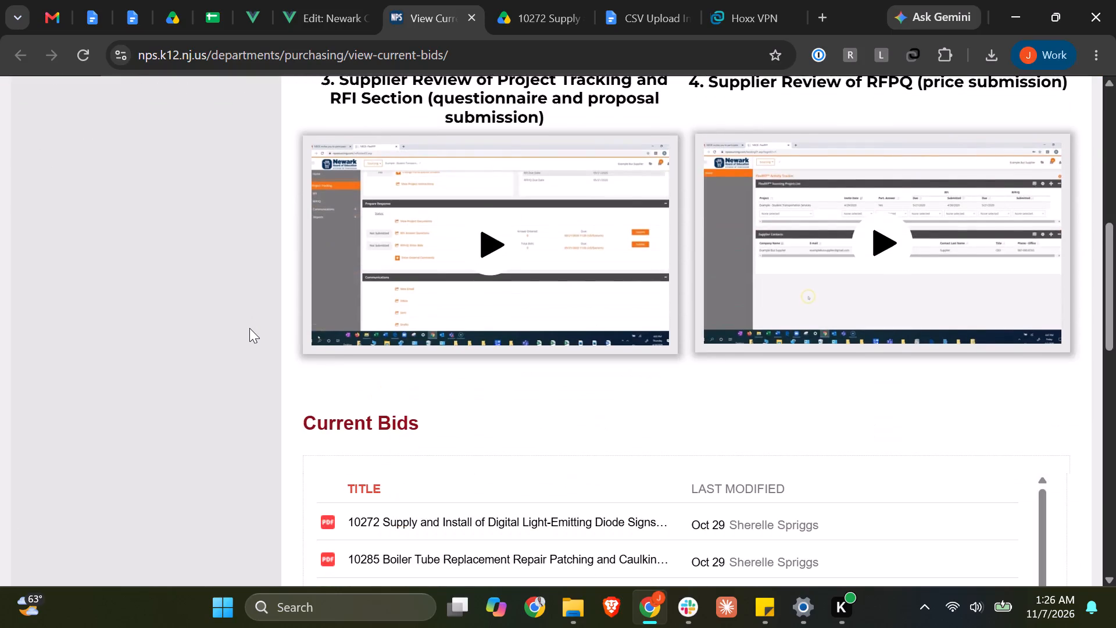
pyautogui.scroll(-3, 249, 328)
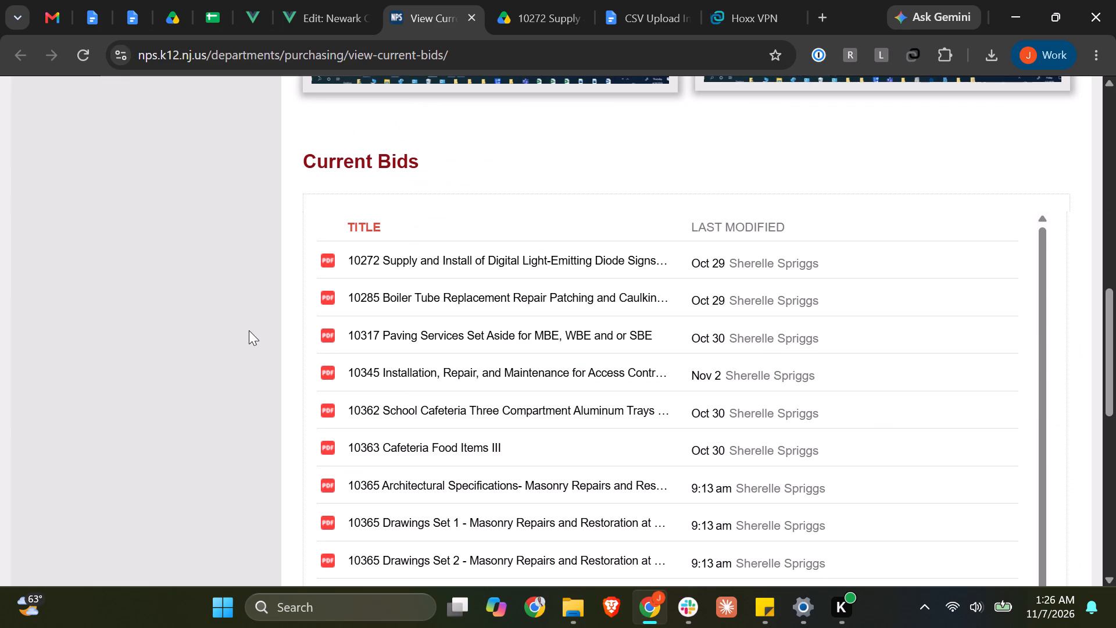
pyautogui.rightClick(409, 301)
pyautogui.click(430, 315)
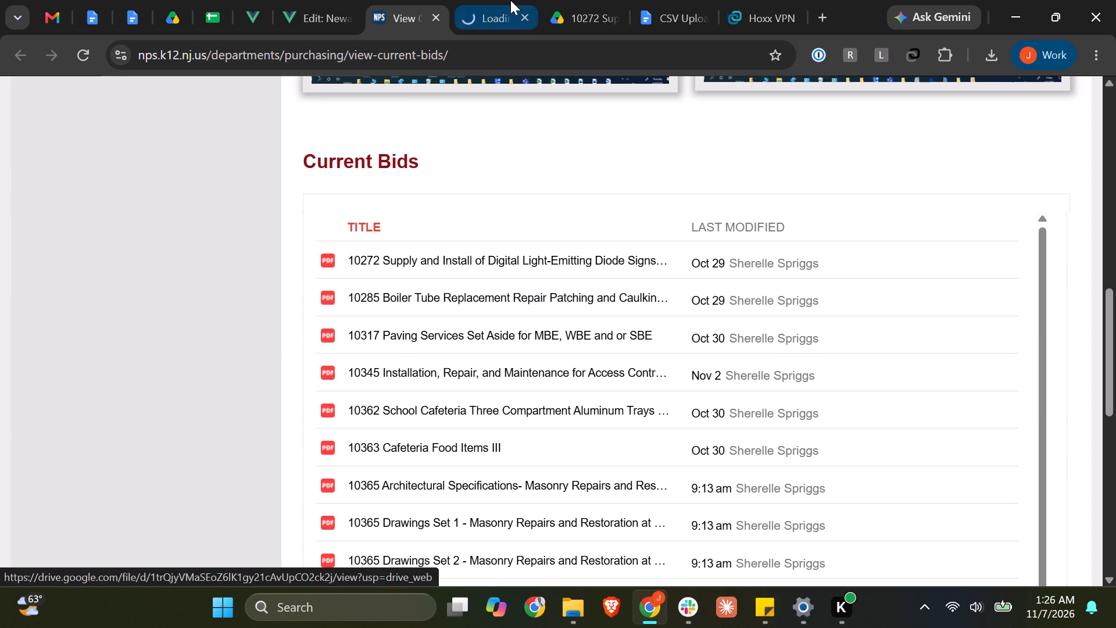
# Recheck the second page of the bid 10272 document for its opening date and description, and return to the Newark bids page.
pyautogui.click(558, 3)
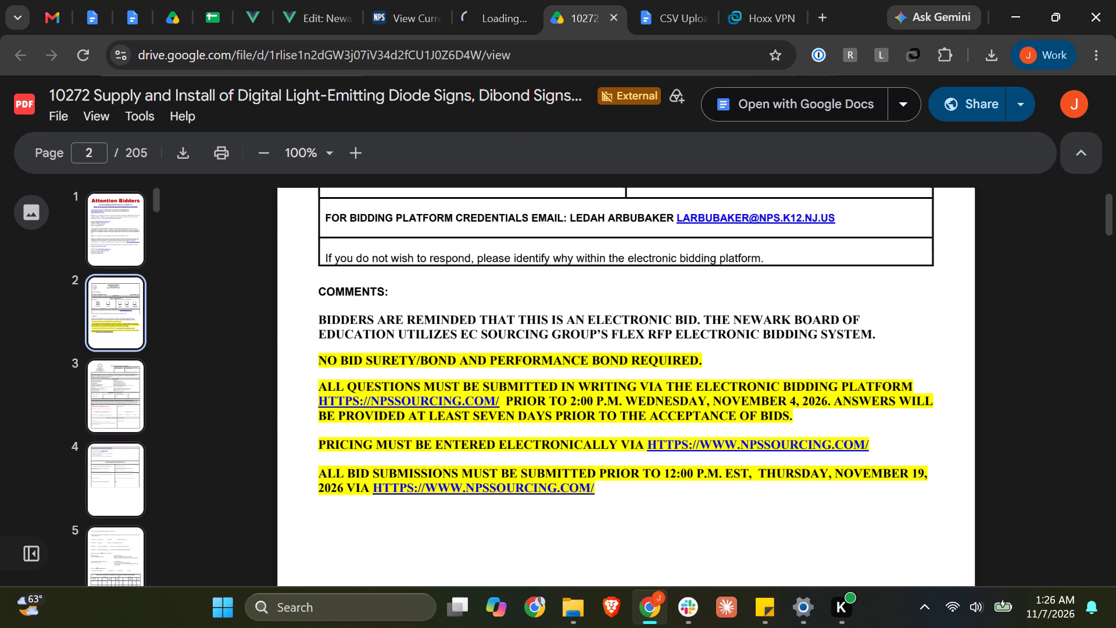
pyautogui.scroll(3, 307, 319)
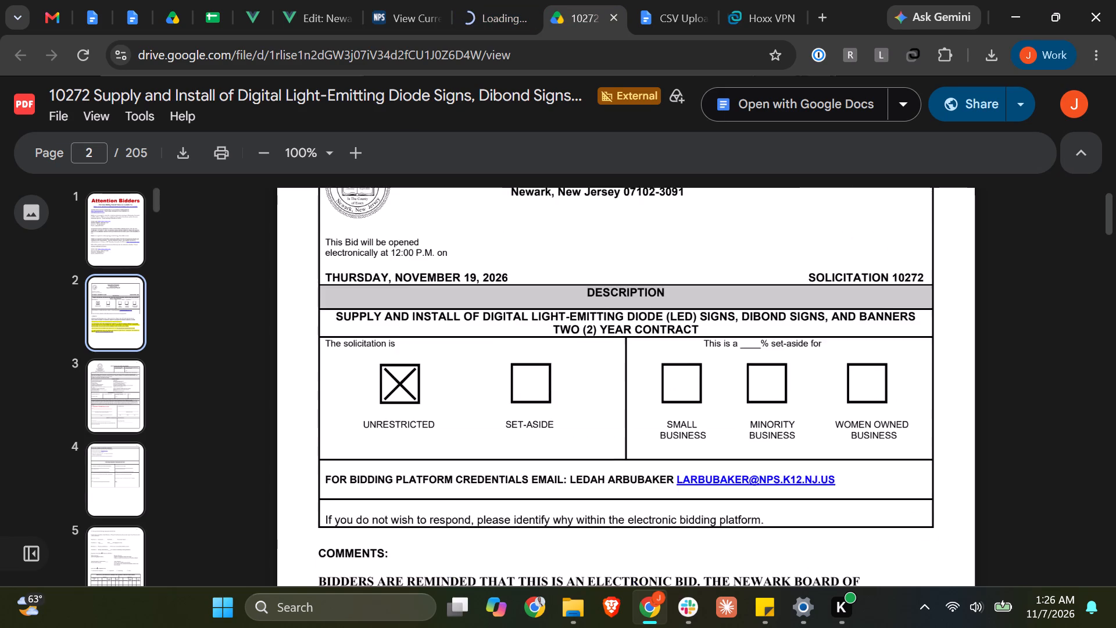
pyautogui.scroll(1, 307, 319)
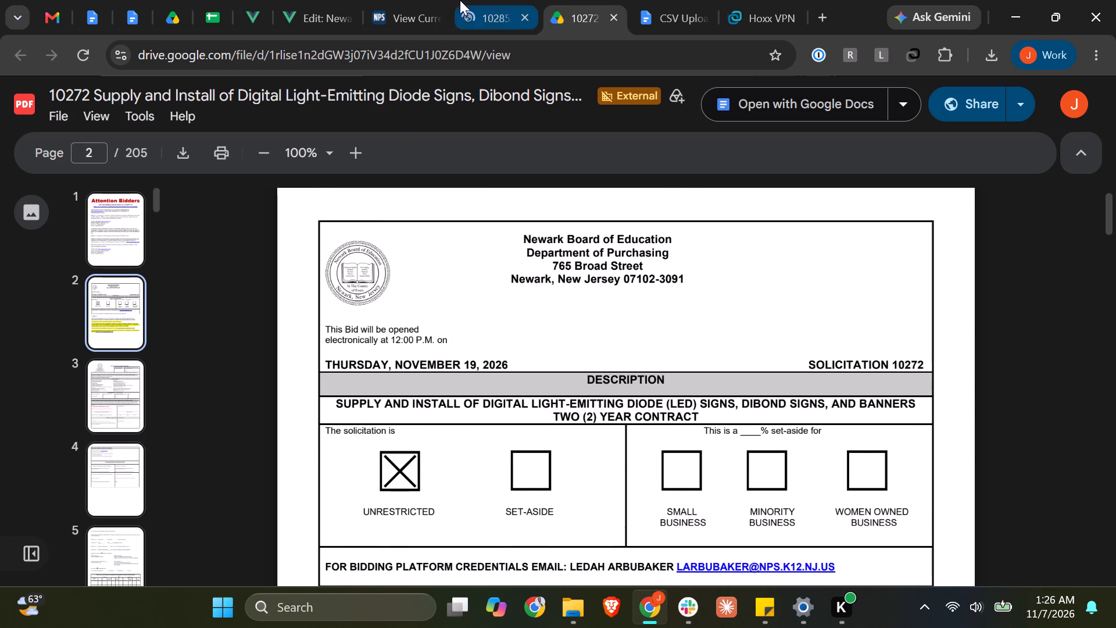
pyautogui.click(399, 0)
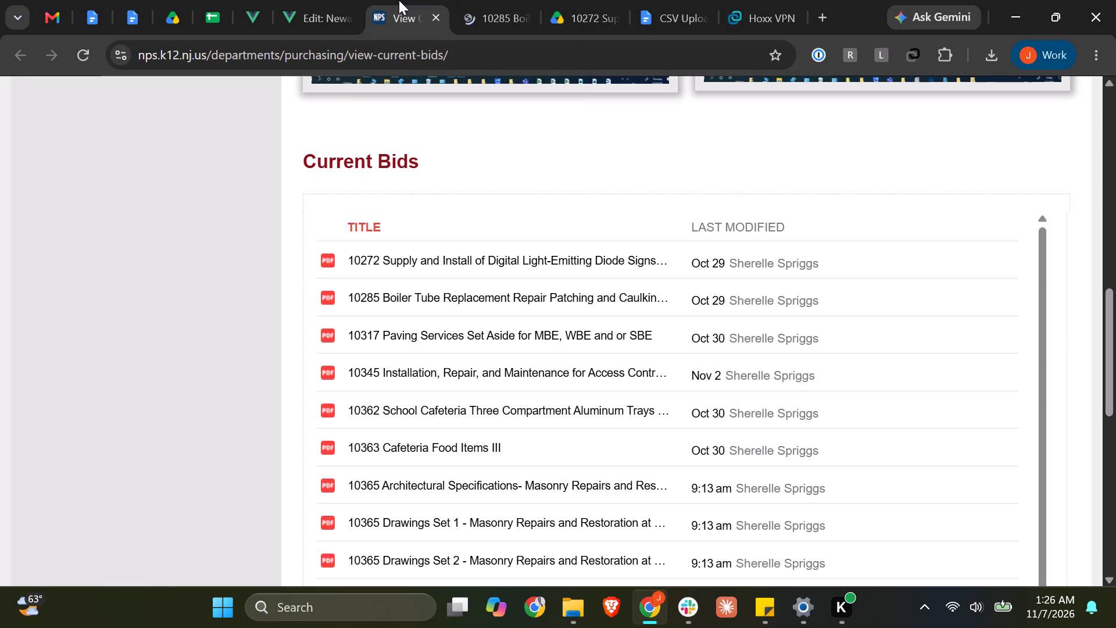
# Open the Newark City School District bid issuer record in a new tab and examine its coverage, notes and retrieval sites.
pyautogui.click(303, 4)
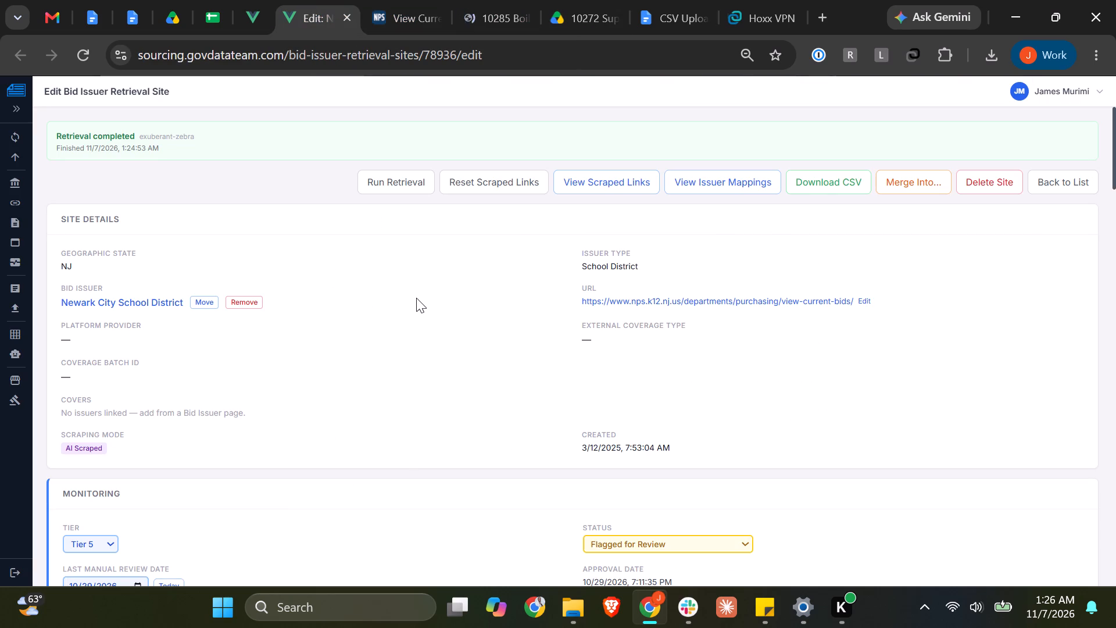
pyautogui.rightClick(101, 298)
pyautogui.click(152, 320)
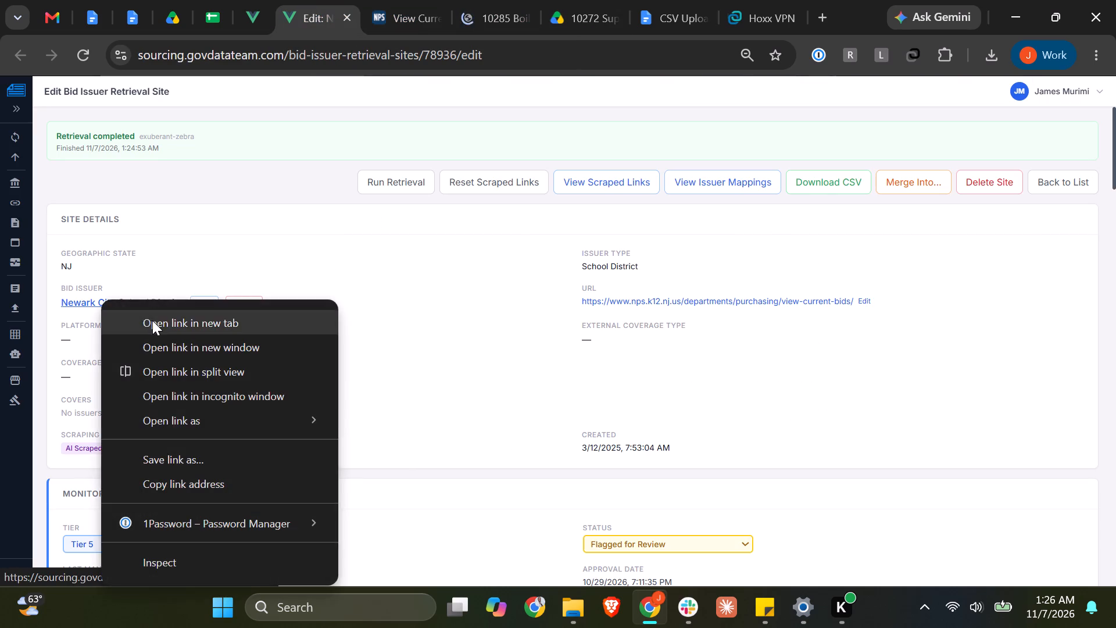
pyautogui.click(373, 0)
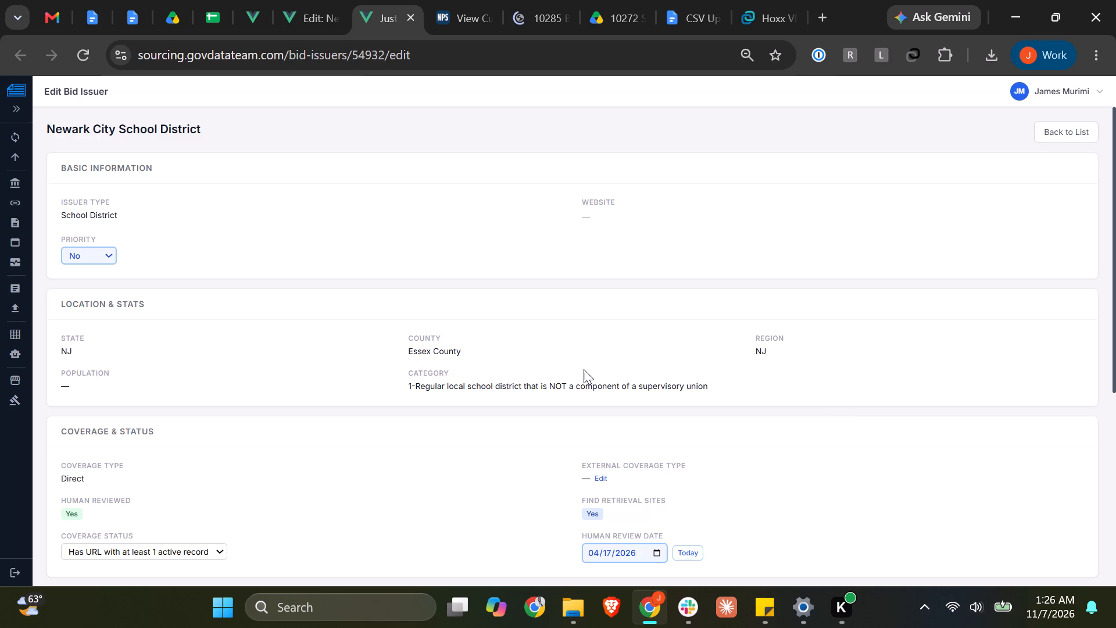
pyautogui.scroll(-1, 348, 324)
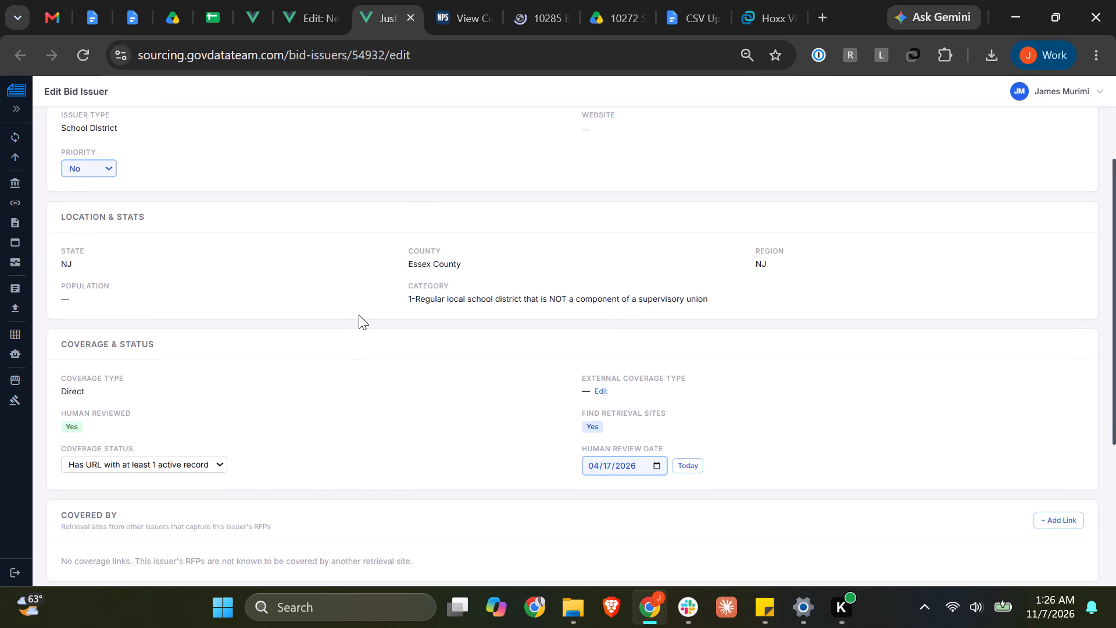
pyautogui.scroll(-3, 360, 312)
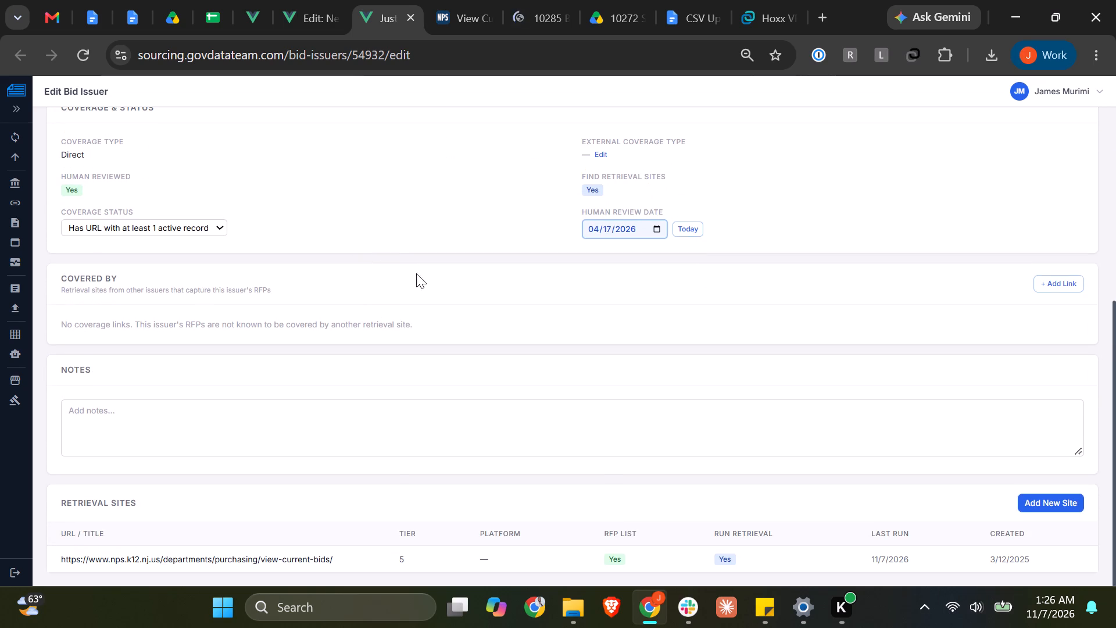
pyautogui.scroll(-6, 426, 279)
# Recheck the Newark City School District issuer record's basic information, location, coverage status and notes.
pyautogui.scroll(3, 416, 290)
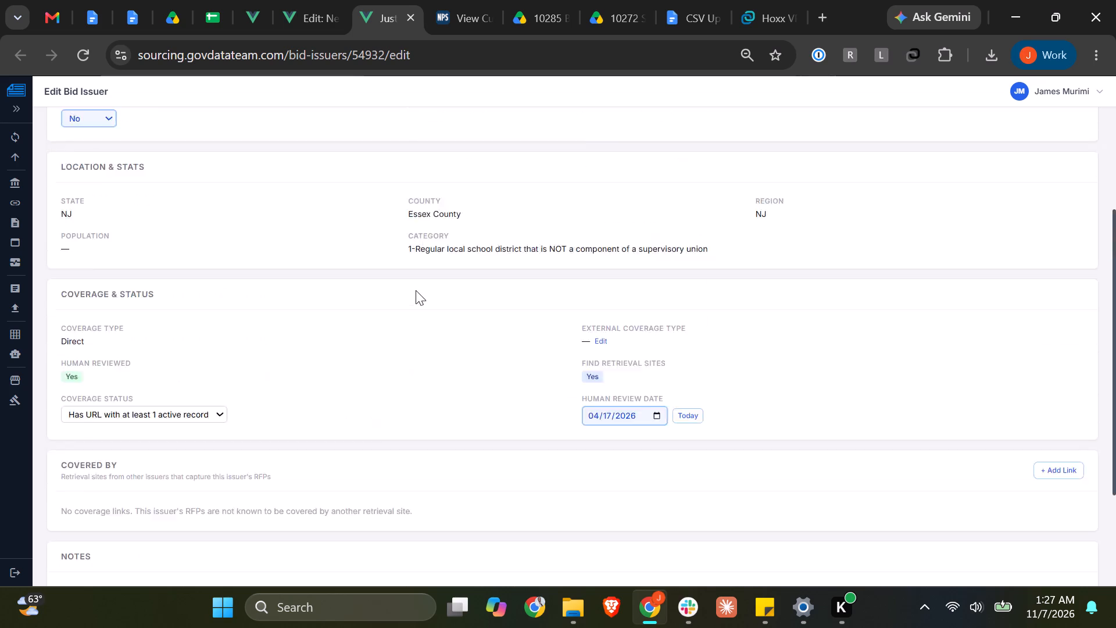
pyautogui.scroll(3, 420, 290)
pyautogui.scroll(-7, 420, 288)
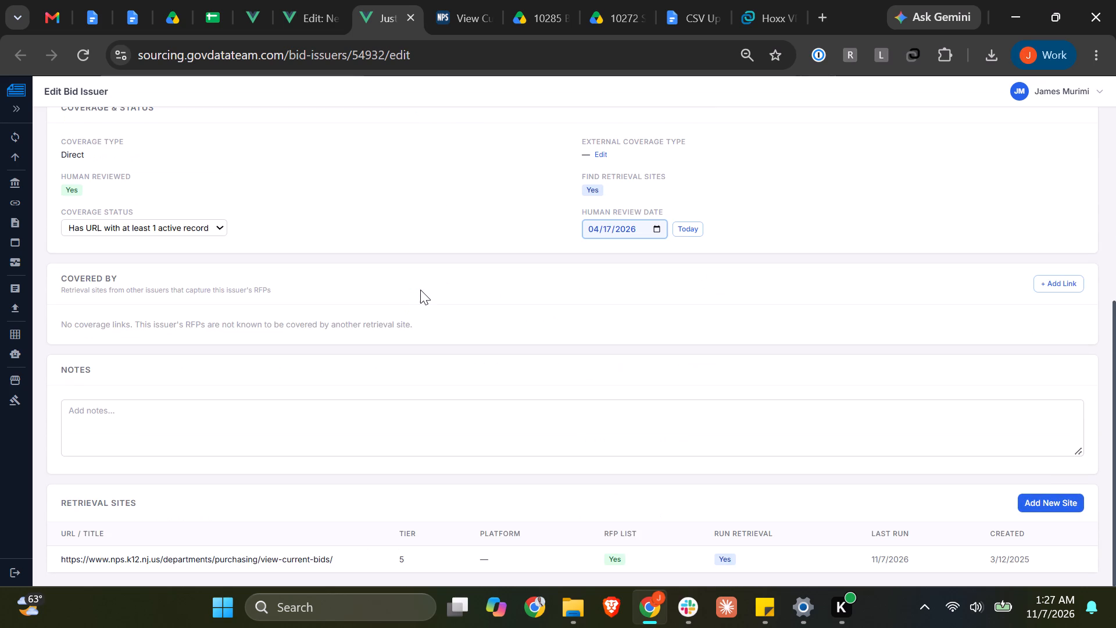
pyautogui.scroll(-2, 421, 290)
pyautogui.scroll(8, 428, 191)
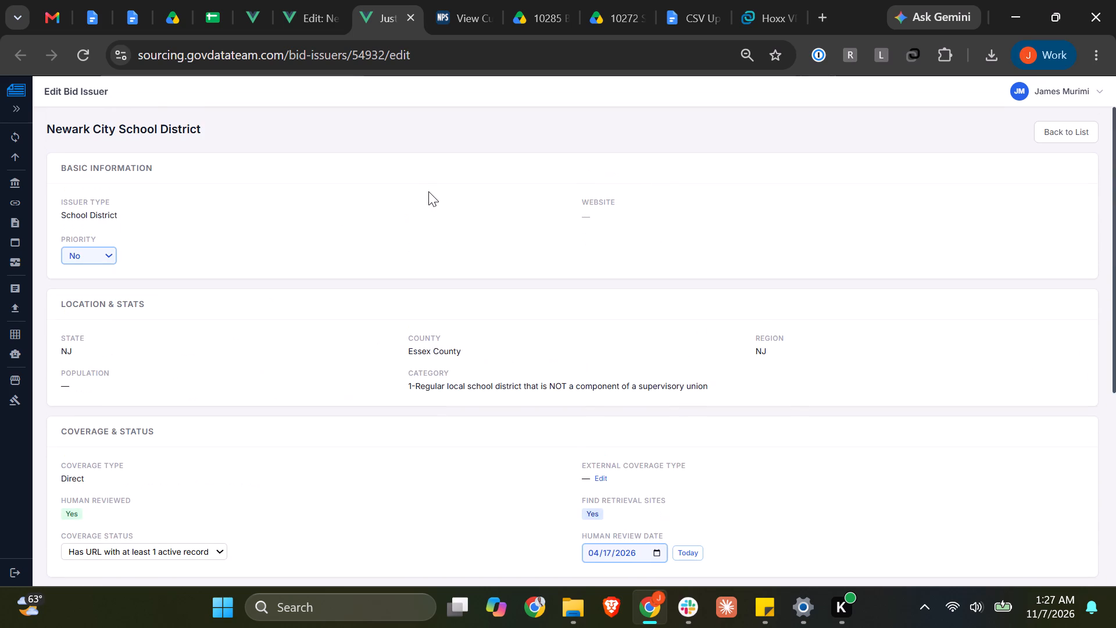
# Read the first page of the 10285 Boiler Tube Replacement document for its meeting, question and submission deadlines.
pyautogui.click(463, 0)
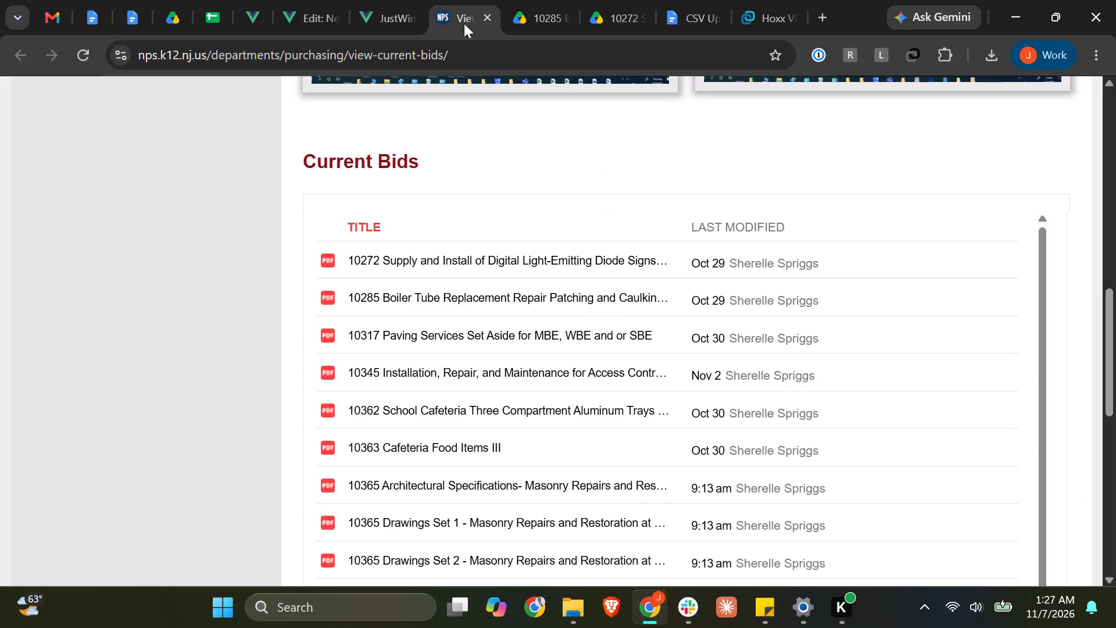
pyautogui.click(543, 0)
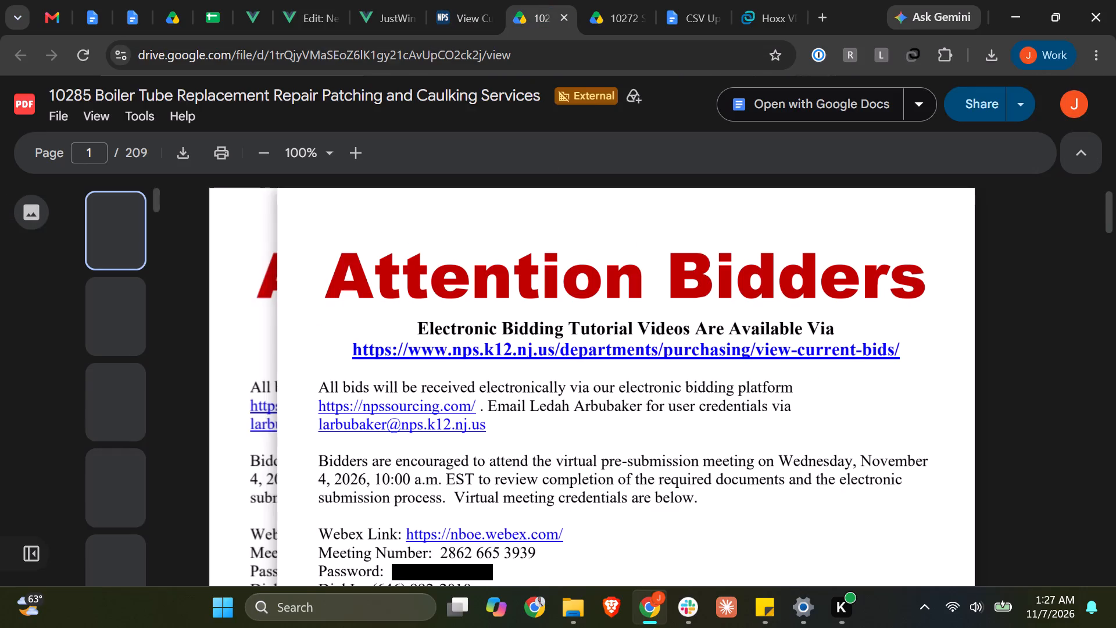
pyautogui.scroll(-3, 603, 326)
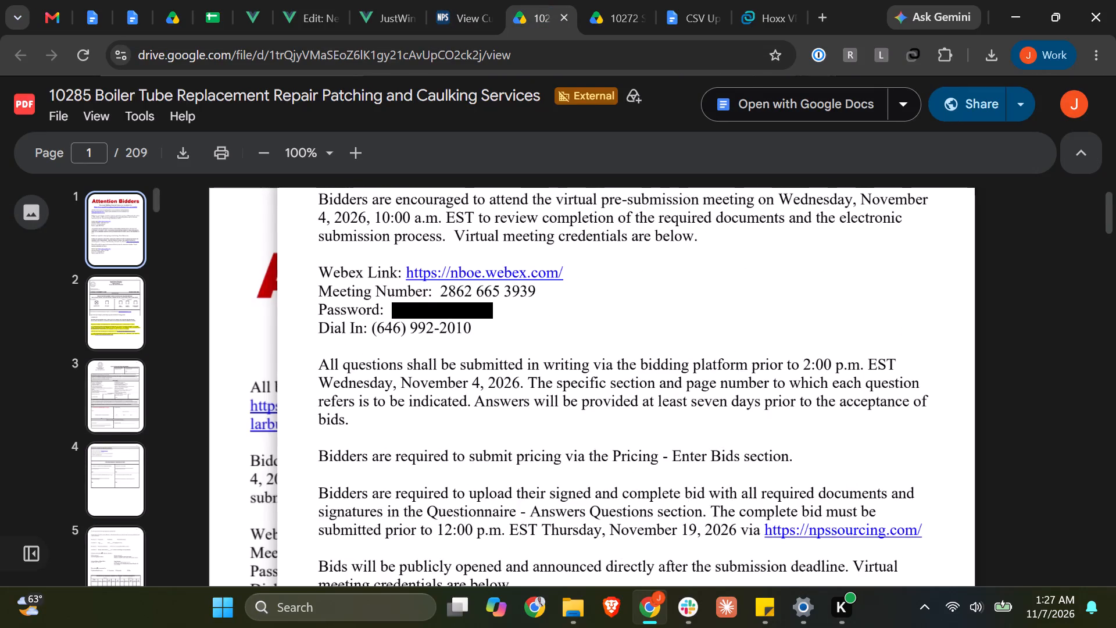
pyautogui.scroll(-2, 598, 334)
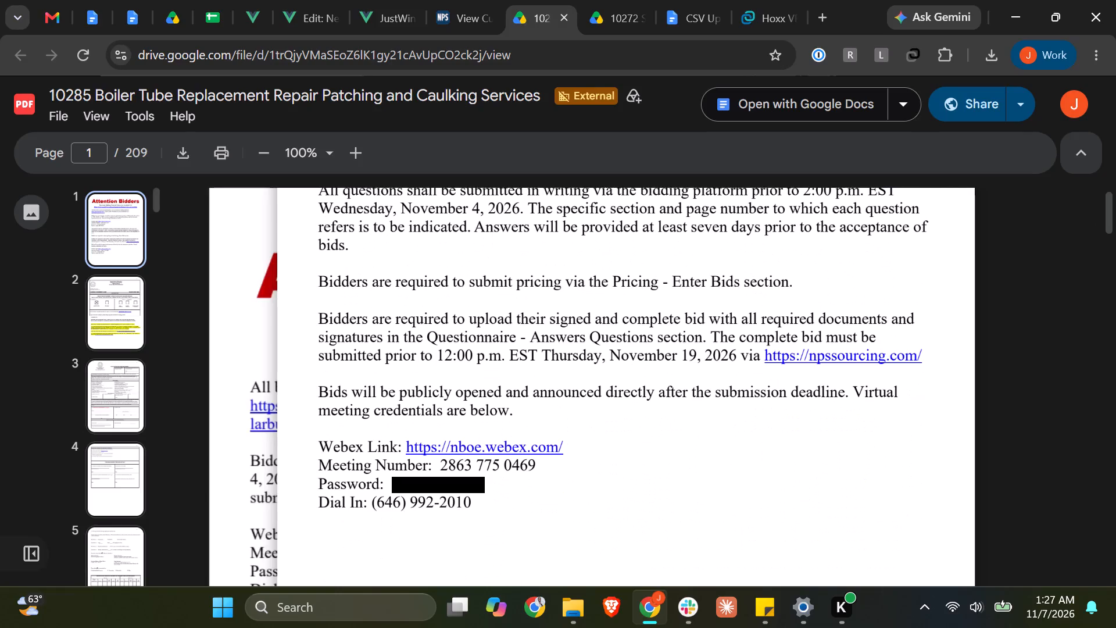
pyautogui.scroll(4, 559, 317)
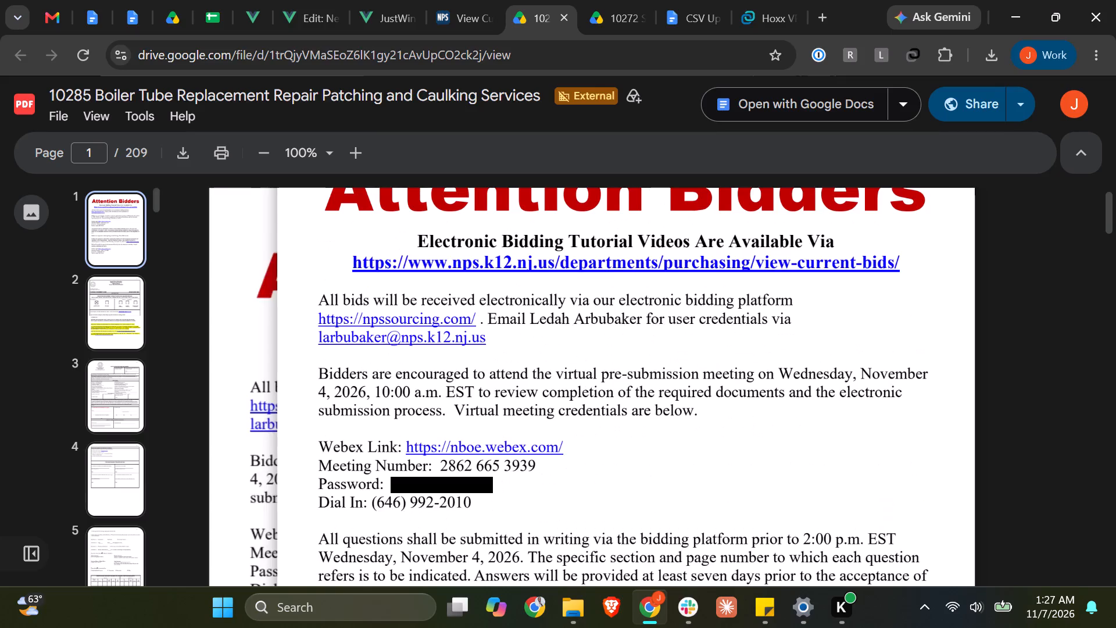
pyautogui.scroll(1, 560, 318)
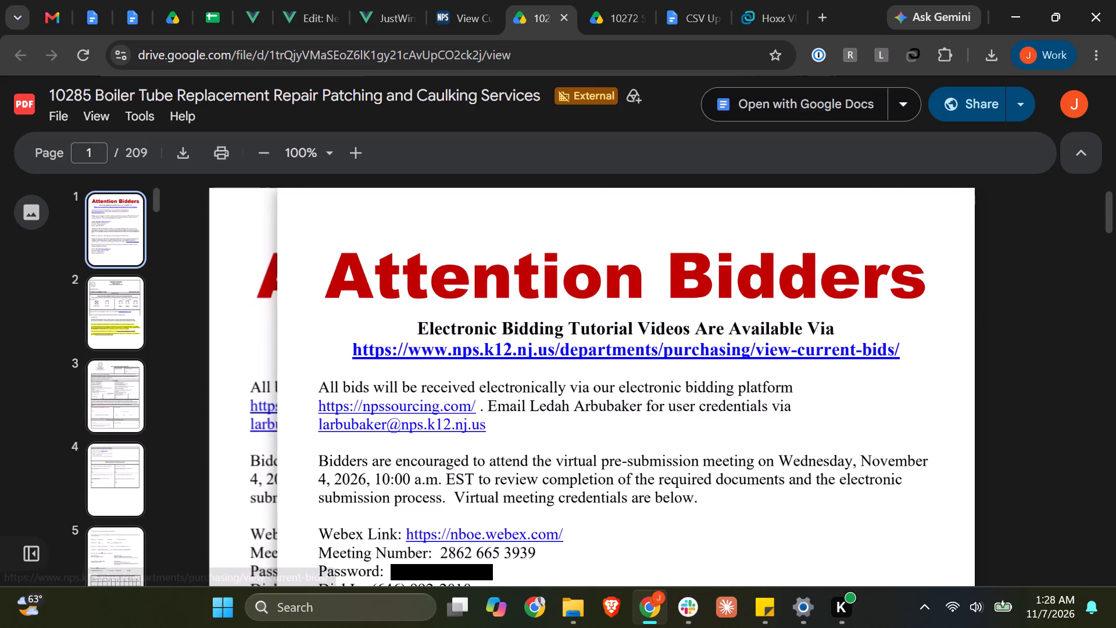
pyautogui.scroll(-1, 560, 384)
pyautogui.scroll(3, 560, 383)
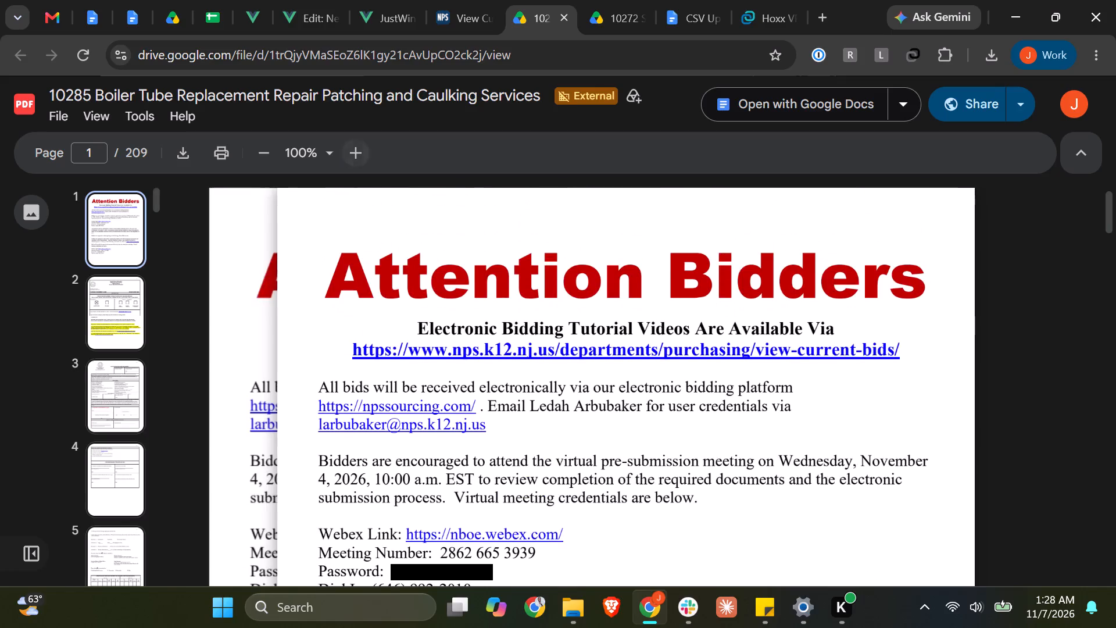
# Try to copy "Boiler Tube Replacement" from the 10285 document title into the Newark retrieval site's solicitations search.
pyautogui.moveTo(95, 94); pyautogui.dragTo(239, 98)
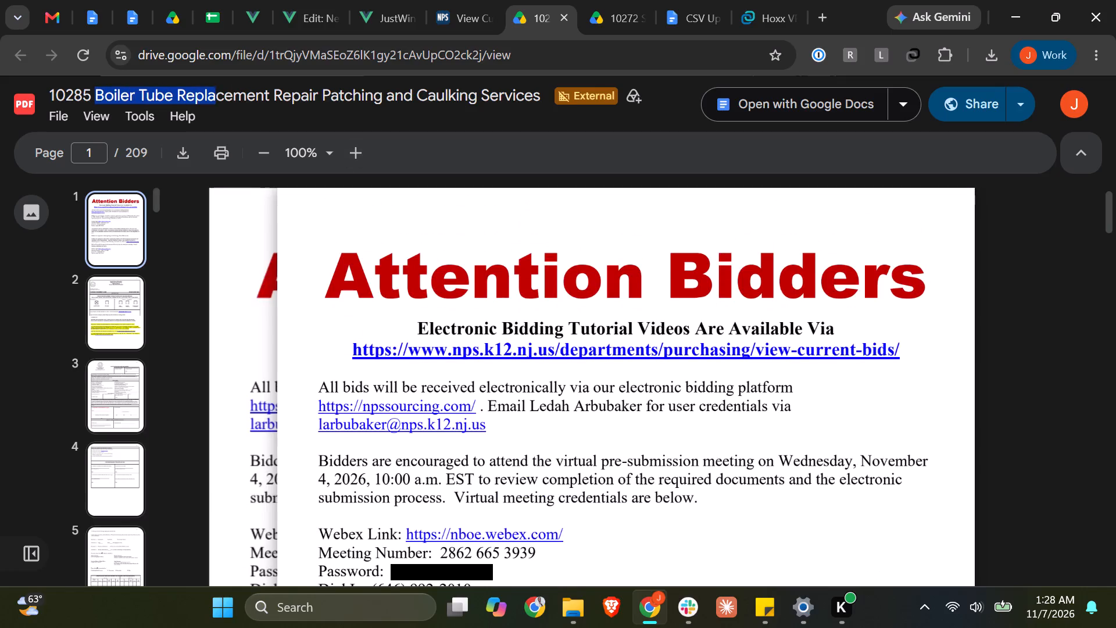
pyautogui.moveTo(239, 98); pyautogui.dragTo(270, 102)
pyautogui.hotkey('ctrl', 'c')
pyautogui.click(389, 0)
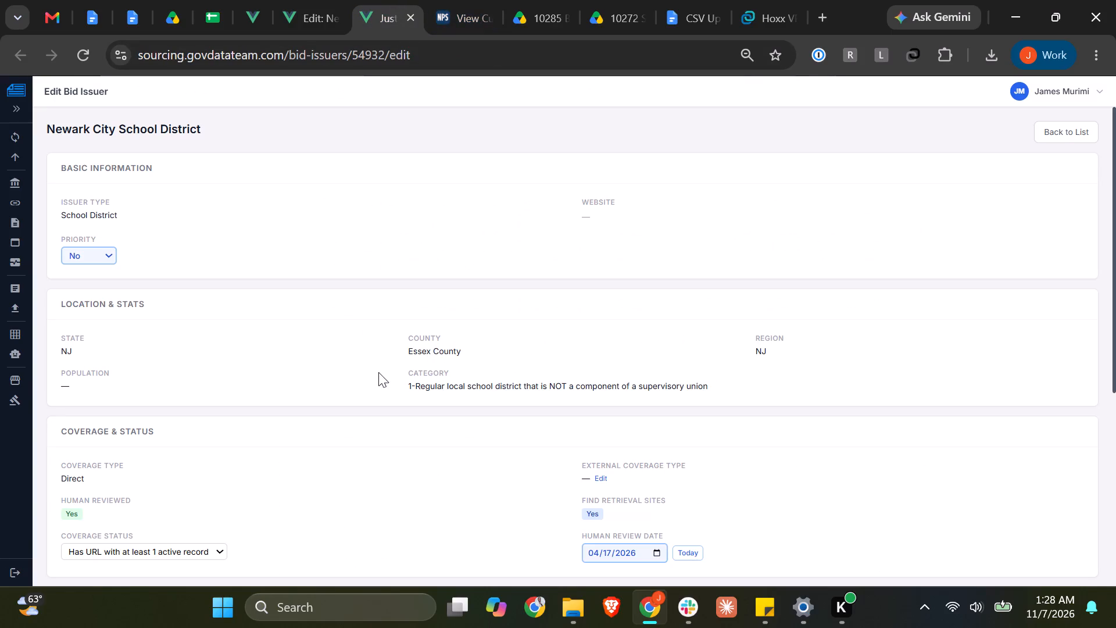
pyautogui.scroll(6, 364, 336)
pyautogui.click(321, 3)
pyautogui.scroll(-8, 489, 359)
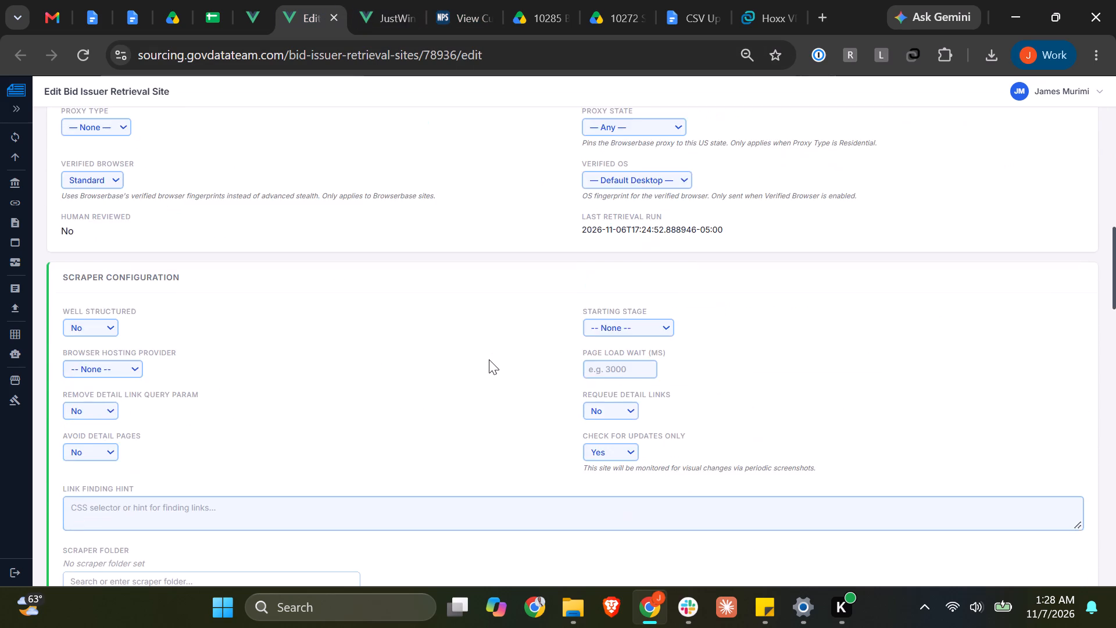
pyautogui.scroll(-13, 489, 359)
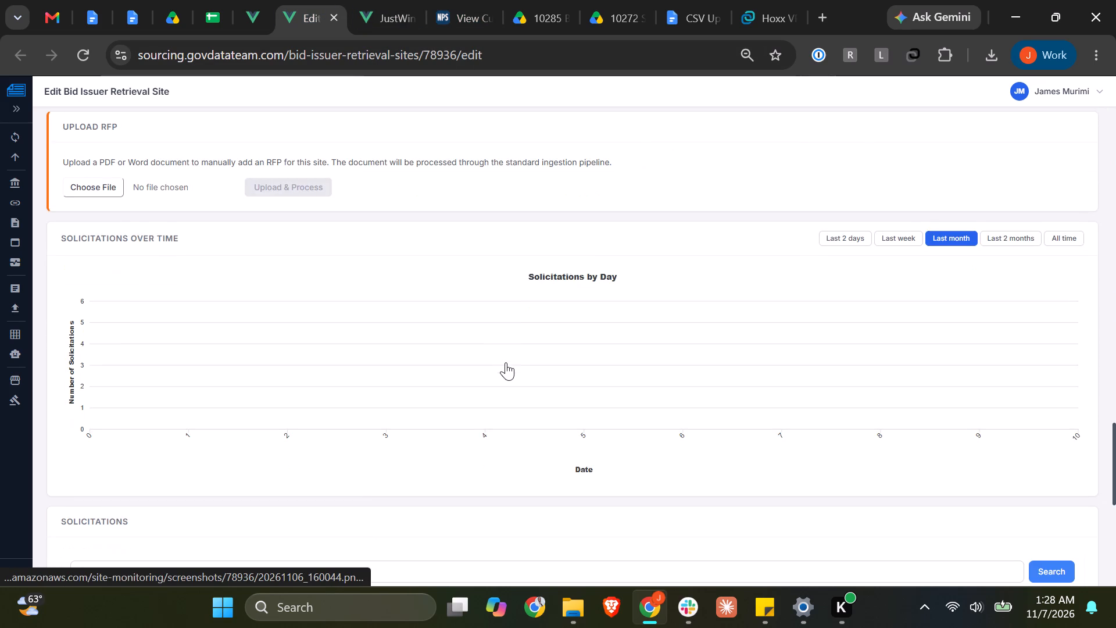
pyautogui.scroll(-4, 477, 348)
pyautogui.click(284, 224)
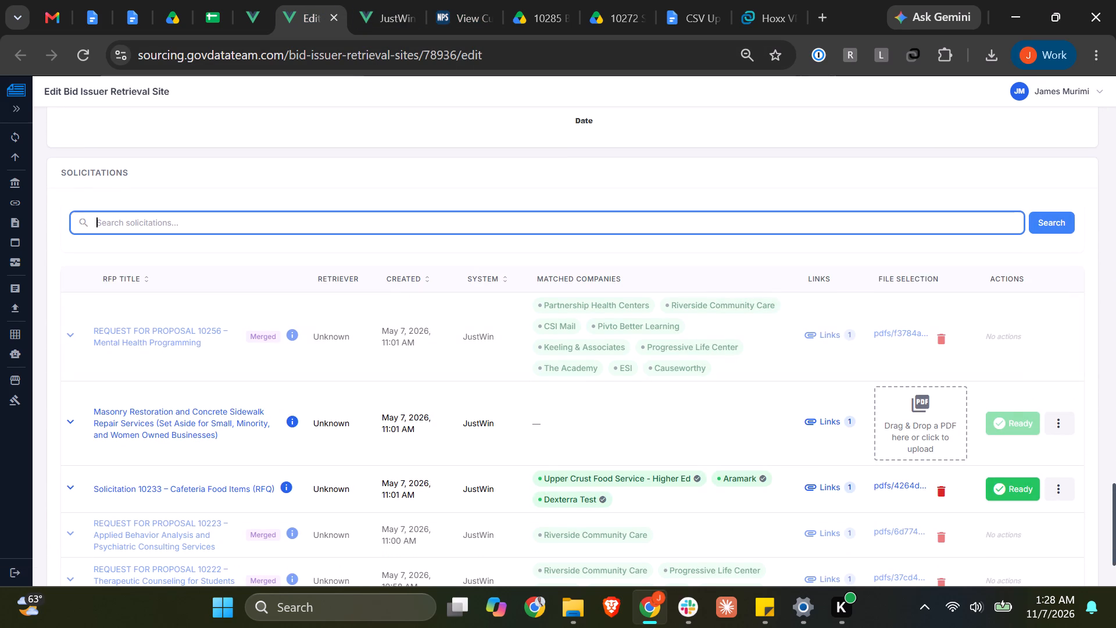
pyautogui.press('v')
pyautogui.press('BackSpace')
pyautogui.hotkey('ctrl', 'v')
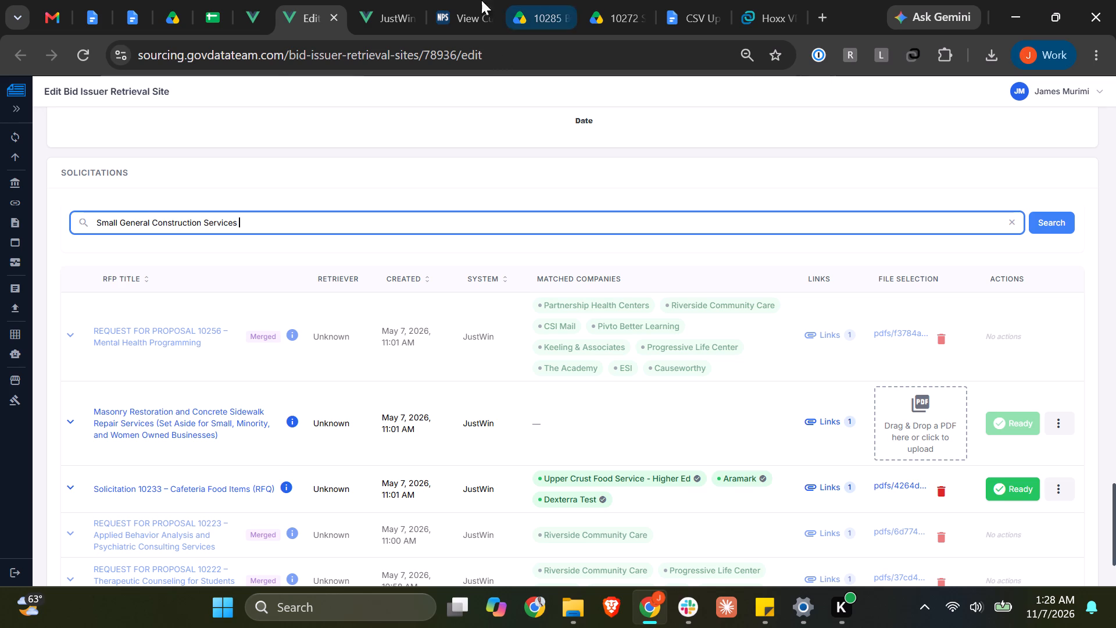
# Recopy "Boiler Tube Replacement" from the 10285 document title and select the existing solicitations search text for replacement.
pyautogui.click(428, 0)
pyautogui.click(513, 0)
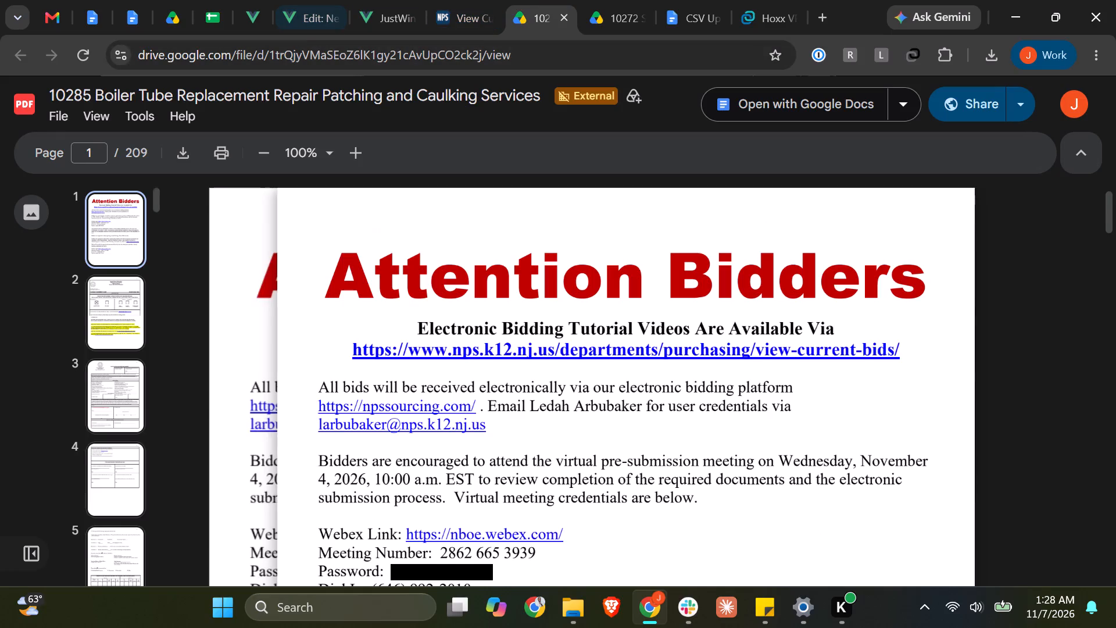
pyautogui.moveTo(97, 95); pyautogui.dragTo(263, 99)
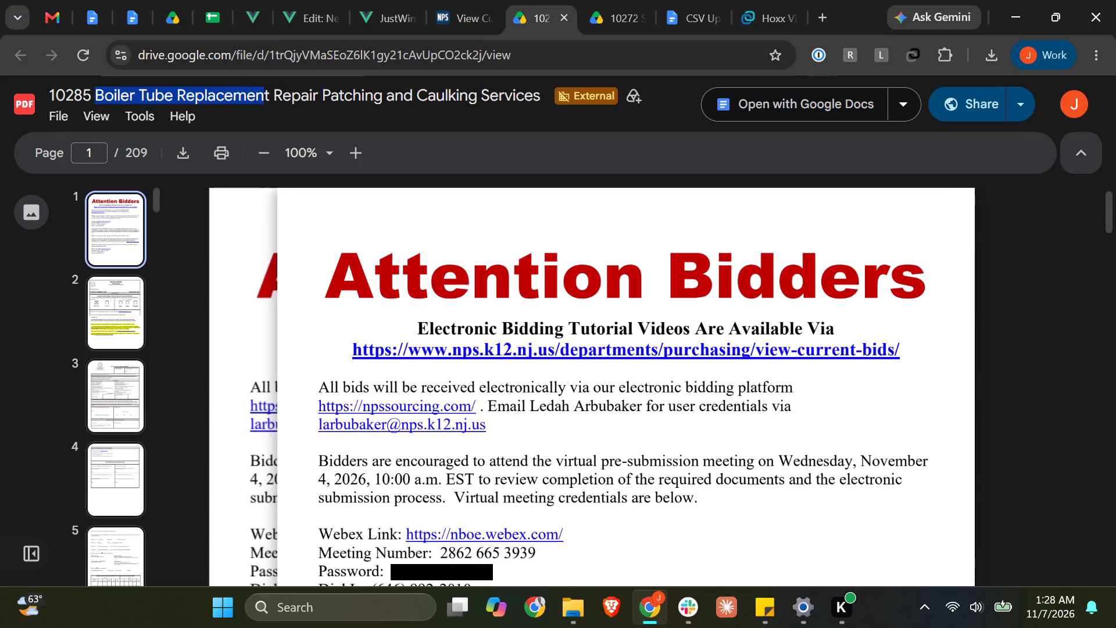
pyautogui.moveTo(263, 99); pyautogui.dragTo(270, 97)
pyautogui.hotkey('ctrl', 'c')
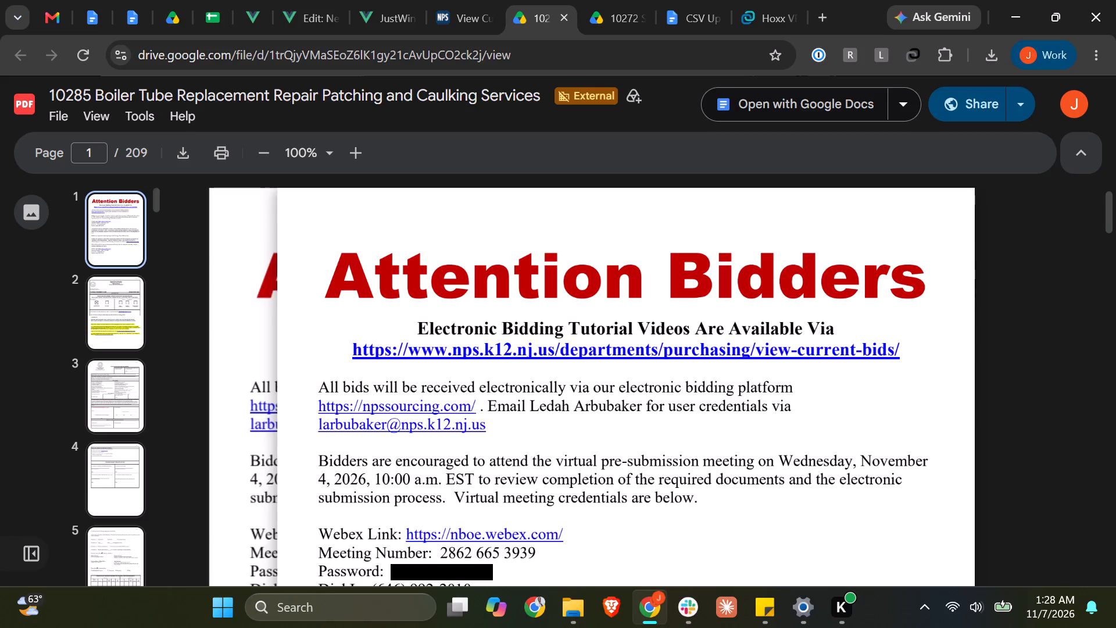
pyautogui.moveTo(98, 95); pyautogui.dragTo(276, 98)
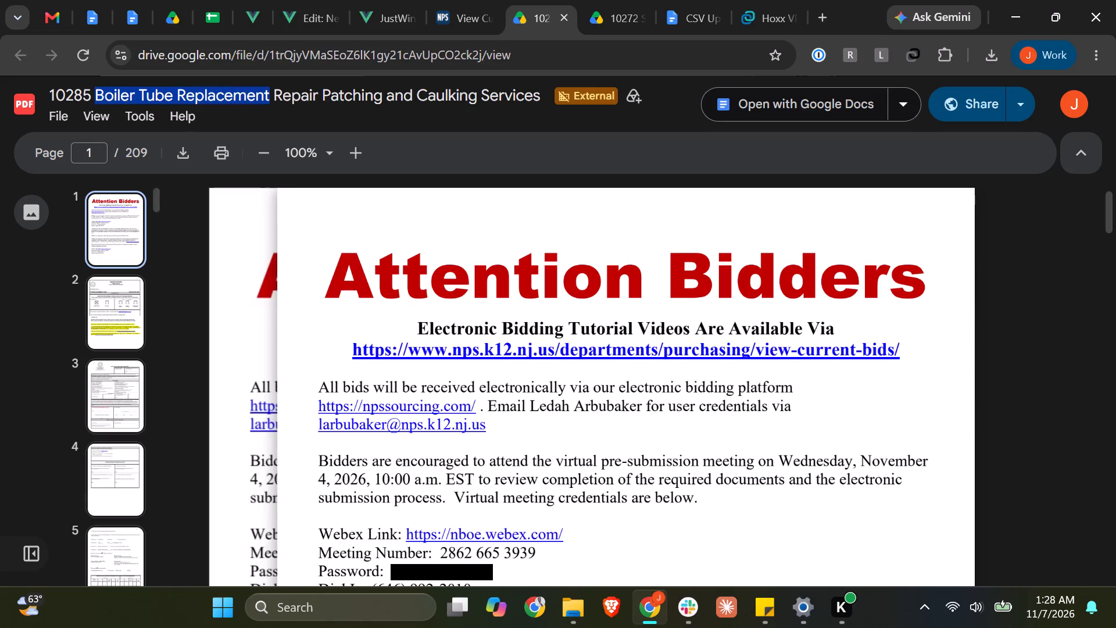
pyautogui.moveTo(276, 98); pyautogui.dragTo(270, 100)
pyautogui.hotkey('ctrl', 'c')
pyautogui.moveTo(273, 95); pyautogui.dragTo(94, 103)
pyautogui.hotkey('ctrl', 'c')
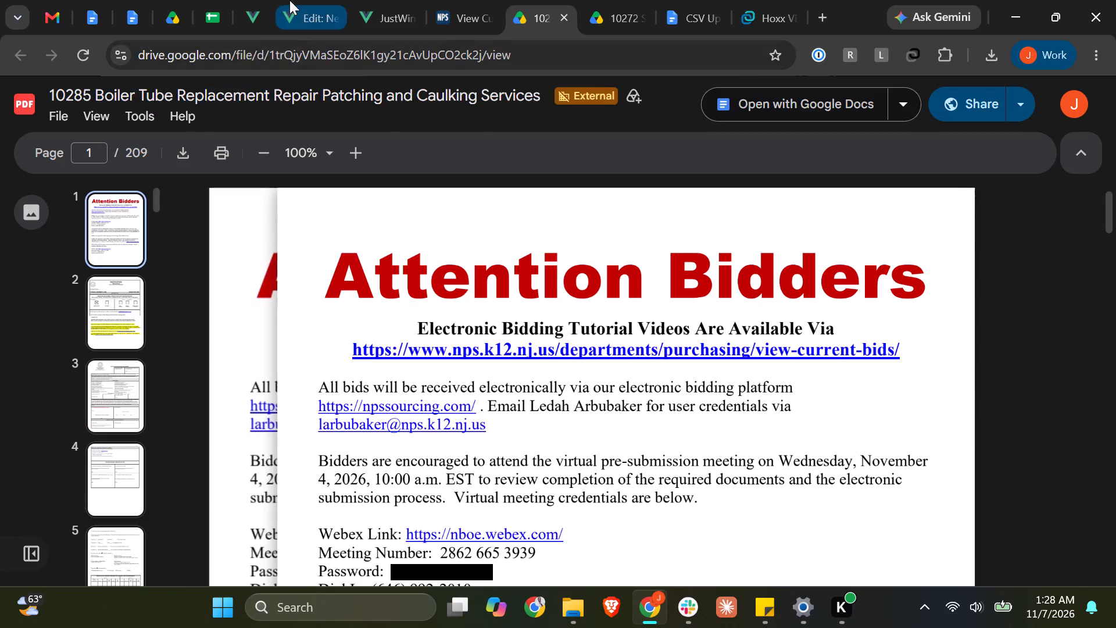
pyautogui.click(324, 0)
pyautogui.moveTo(270, 226); pyautogui.dragTo(167, 224)
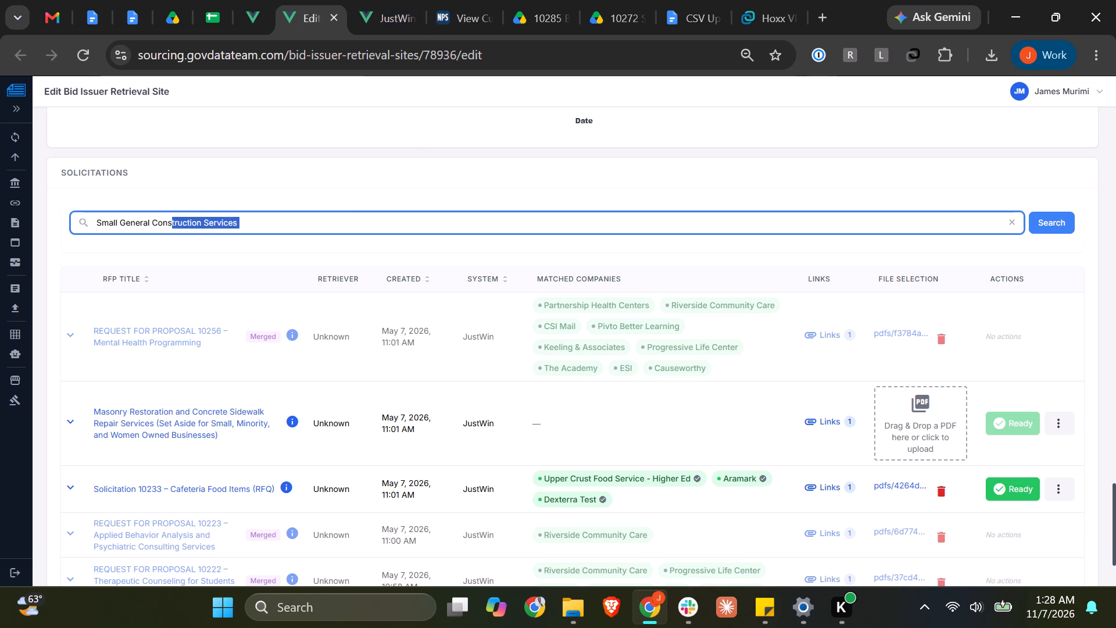
pyautogui.moveTo(167, 224); pyautogui.dragTo(60, 224)
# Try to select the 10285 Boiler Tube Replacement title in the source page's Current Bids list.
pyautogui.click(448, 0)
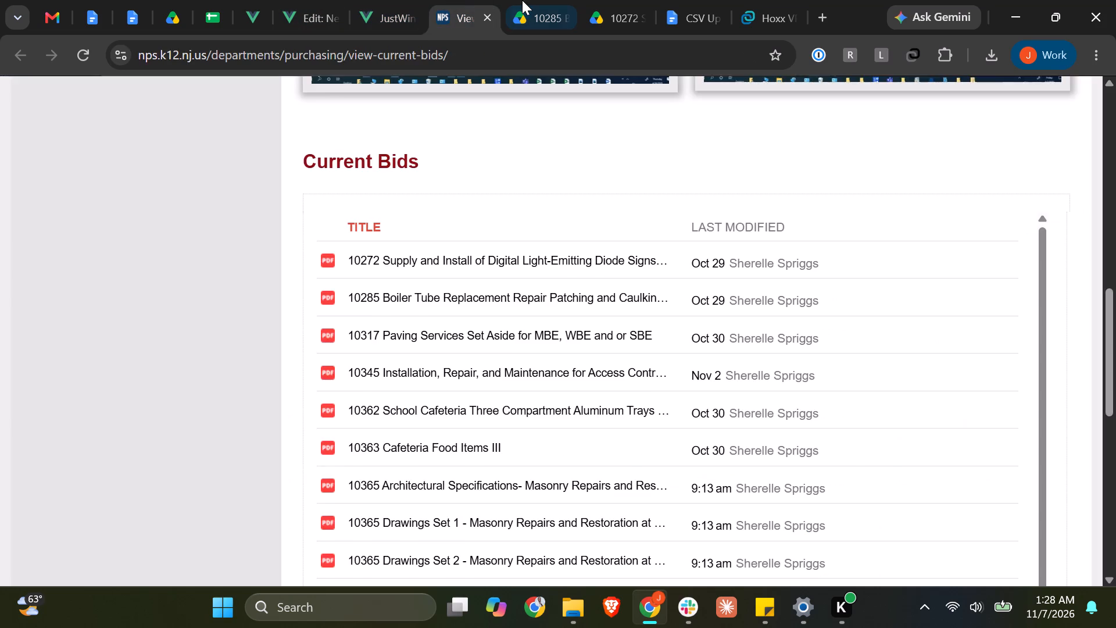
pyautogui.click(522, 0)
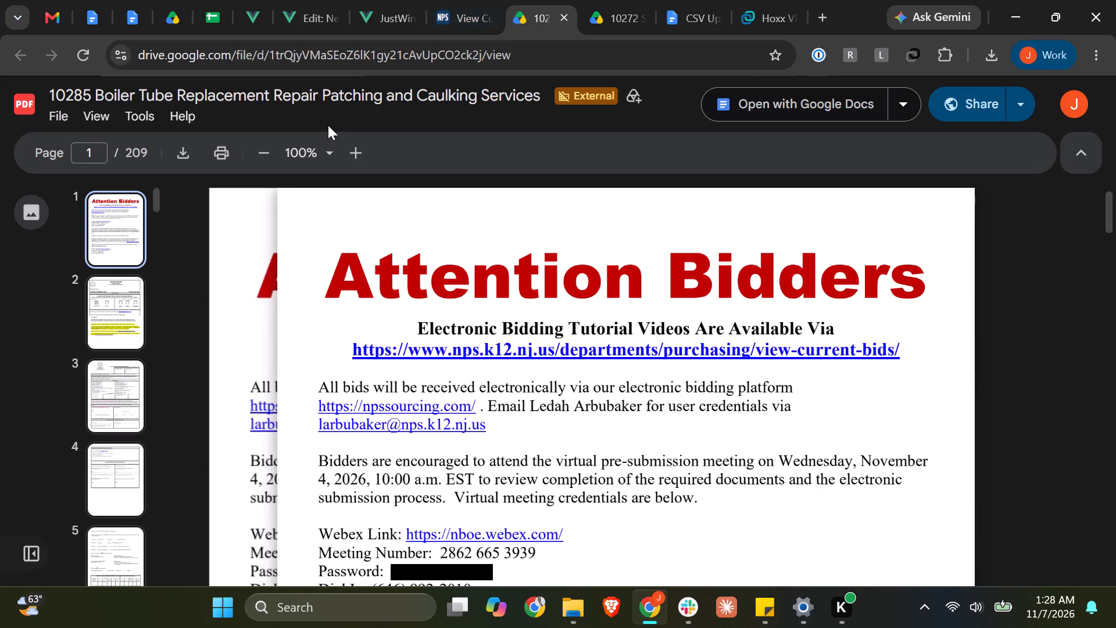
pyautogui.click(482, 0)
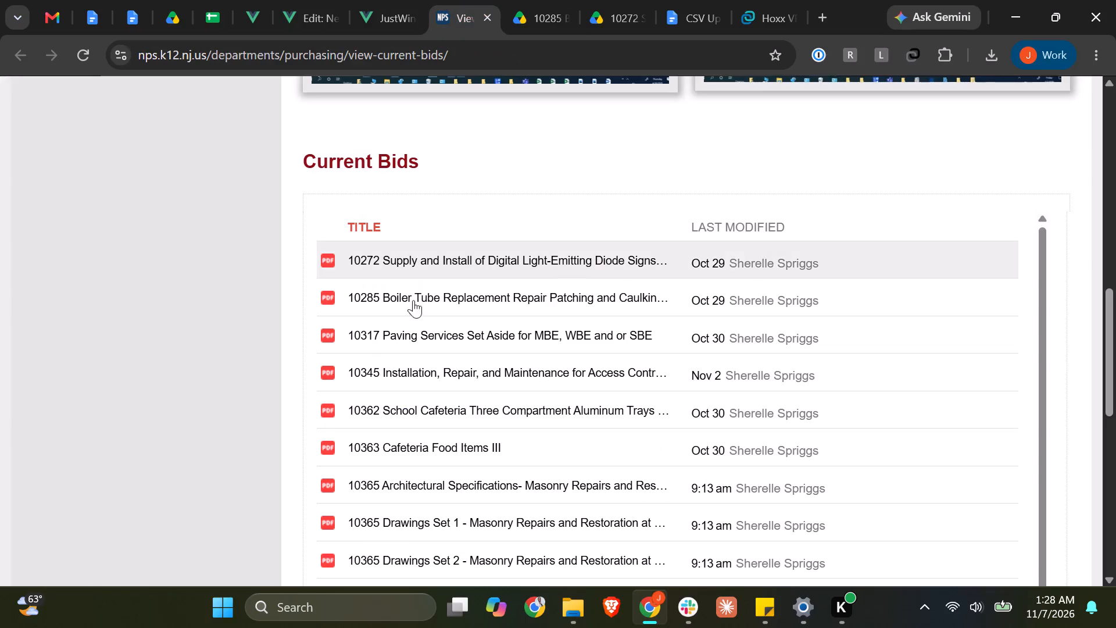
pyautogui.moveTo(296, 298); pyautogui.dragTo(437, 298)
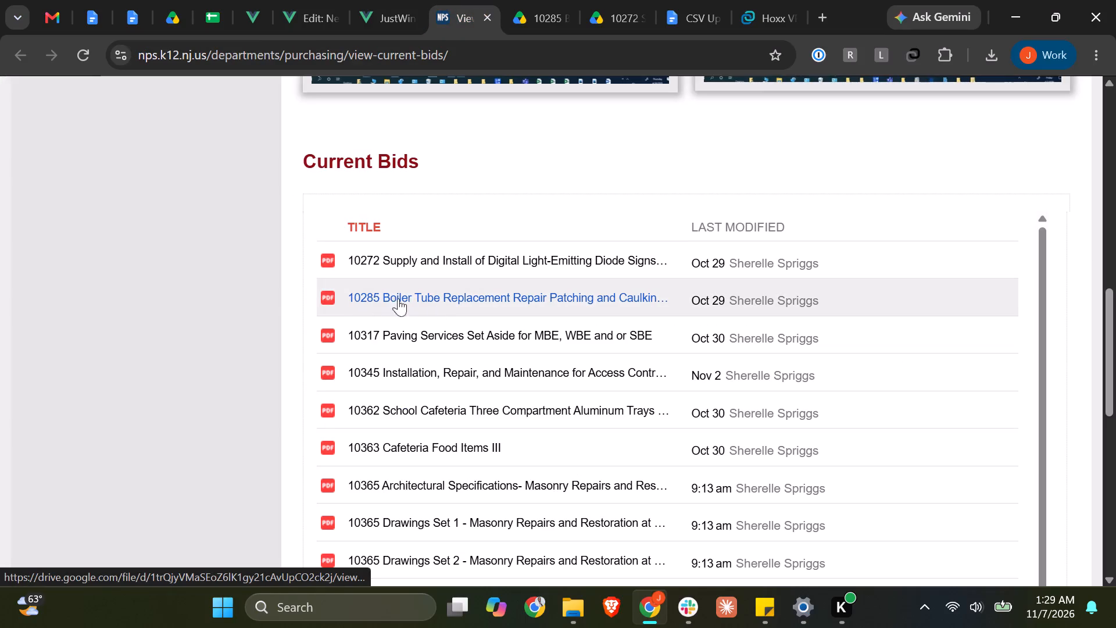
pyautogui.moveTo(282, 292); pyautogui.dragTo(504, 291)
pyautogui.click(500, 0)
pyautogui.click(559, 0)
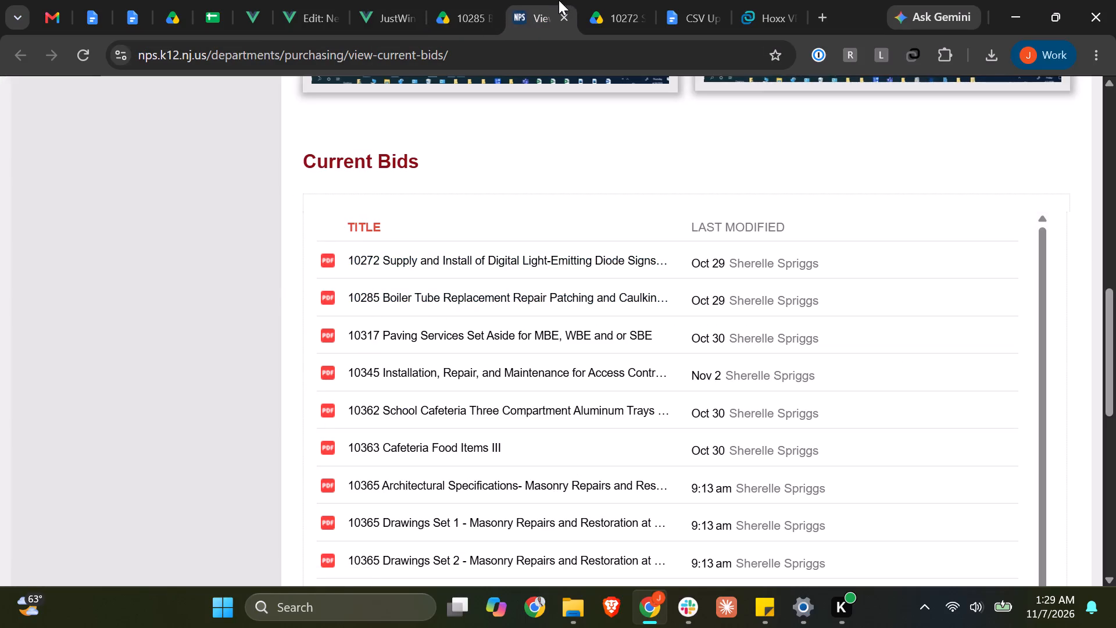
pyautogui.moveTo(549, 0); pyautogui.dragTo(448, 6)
# Try again to copy "Boiler Tube Replacement" from the 10285 document title into the Newark solicitations search.
pyautogui.click(534, 0)
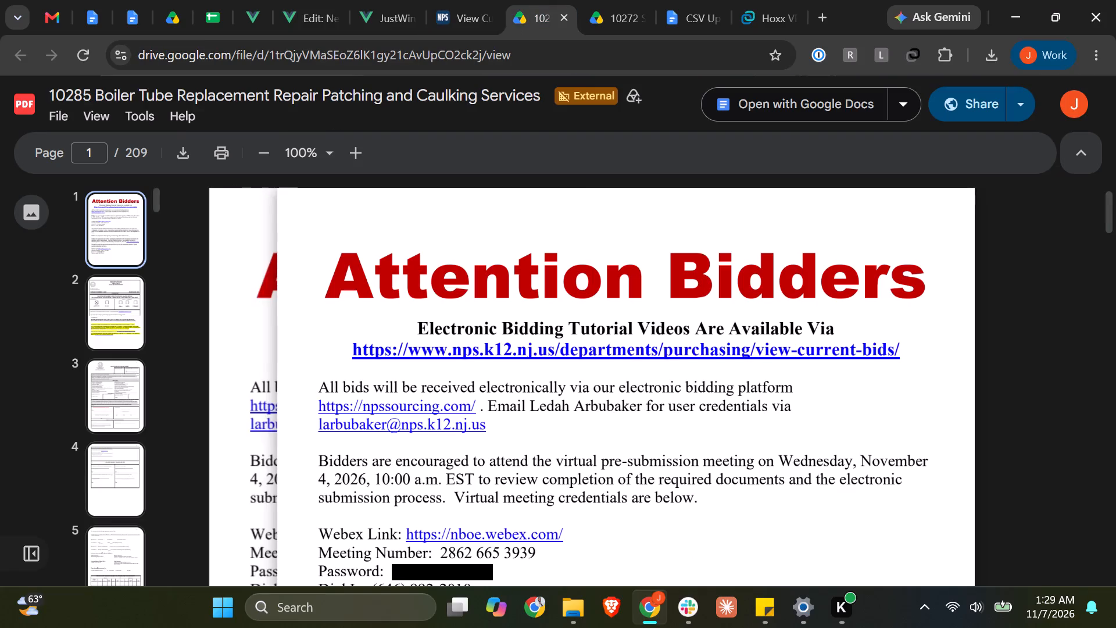
pyautogui.moveTo(96, 97); pyautogui.dragTo(289, 97)
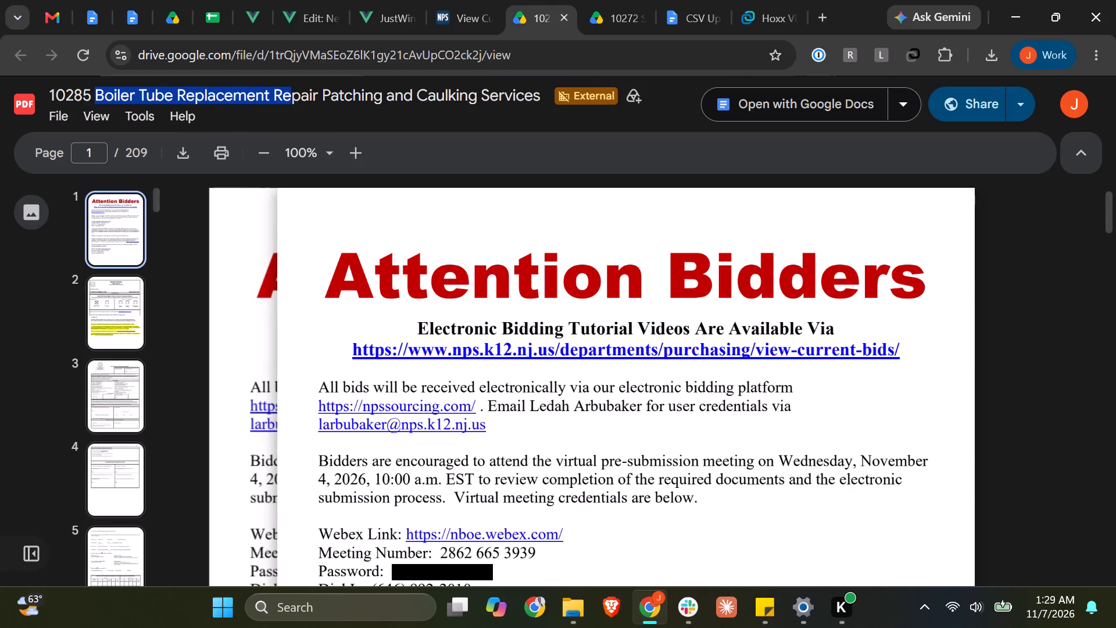
pyautogui.moveTo(289, 97); pyautogui.dragTo(269, 100)
pyautogui.hotkey('ctrl', 'c')
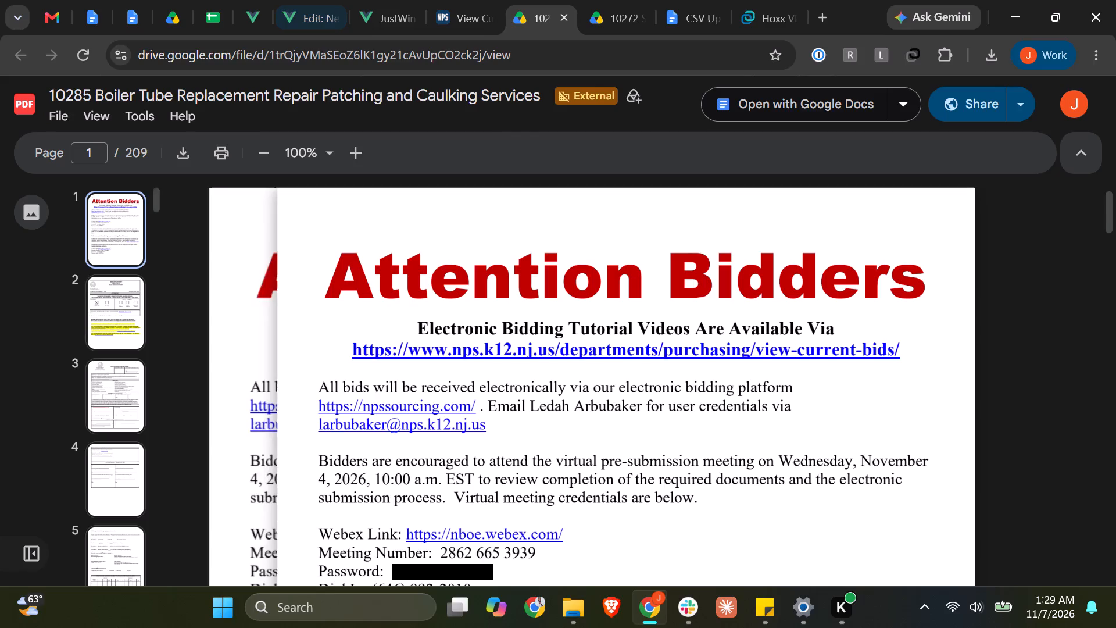
pyautogui.moveTo(96, 95); pyautogui.dragTo(271, 98)
pyautogui.hotkey('ctrl', 'c')
pyautogui.click(287, 0)
pyautogui.hotkey('ctrl', 'v')
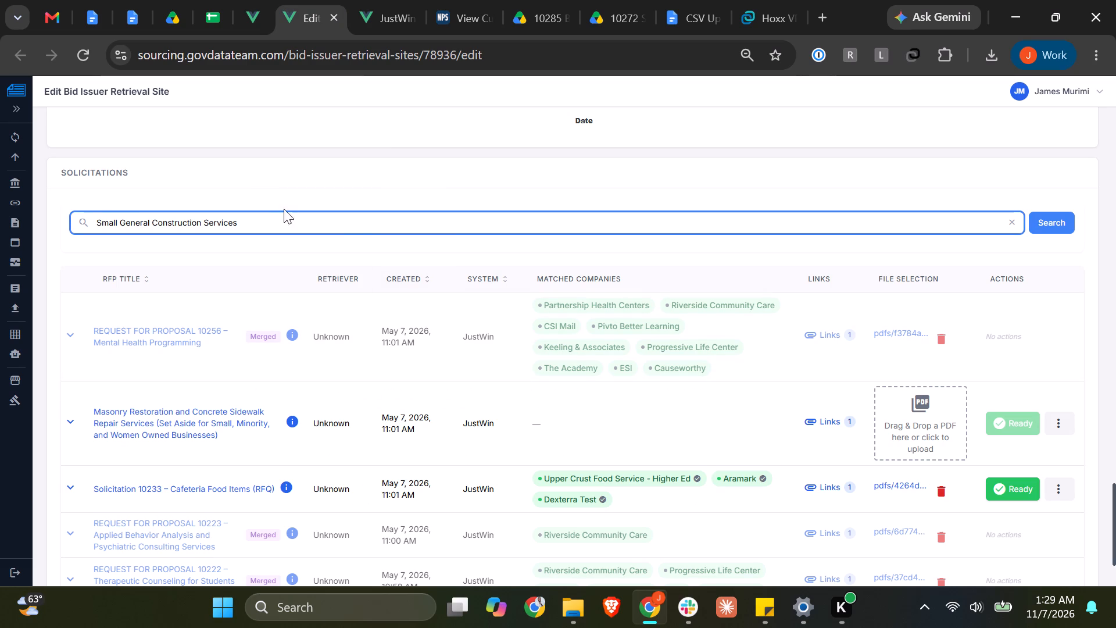
# Search inside the 10285 Boiler Tube Replacement document for "tube" to locate the bid's description.
pyautogui.click(535, 0)
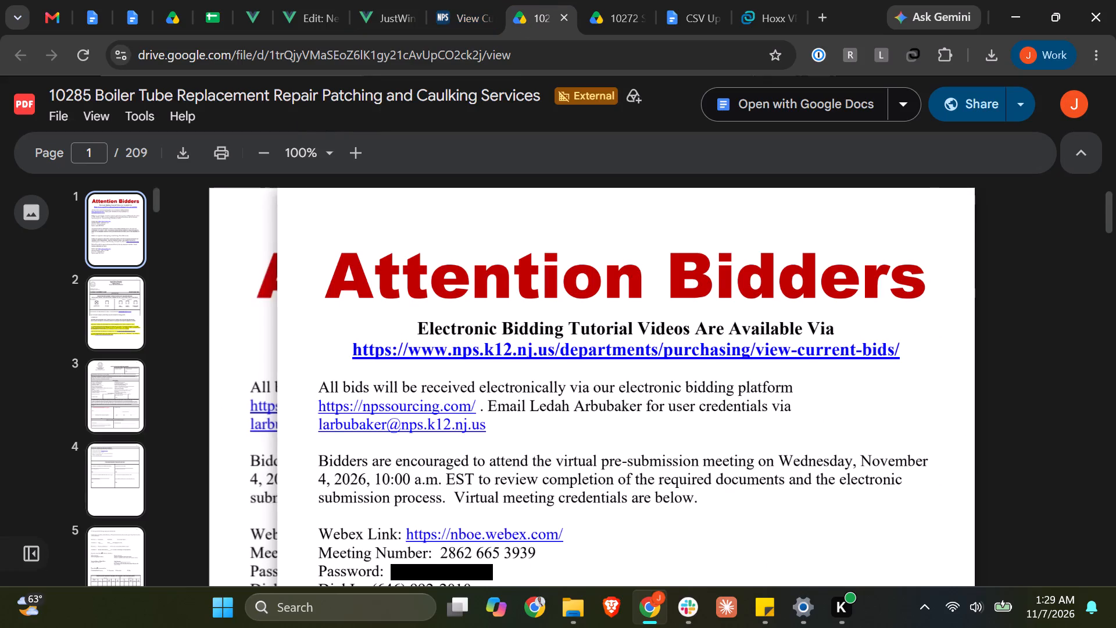
pyautogui.scroll(-2, 512, 334)
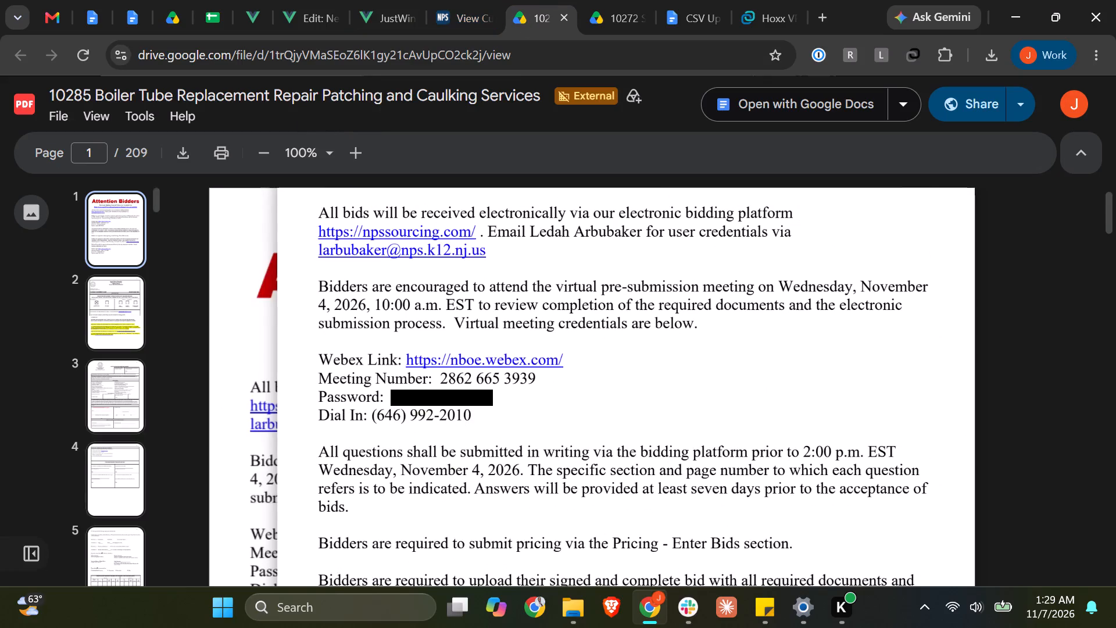
pyautogui.hotkey('ctrl', 'f')
pyautogui.write('boiler')
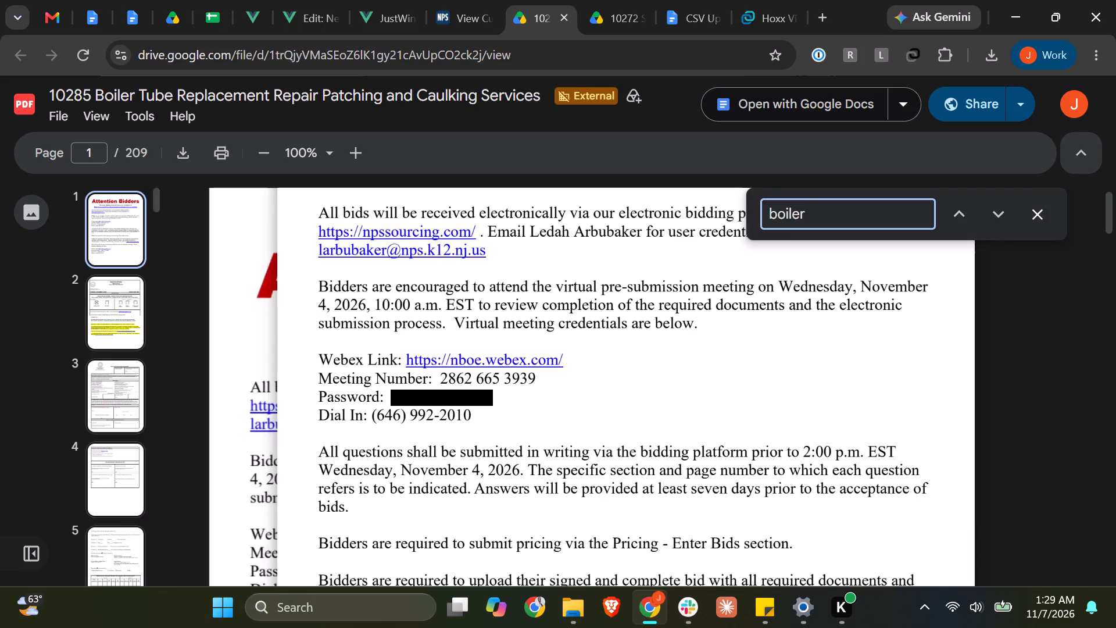
pyautogui.press('BackSpace')
pyautogui.press('BackSpace')
pyautogui.press('BackSpace')
pyautogui.press('BackSpace')
pyautogui.press('BackSpace')
pyautogui.press('BackSpace')
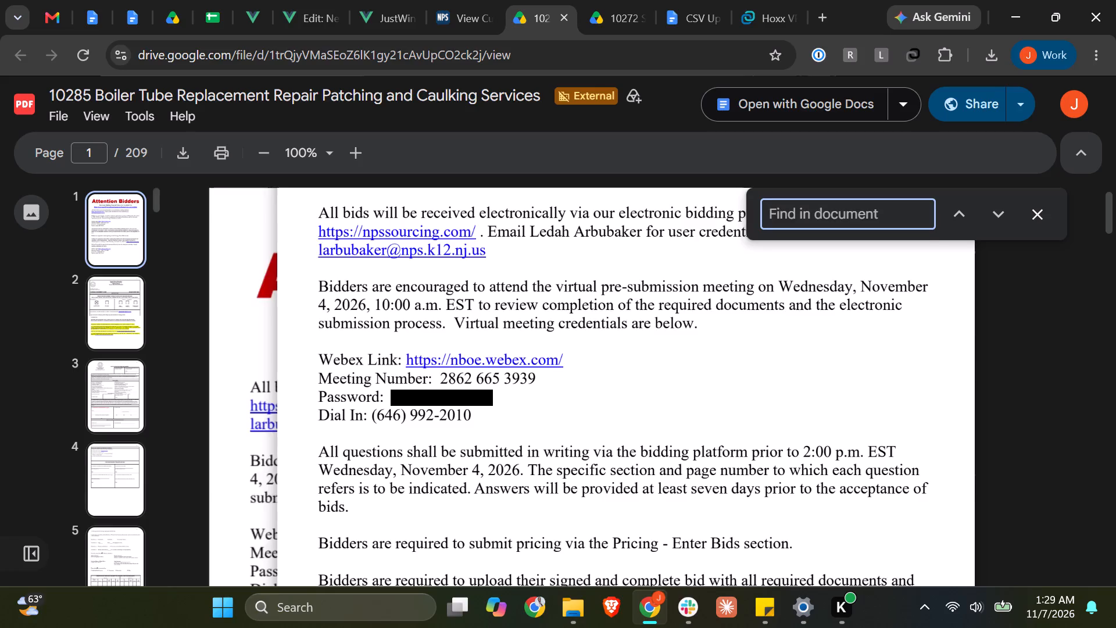
pyautogui.write('tube')
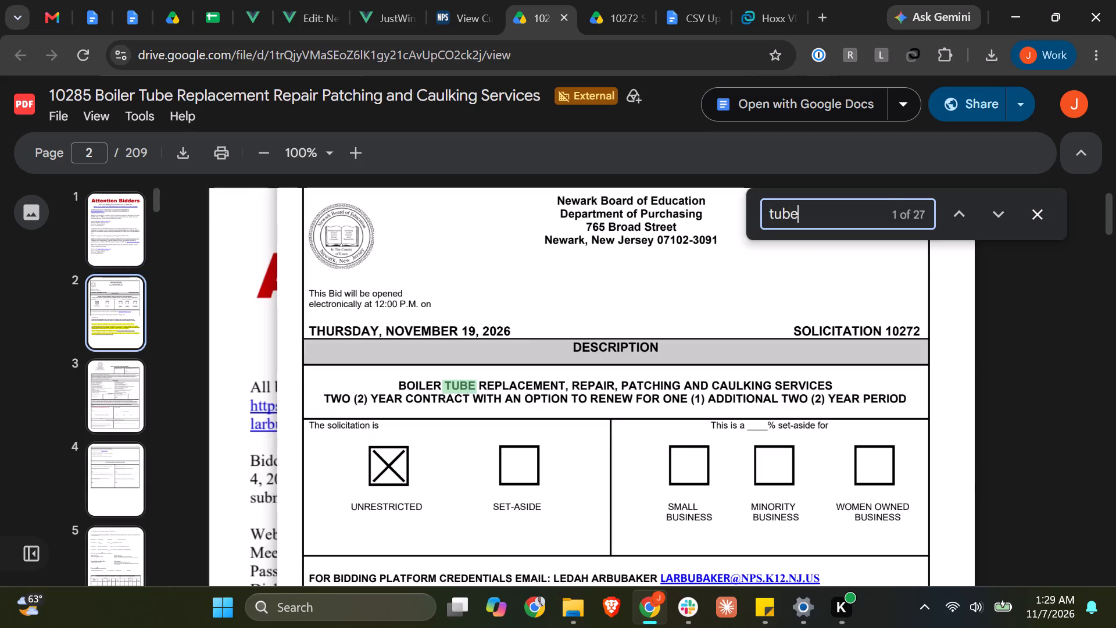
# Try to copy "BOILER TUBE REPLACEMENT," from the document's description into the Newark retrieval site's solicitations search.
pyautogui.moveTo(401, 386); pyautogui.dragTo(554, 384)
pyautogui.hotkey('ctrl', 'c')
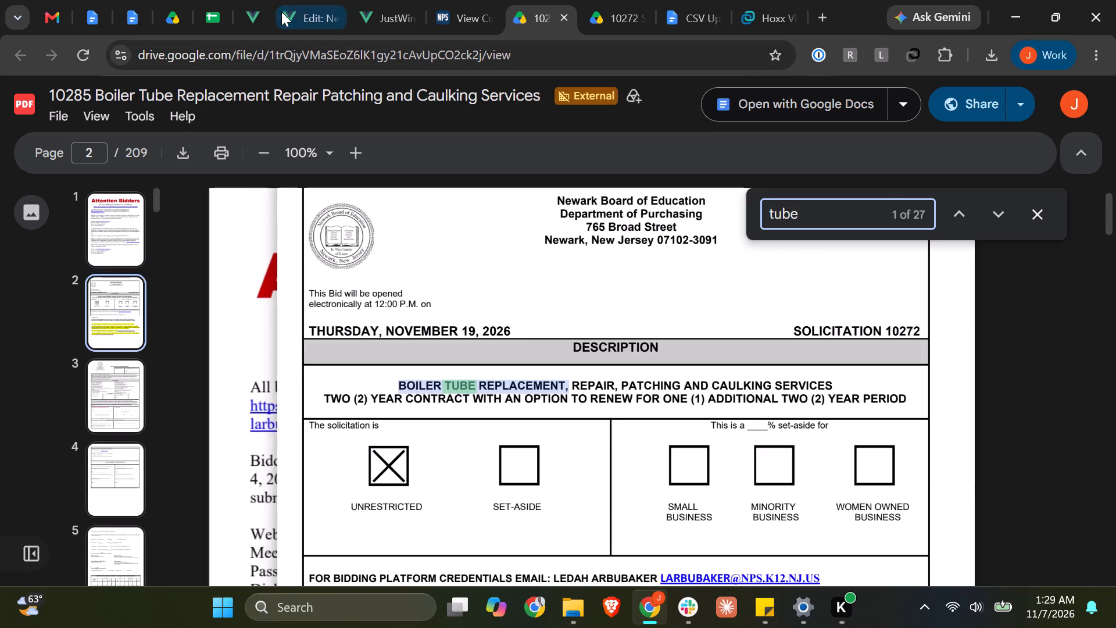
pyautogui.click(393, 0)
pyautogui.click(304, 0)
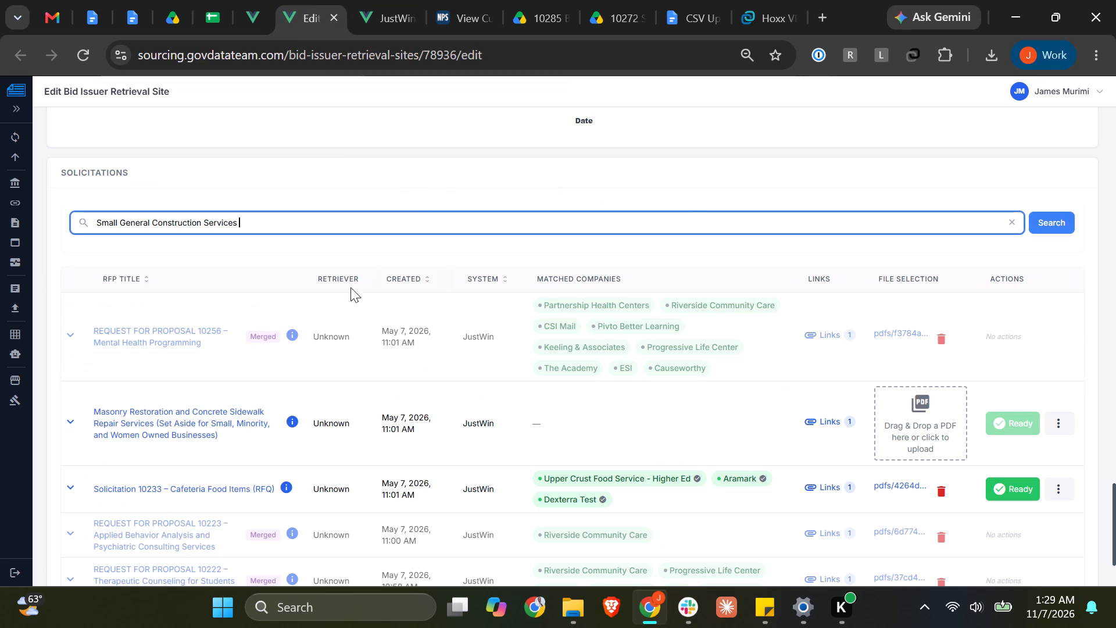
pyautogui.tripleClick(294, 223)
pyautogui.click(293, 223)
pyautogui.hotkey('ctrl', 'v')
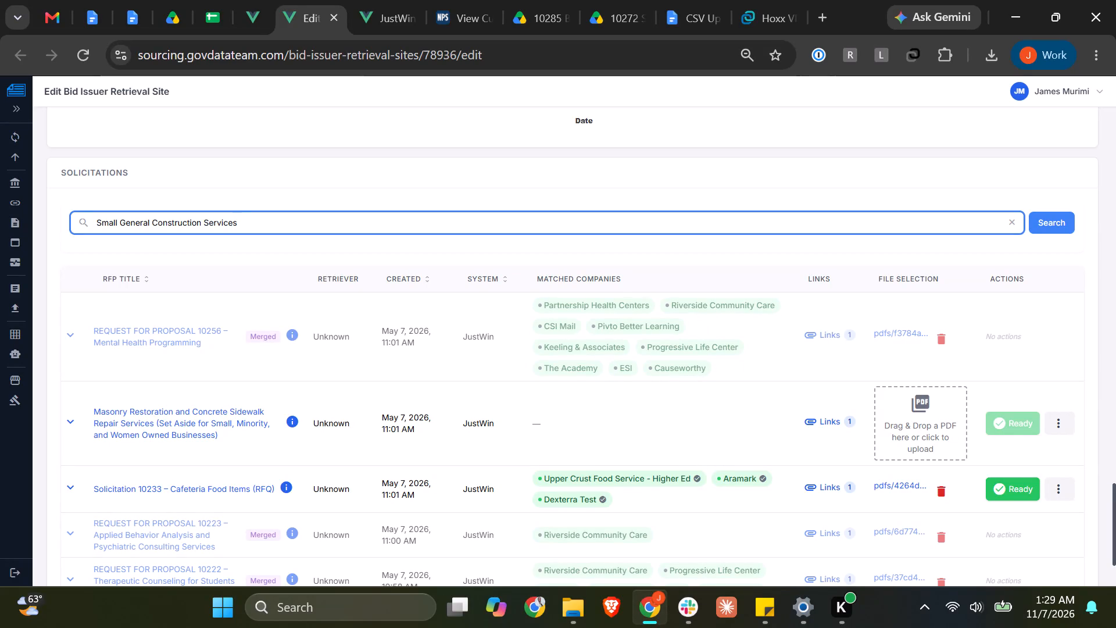
# Recopy the bid title from the 10285 document and search the Newark site's solicitations for "BOILER TUBE REPLACEMENT", without the trailing comma.
pyautogui.click(525, 0)
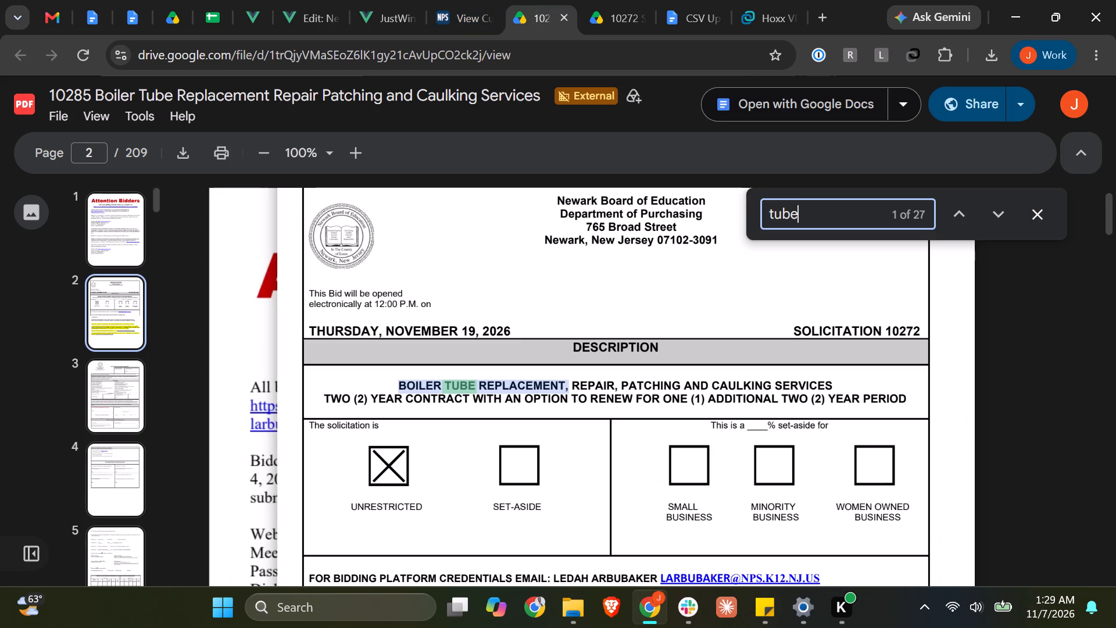
pyautogui.rightClick(515, 388)
pyautogui.click(541, 411)
pyautogui.click(299, 0)
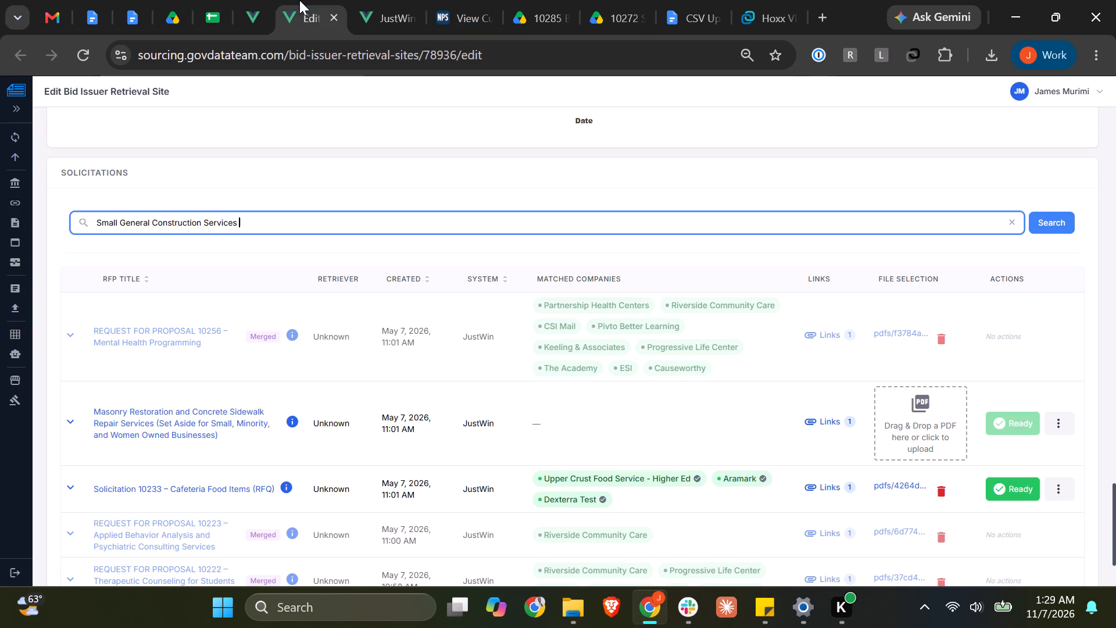
pyautogui.moveTo(260, 220); pyautogui.dragTo(88, 216)
pyautogui.hotkey('ctrl', 'v')
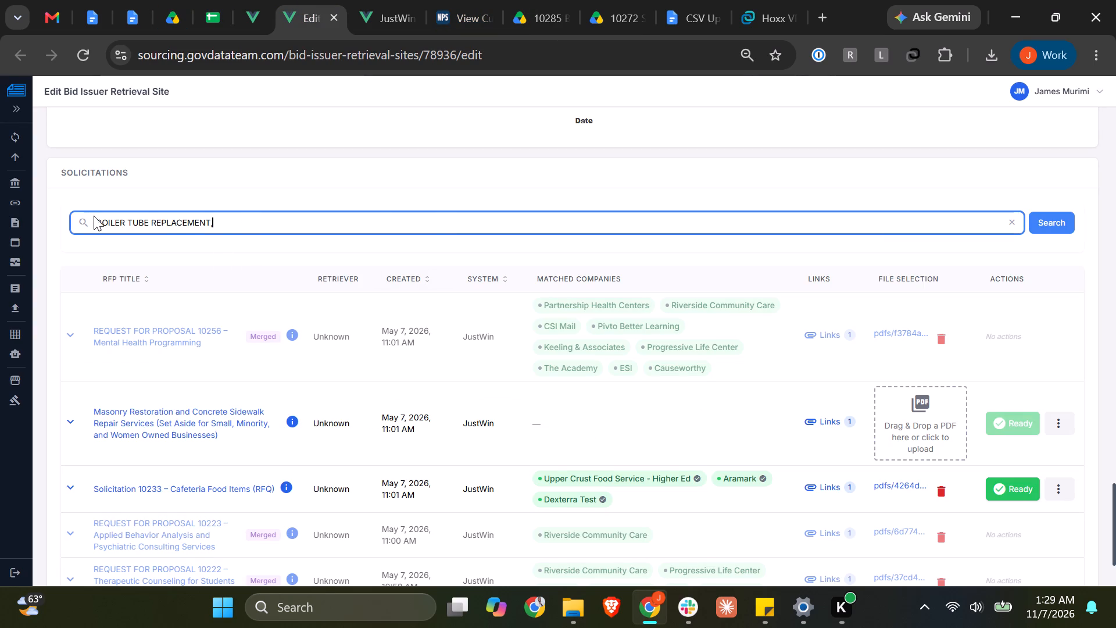
pyautogui.press('BackSpace')
pyautogui.click(1063, 225)
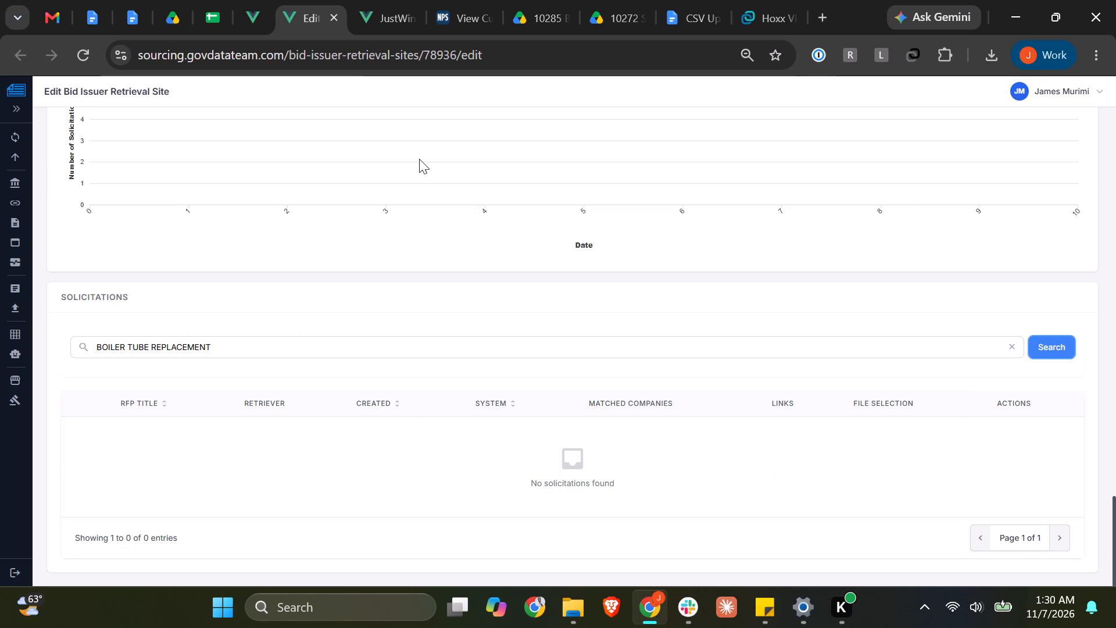
# Clear the solicitations search and reload the unfiltered list for the Newark retrieval site.
pyautogui.scroll(-4, 499, 199)
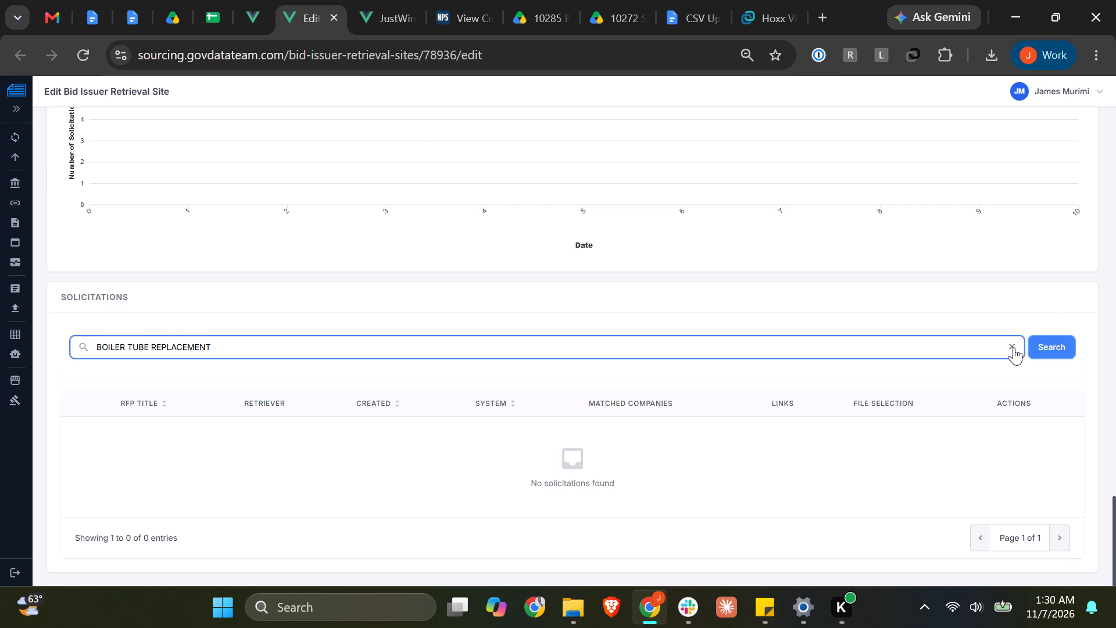
pyautogui.click(1014, 347)
pyautogui.click(1034, 348)
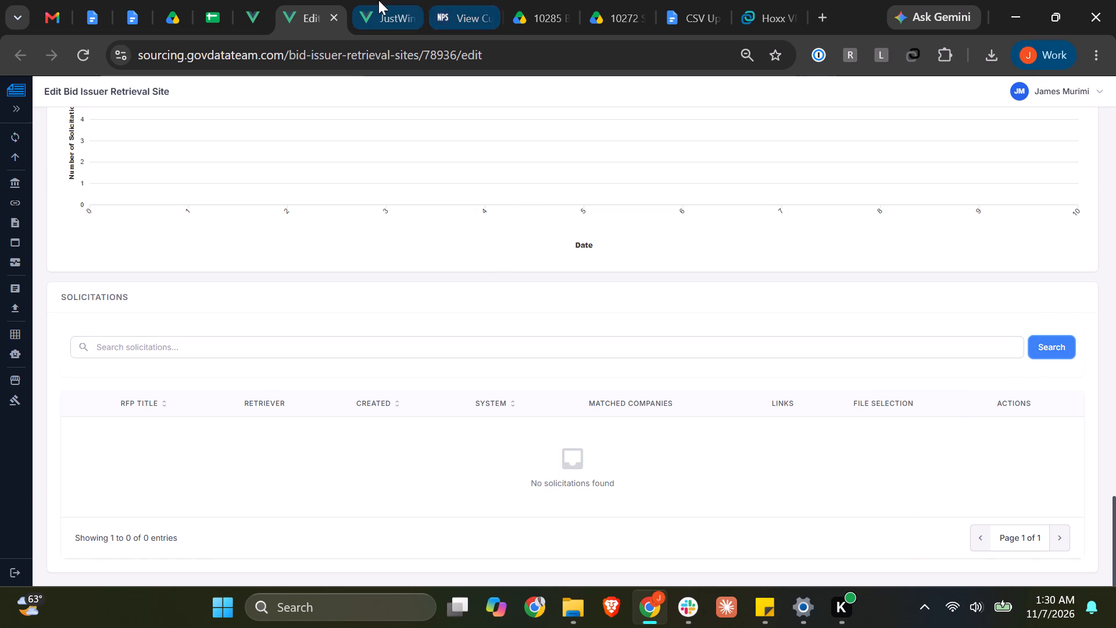
# Check the Newark City School District issuer record and the 10285 and 10272 bid documents, returning to the site's solicitations list.
pyautogui.click(378, 0)
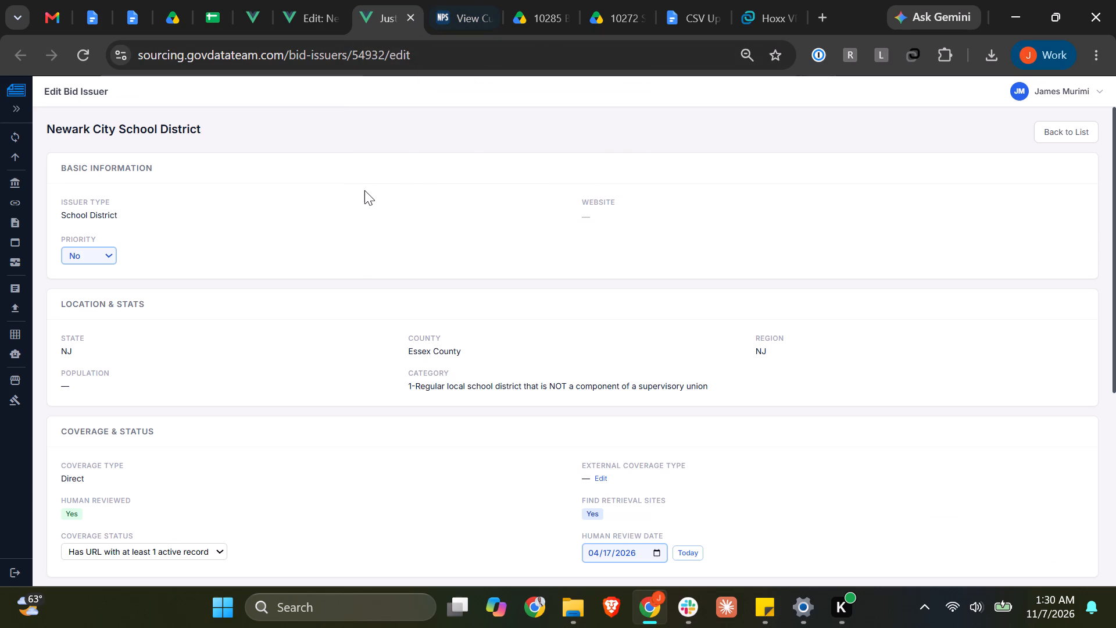
pyautogui.click(516, 0)
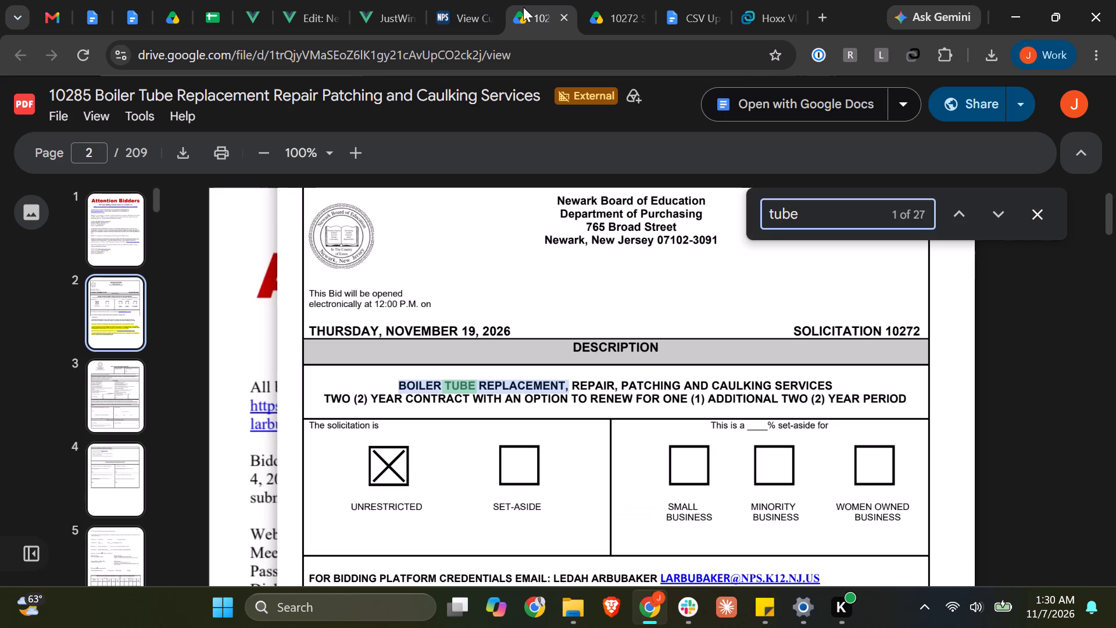
pyautogui.click(624, 0)
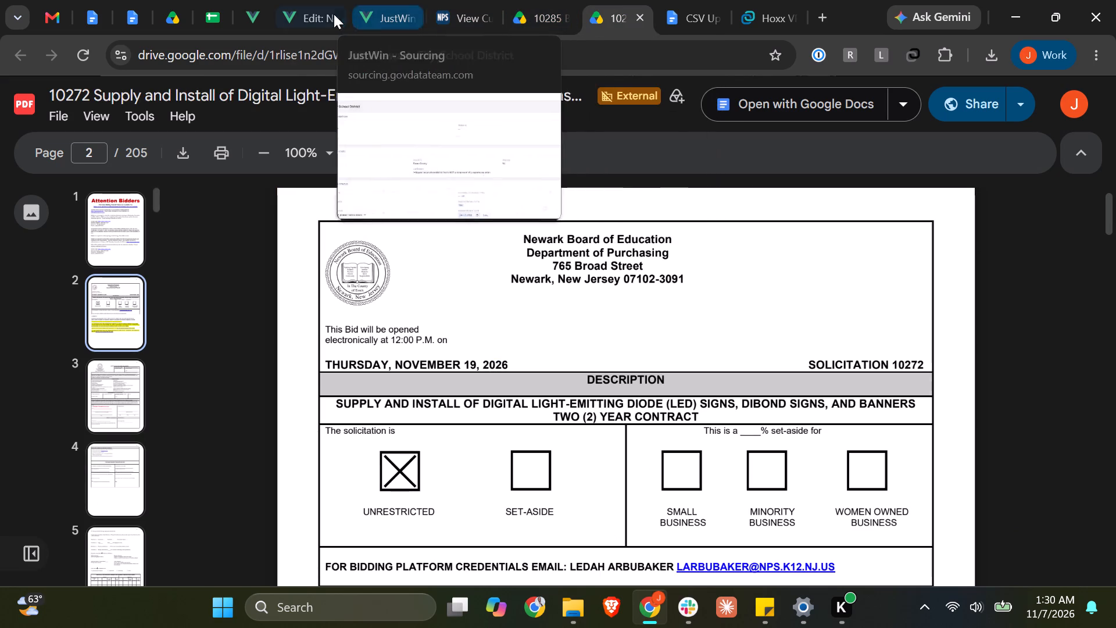
pyautogui.click(309, 0)
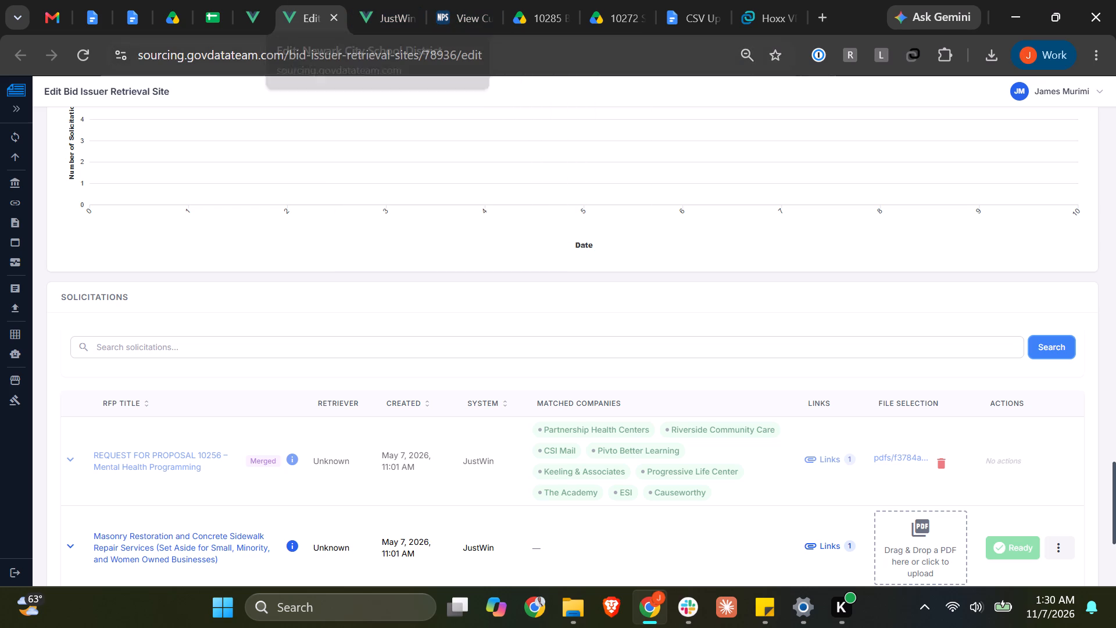
# Copy the web address of the Newark purchasing department's View Current Bids page.
pyautogui.click(465, 0)
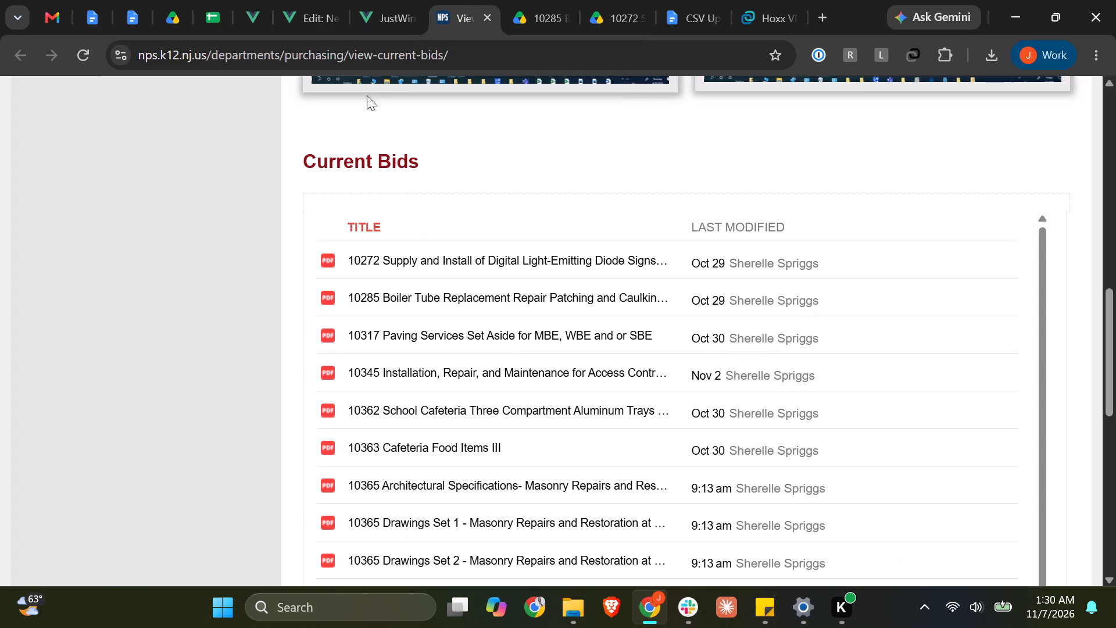
pyautogui.scroll(5, 219, 131)
pyautogui.click(335, 59)
pyautogui.hotkey('ctrl', 'c')
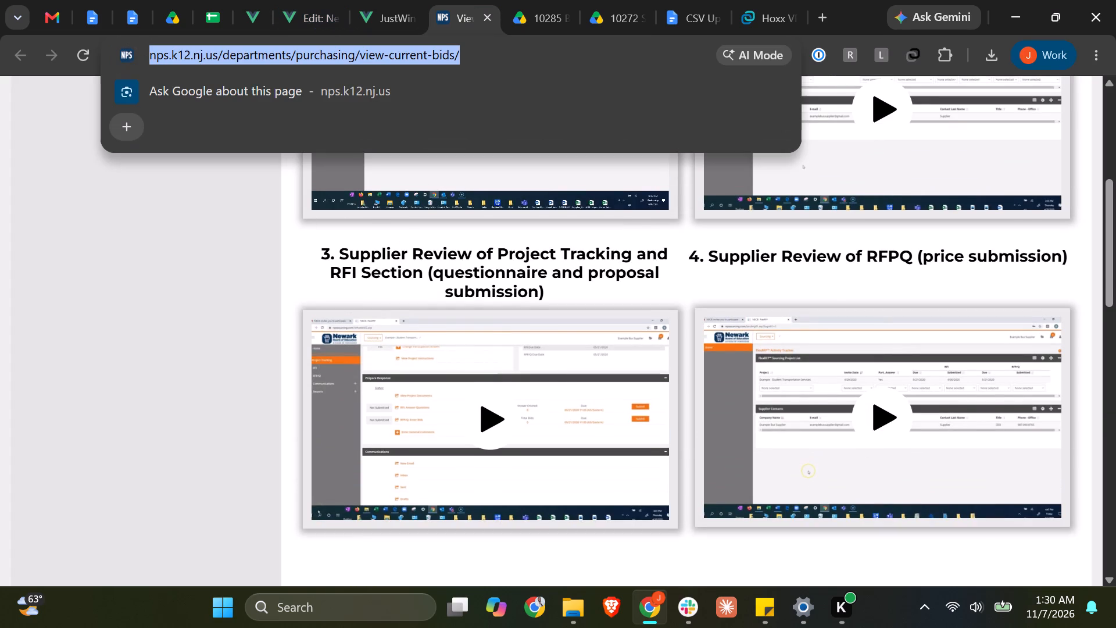
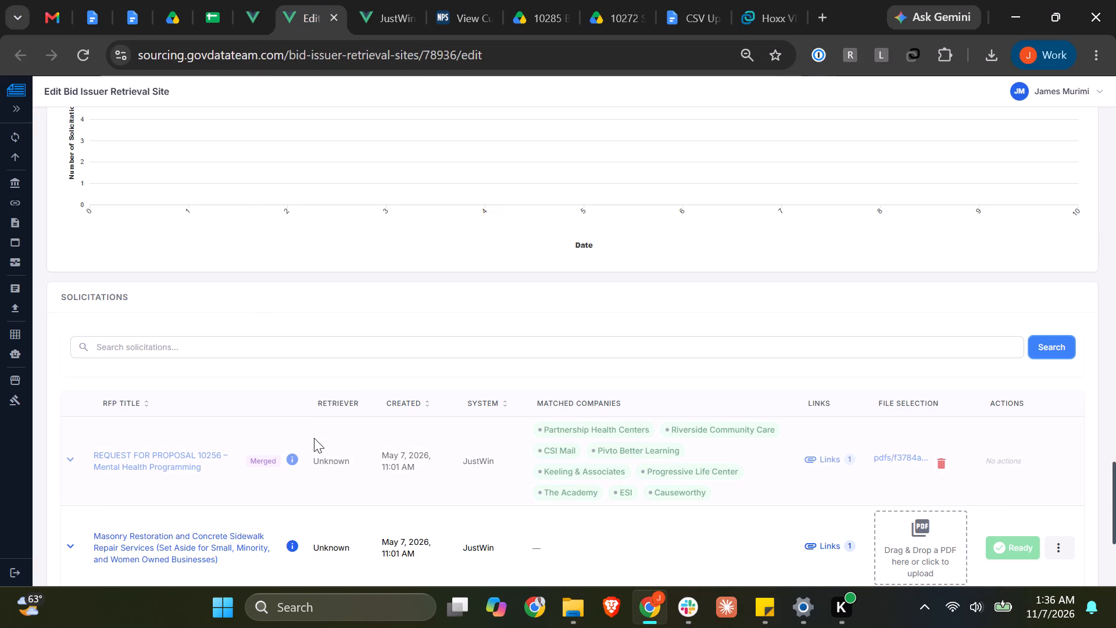
# Check the site details and monitoring settings of the Newark City School District retrieval site.
pyautogui.scroll(10, 314, 438)
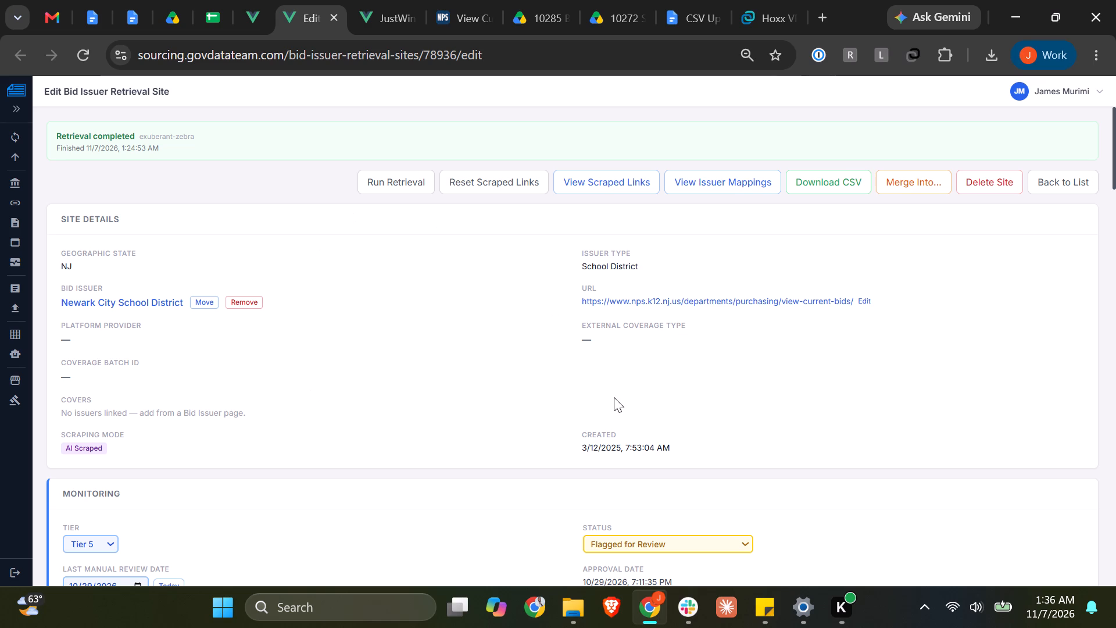
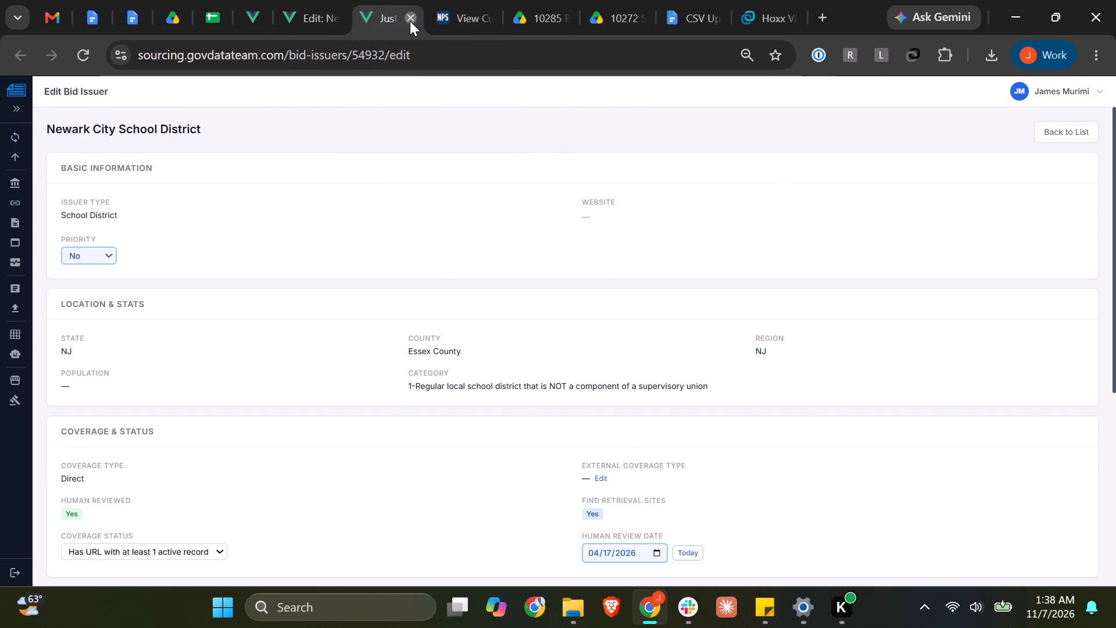
# Compare the current bids on Newark's purchasing page and the 10285 boiler tube bid document with the solicitations on Newark's retrieval site record.
pyautogui.scroll(-7, 358, 316)
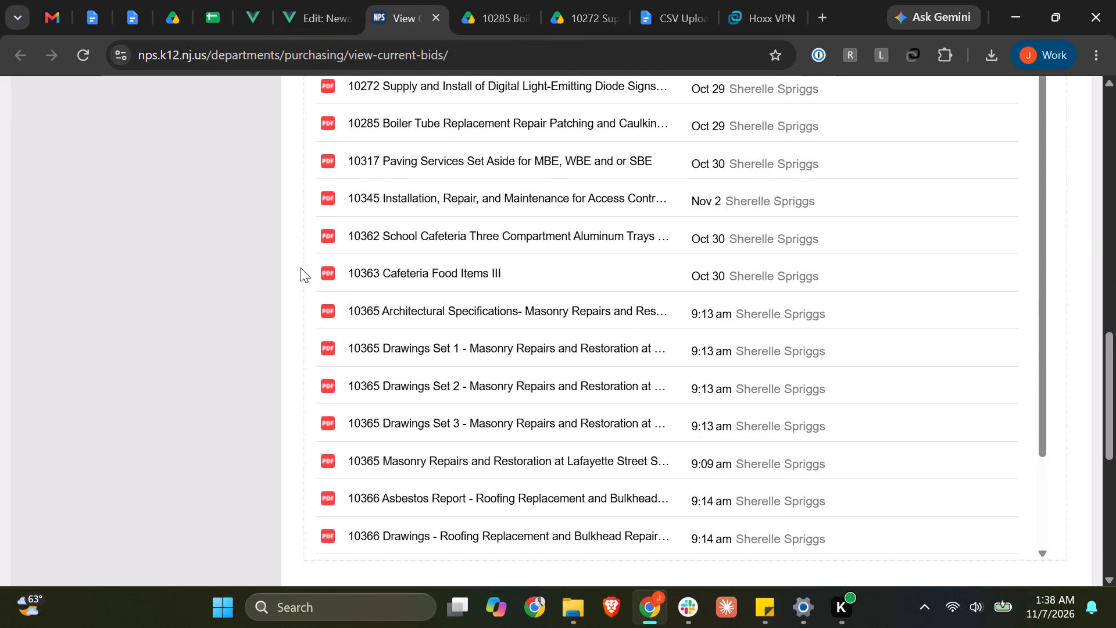
pyautogui.scroll(-5, 299, 267)
pyautogui.scroll(8, 230, 230)
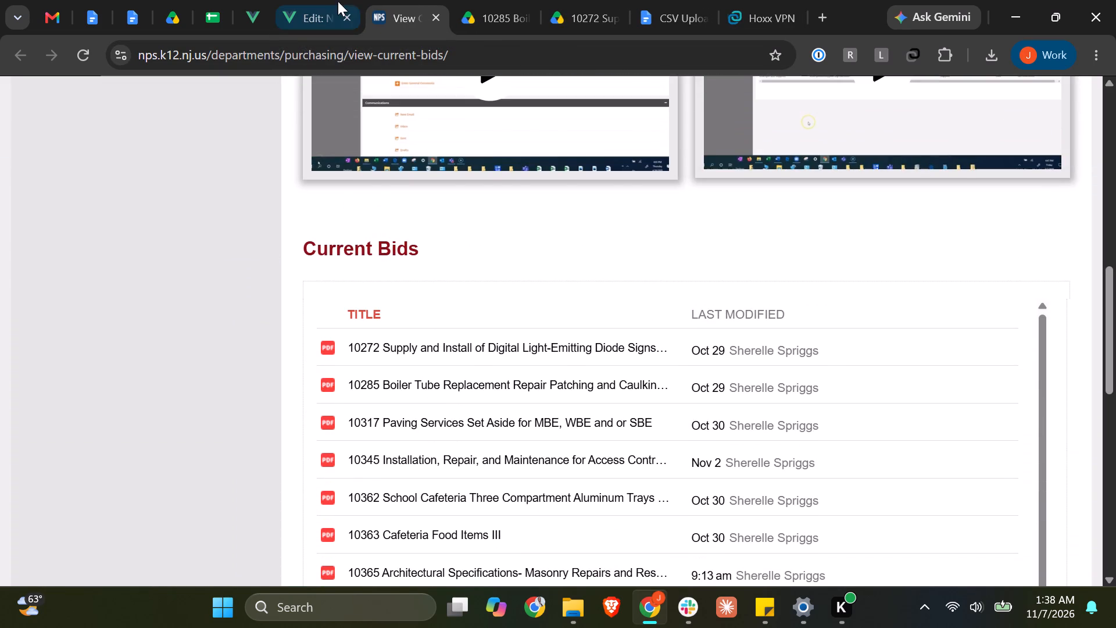
pyautogui.click(307, 0)
pyautogui.scroll(-12, 312, 329)
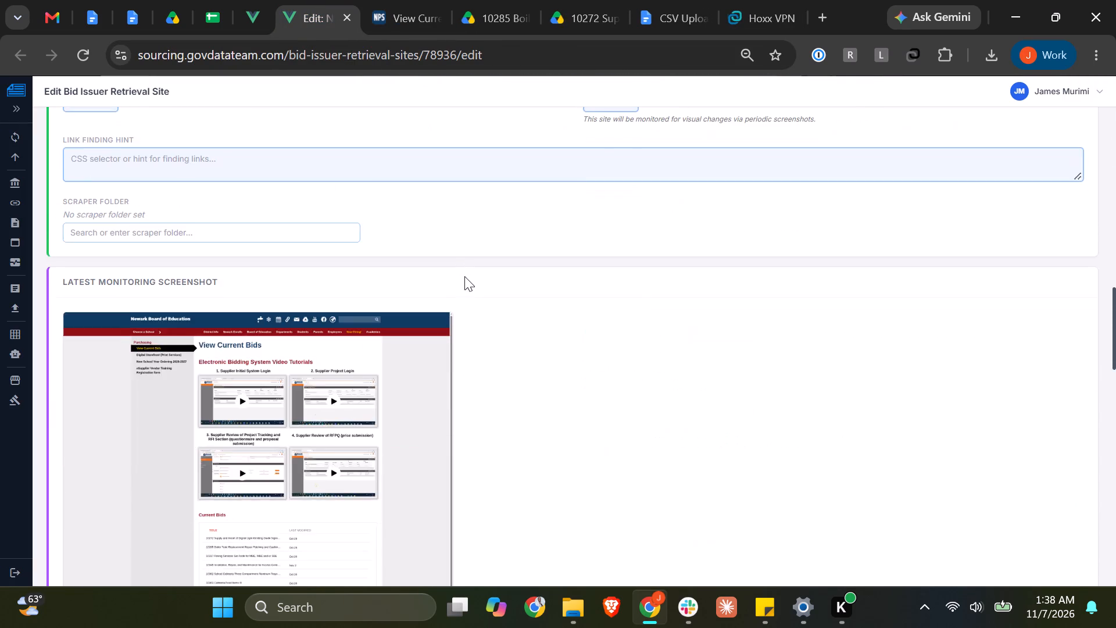
pyautogui.scroll(-16, 464, 276)
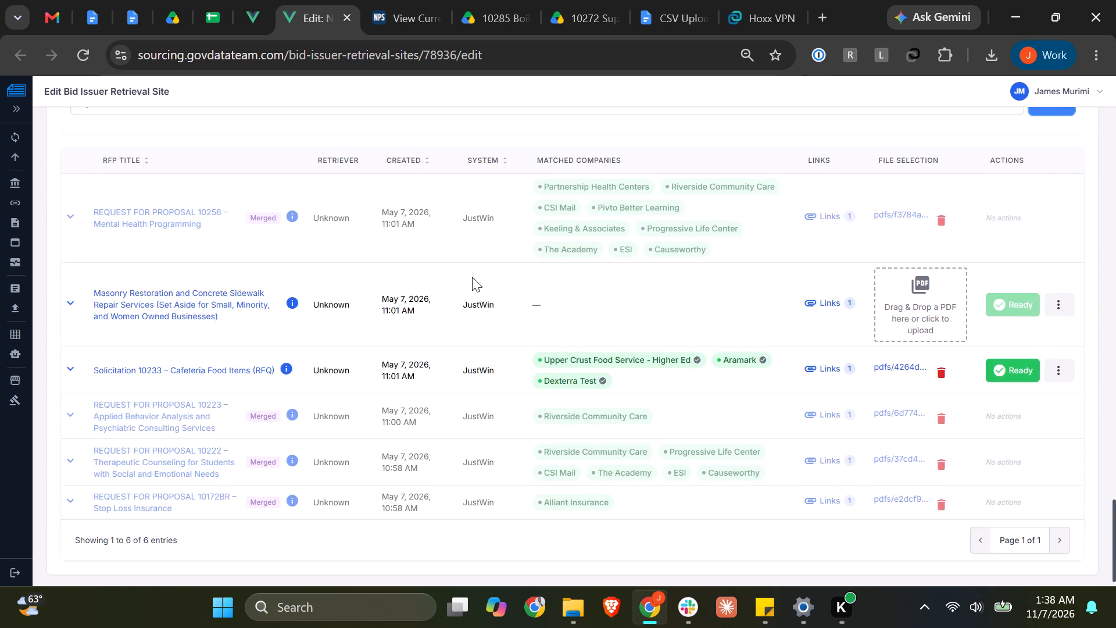
pyautogui.scroll(1, 472, 277)
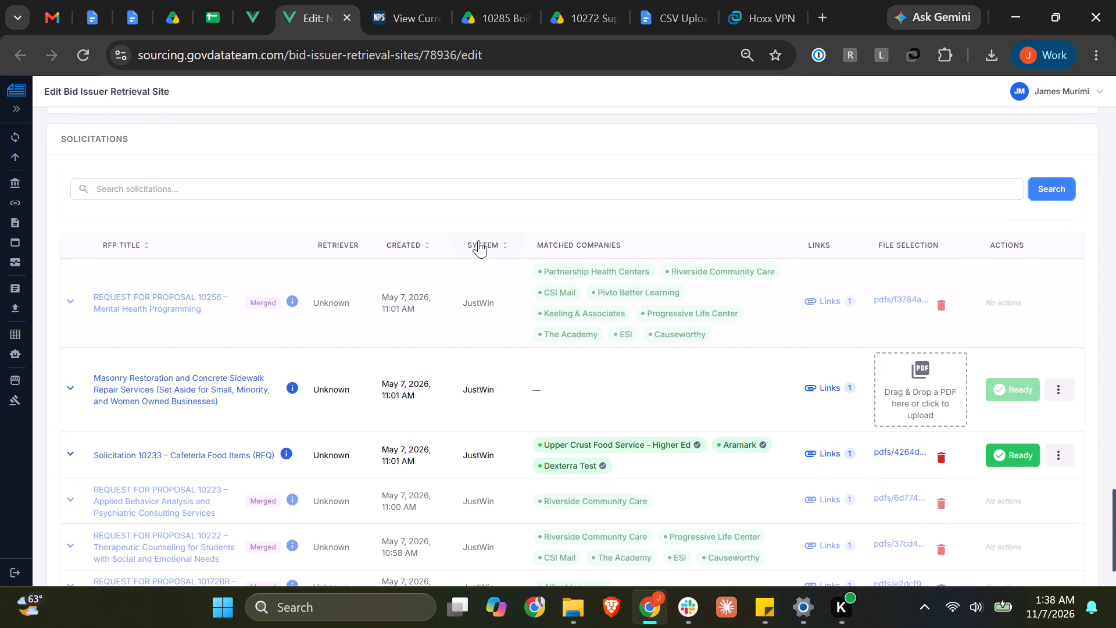
pyautogui.scroll(-7, 462, 294)
pyautogui.scroll(4, 453, 259)
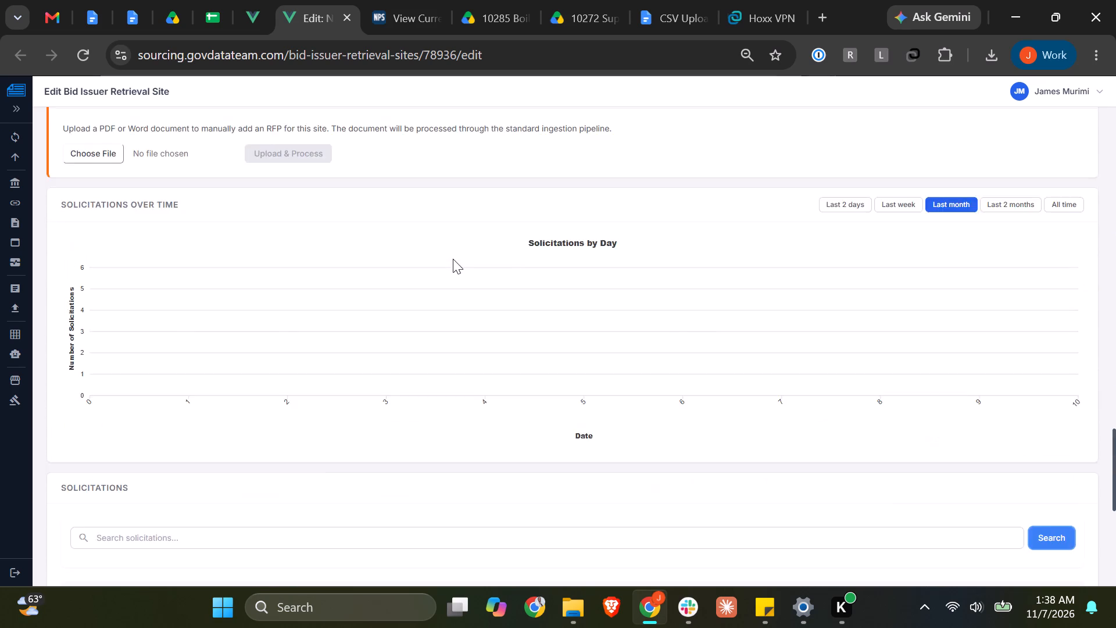
pyautogui.scroll(13, 453, 259)
pyautogui.scroll(9, 455, 250)
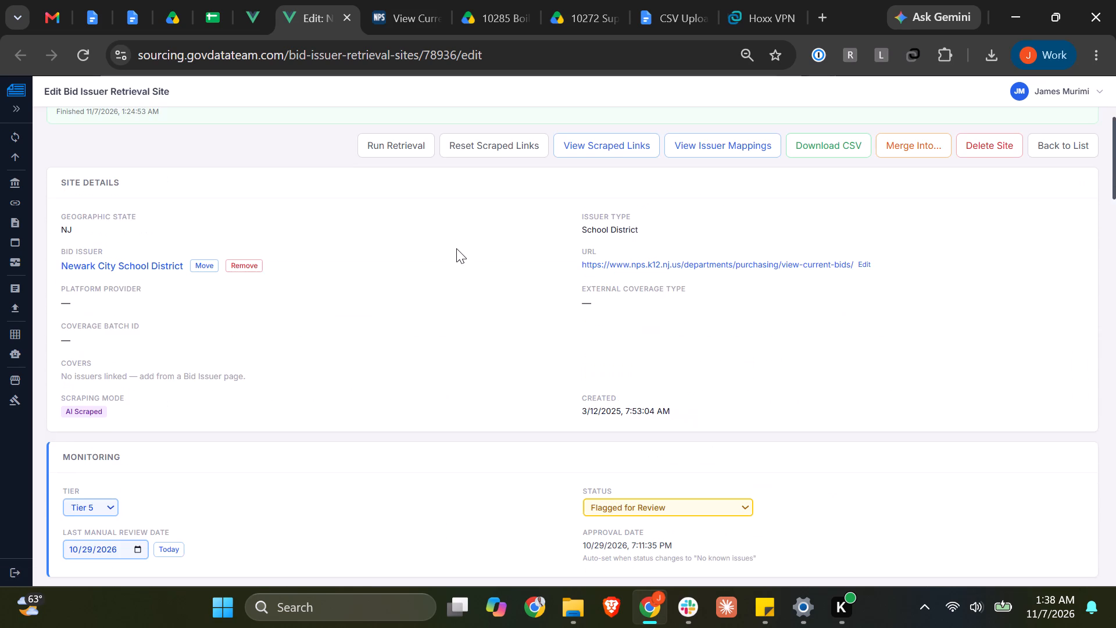
pyautogui.click(419, 0)
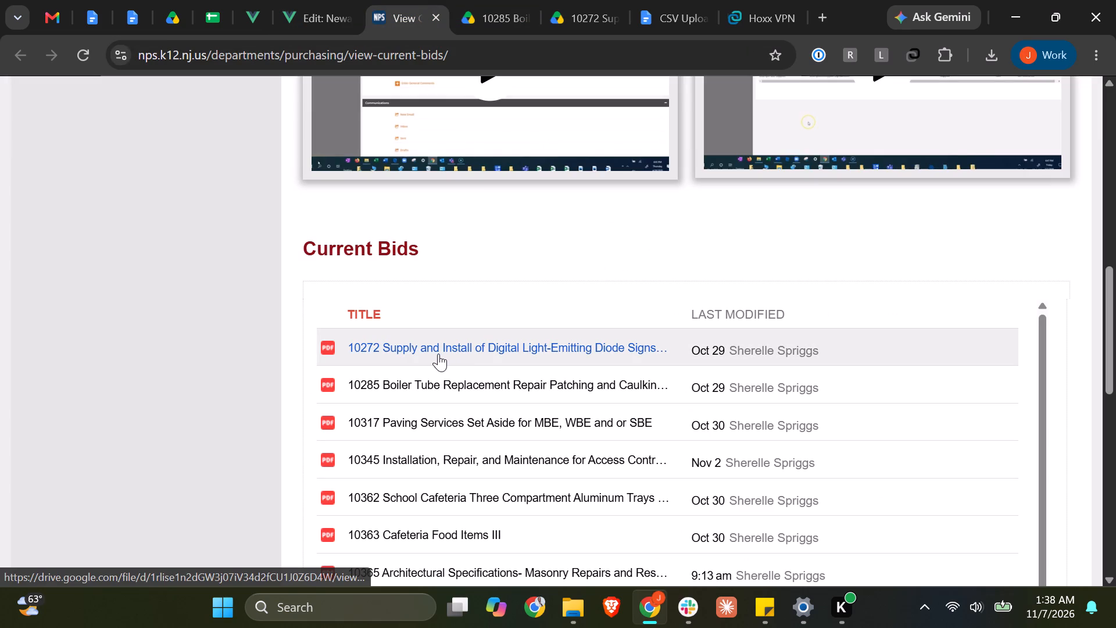
pyautogui.click(513, 0)
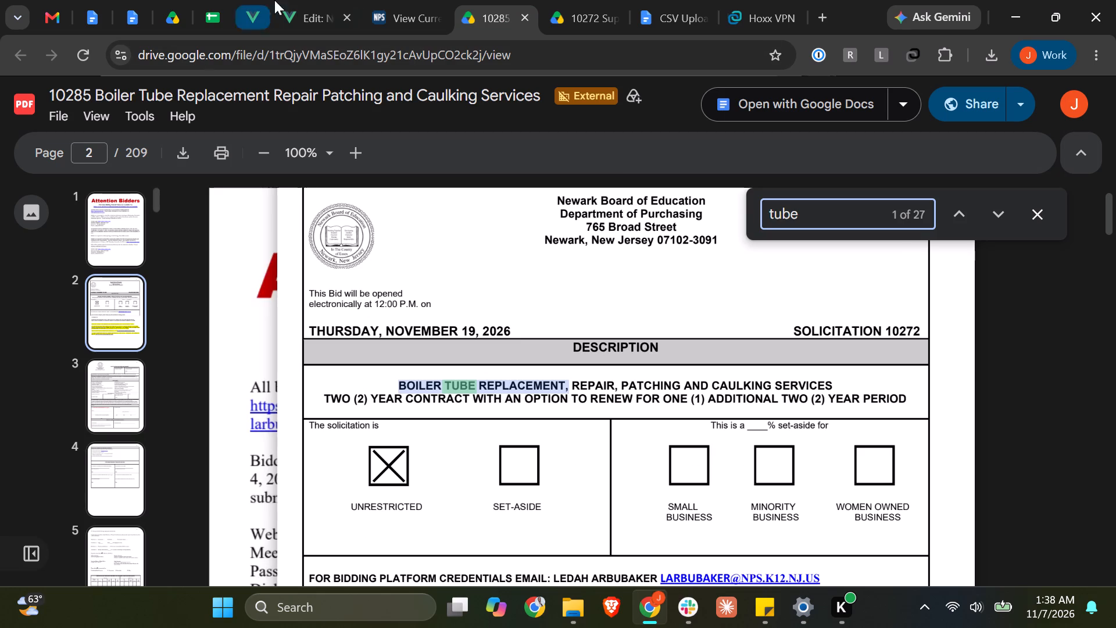
pyautogui.click(269, 2)
pyautogui.click(342, 0)
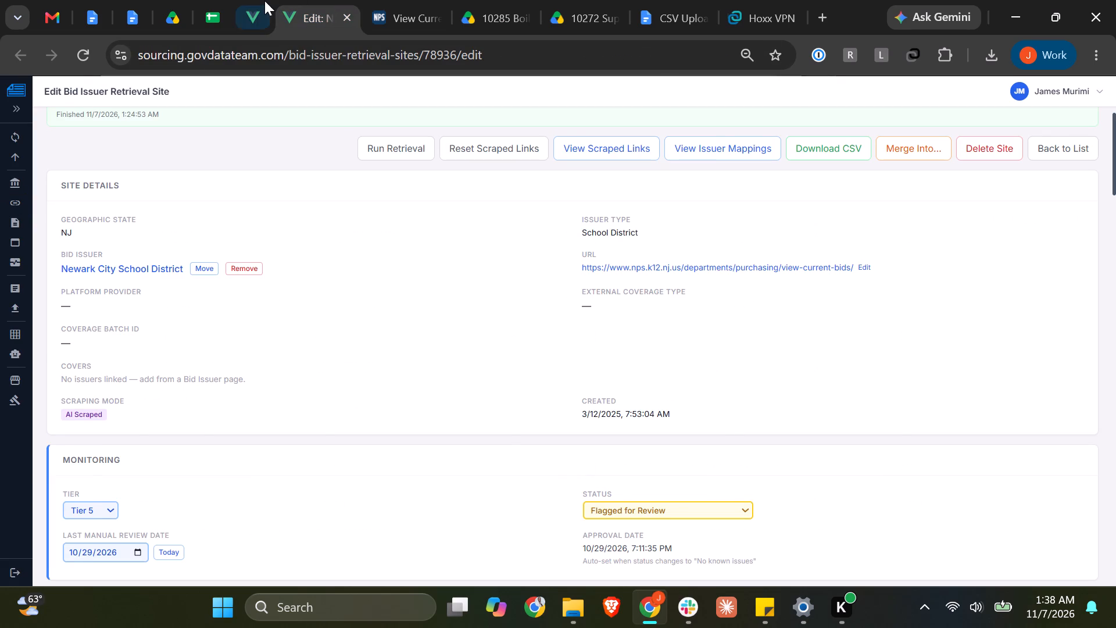
# Refresh the flagged sites list and open the Somerville, Mifflin, Summit Fire & EMS and Galena Ground Water District records in separate tabs.
pyautogui.click(260, 1)
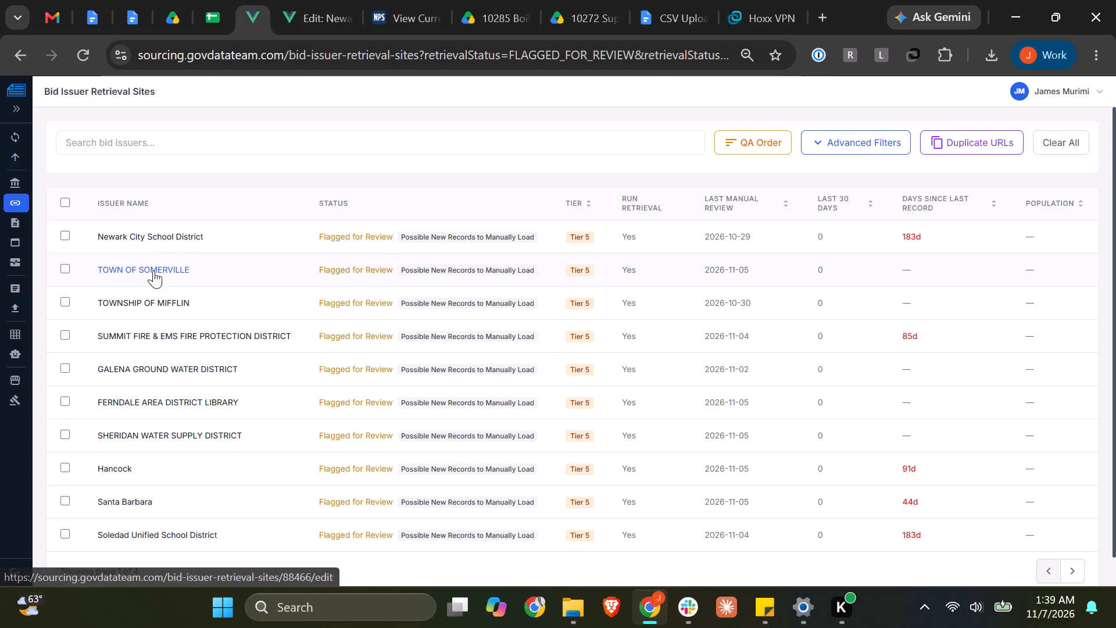
pyautogui.click(84, 52)
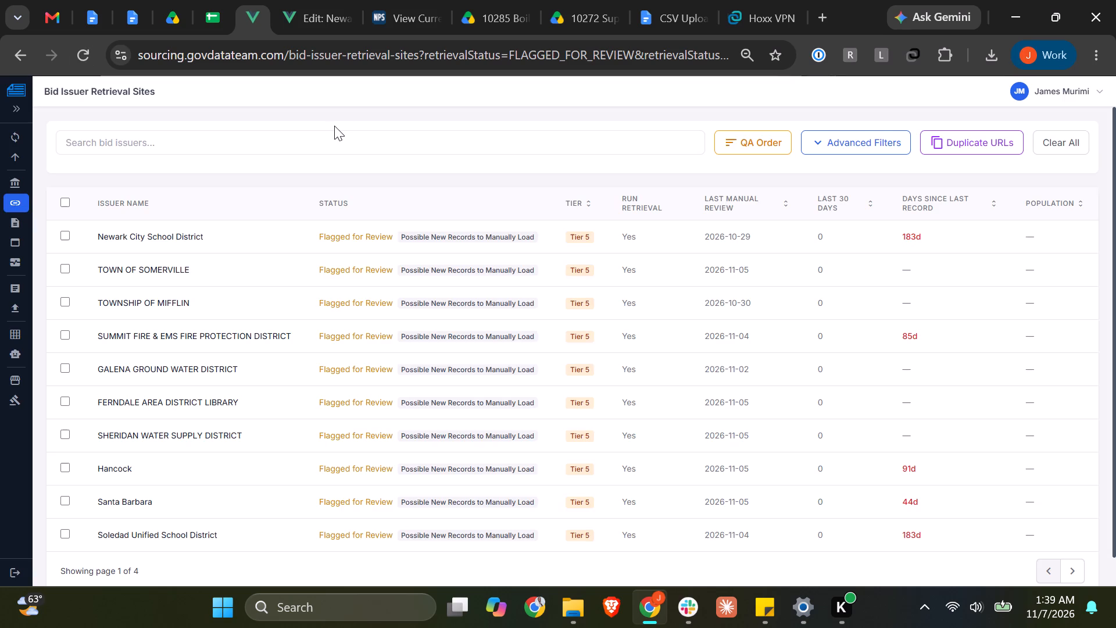
pyautogui.rightClick(165, 270)
pyautogui.click(214, 294)
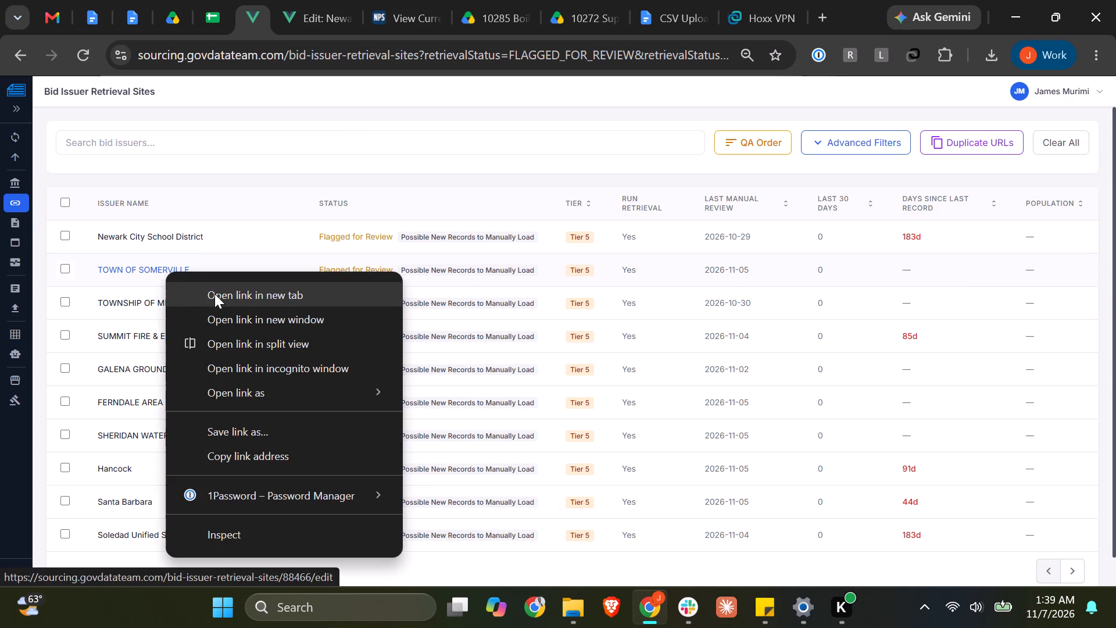
pyautogui.rightClick(152, 300)
pyautogui.click(195, 320)
pyautogui.rightClick(160, 334)
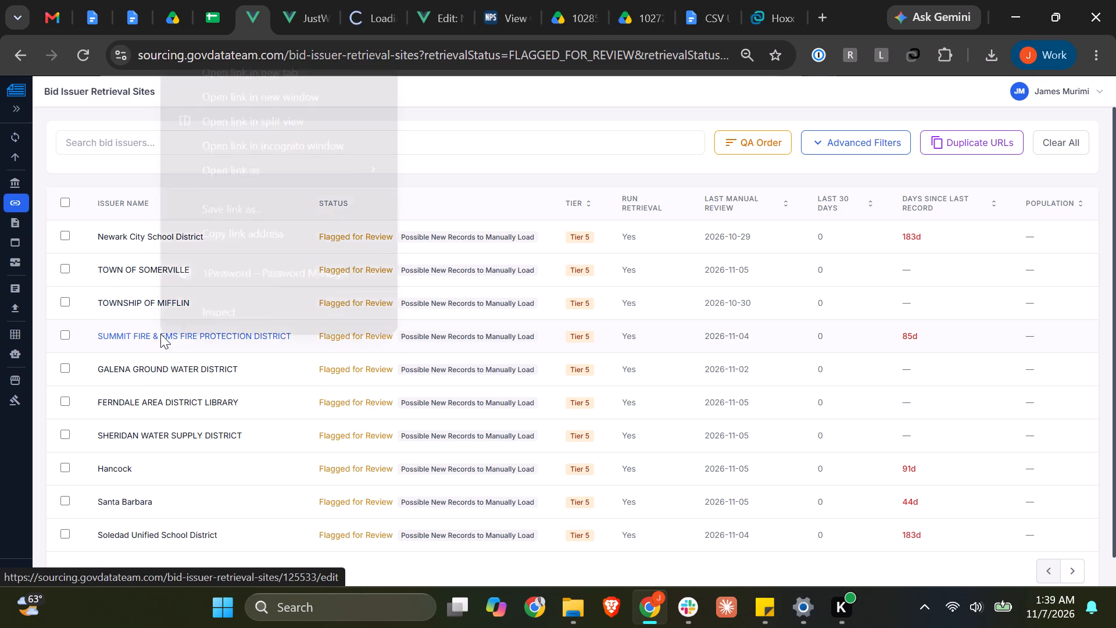
pyautogui.click(206, 80)
pyautogui.rightClick(163, 367)
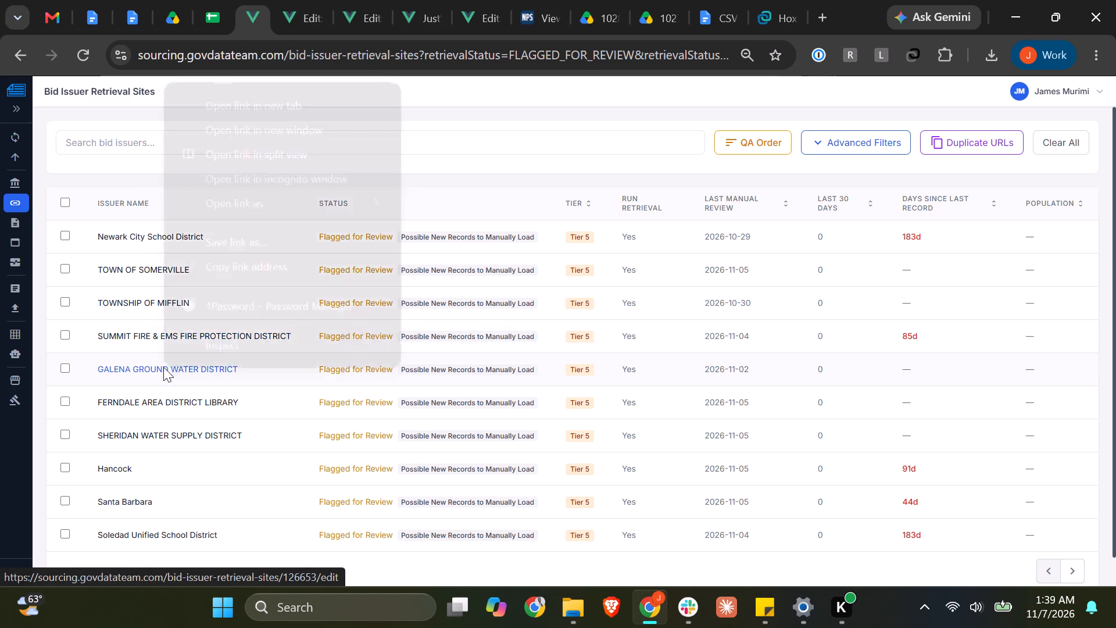
pyautogui.click(214, 109)
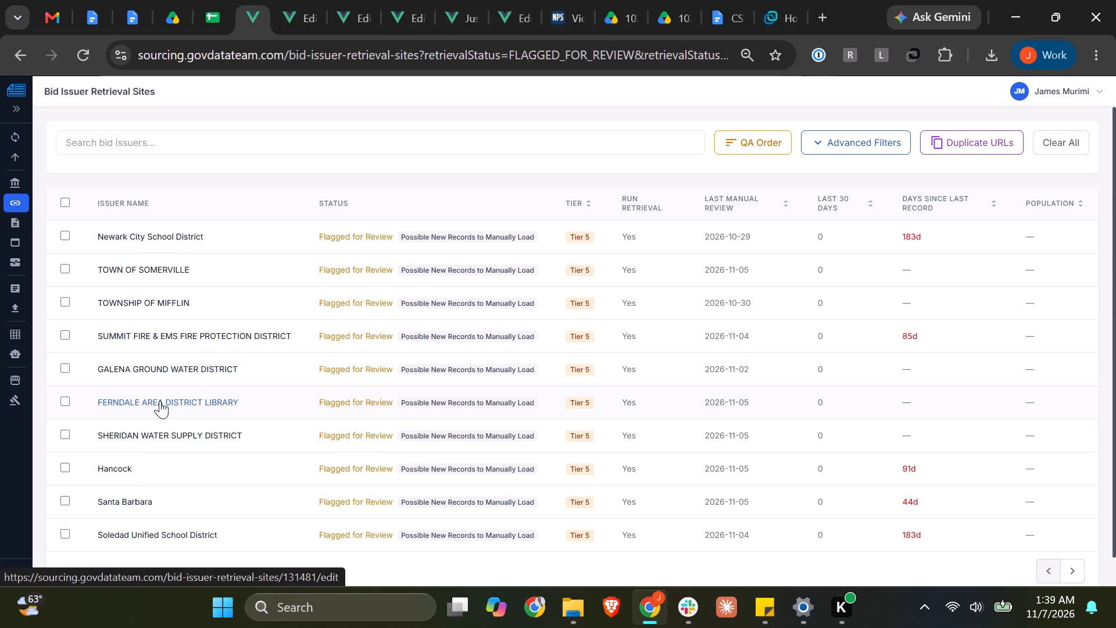
pyautogui.click(302, 0)
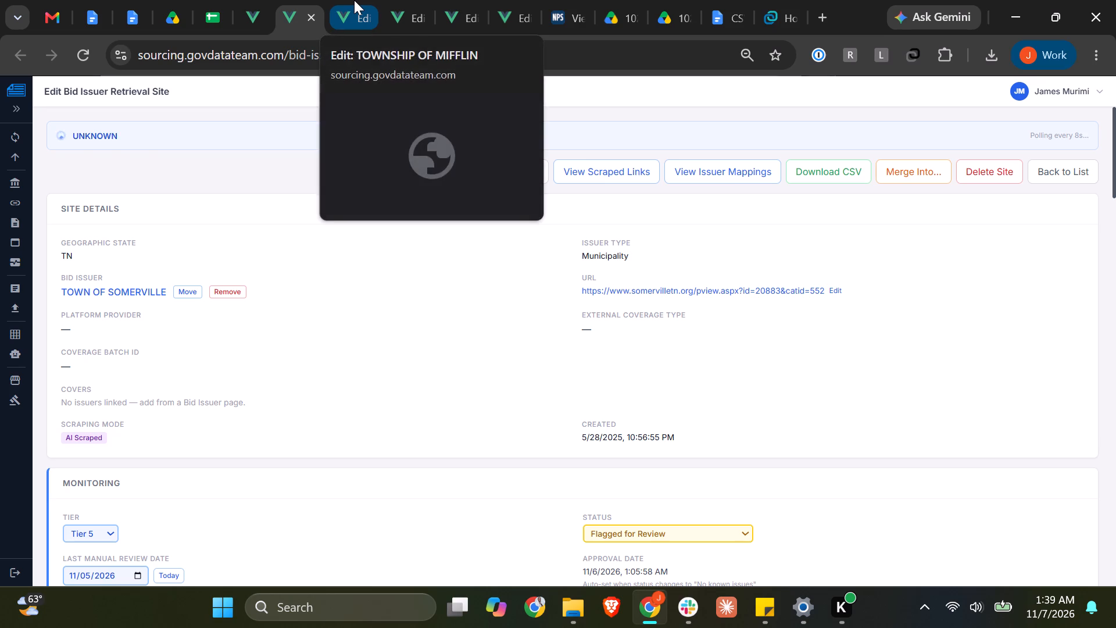
pyautogui.click(354, 0)
pyautogui.click(407, 0)
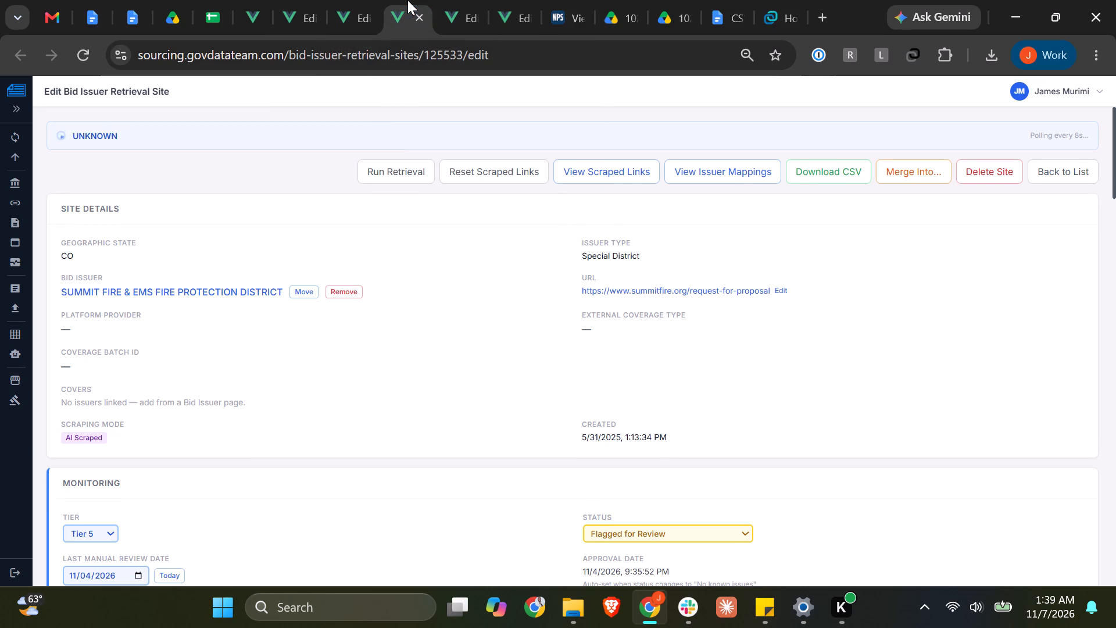
pyautogui.click(468, 2)
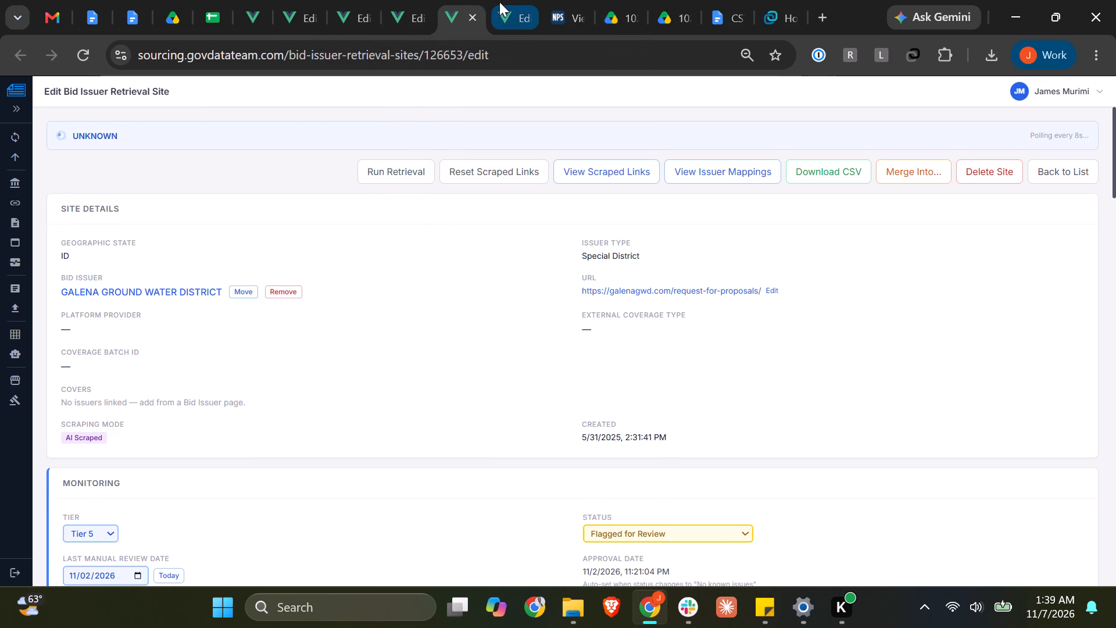
pyautogui.click(507, 2)
pyautogui.click(452, 0)
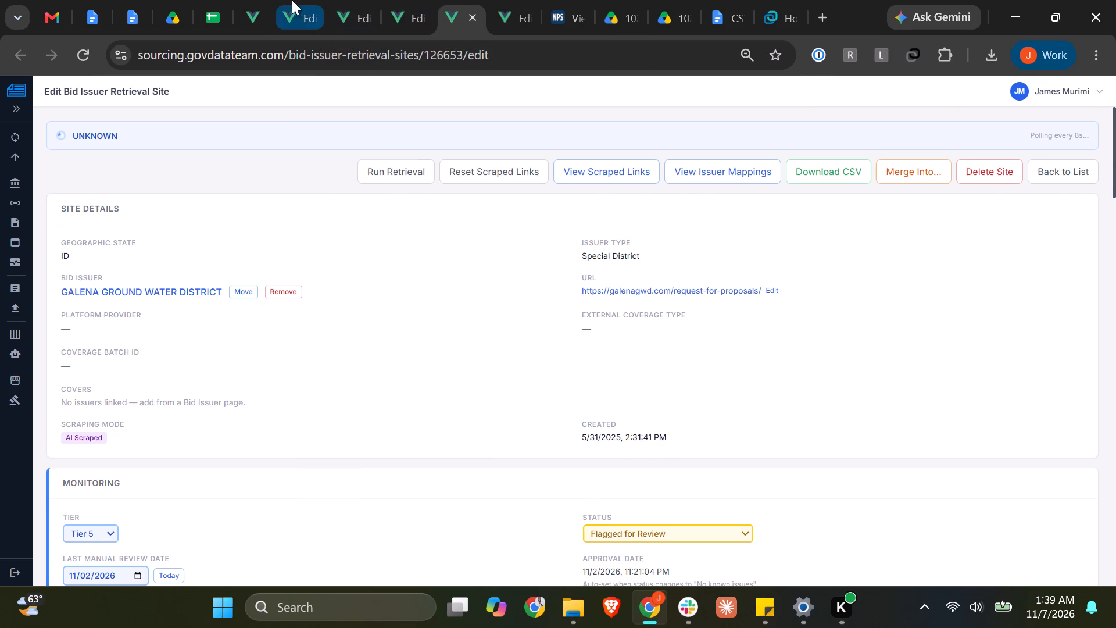
# Open the retrieval site records for Ferndale Area District Library and Sheridan Water Supply District in separate tabs.
pyautogui.click(259, 0)
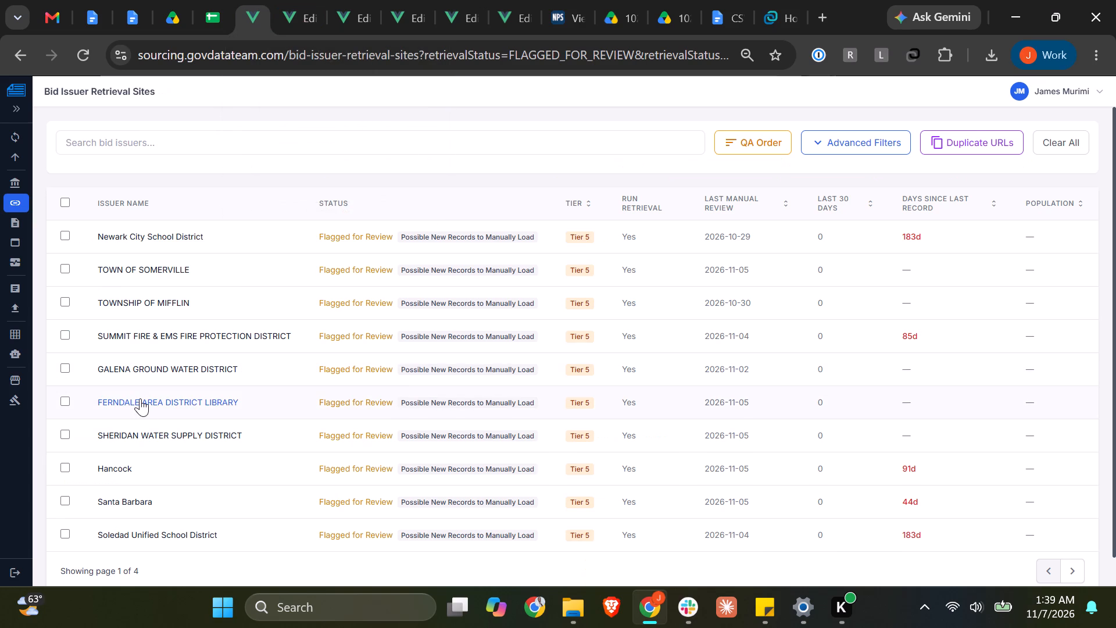
pyautogui.rightClick(141, 398)
pyautogui.click(227, 134)
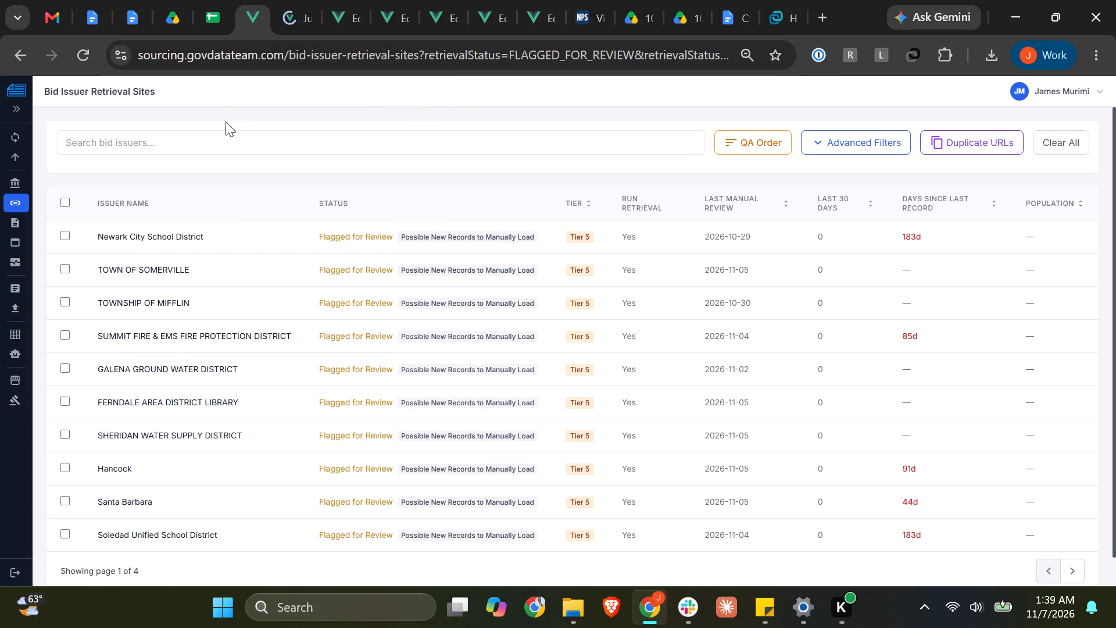
pyautogui.click(295, 1)
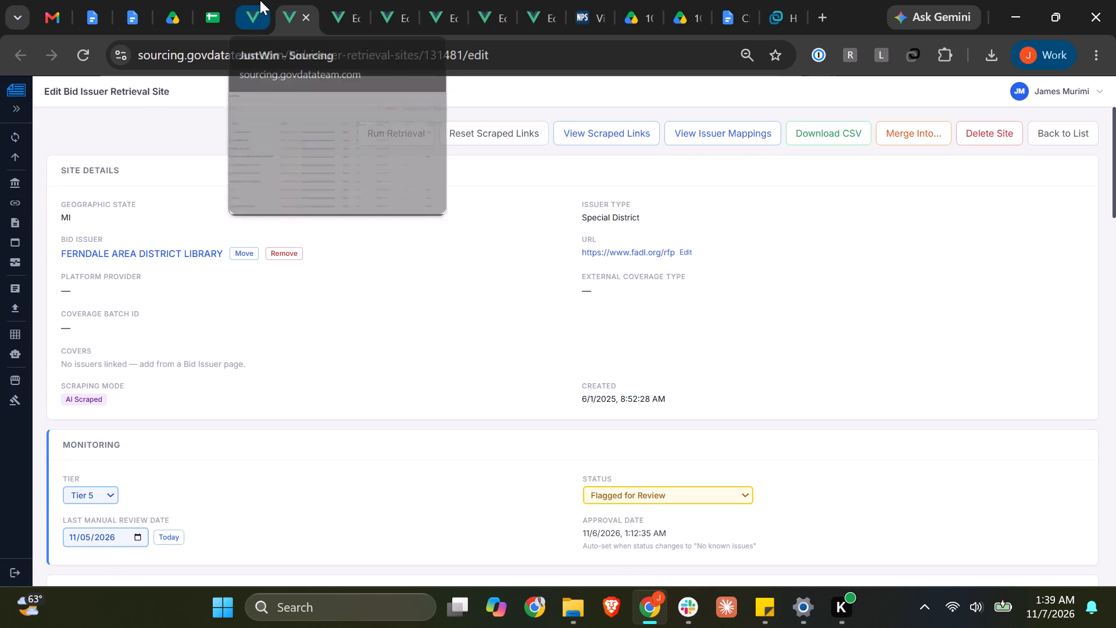
pyautogui.click(242, 1)
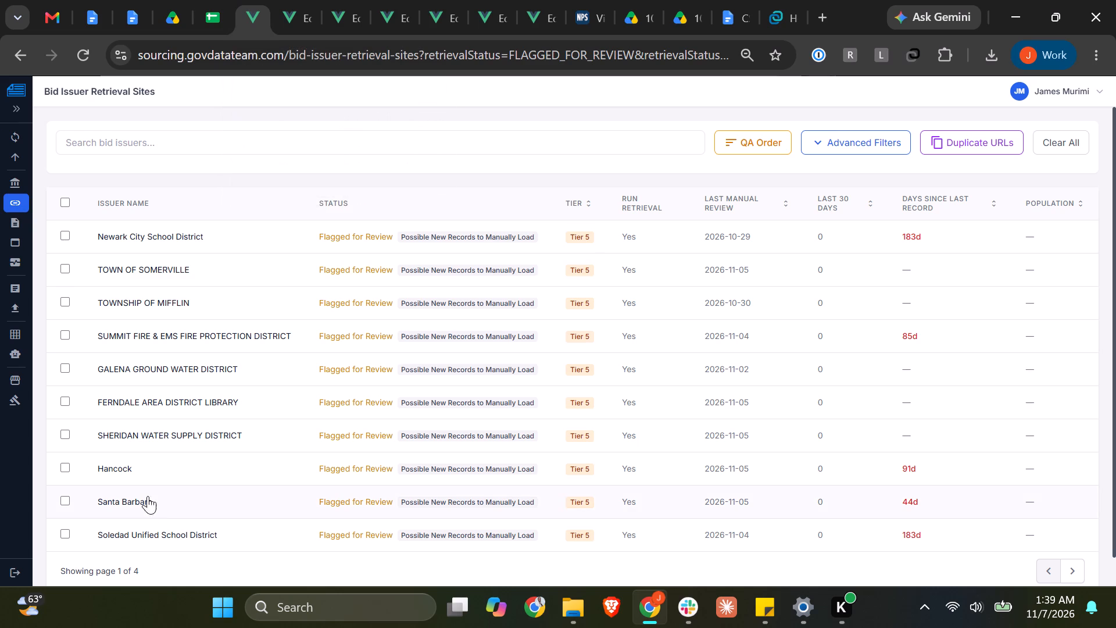
pyautogui.rightClick(148, 435)
pyautogui.click(221, 166)
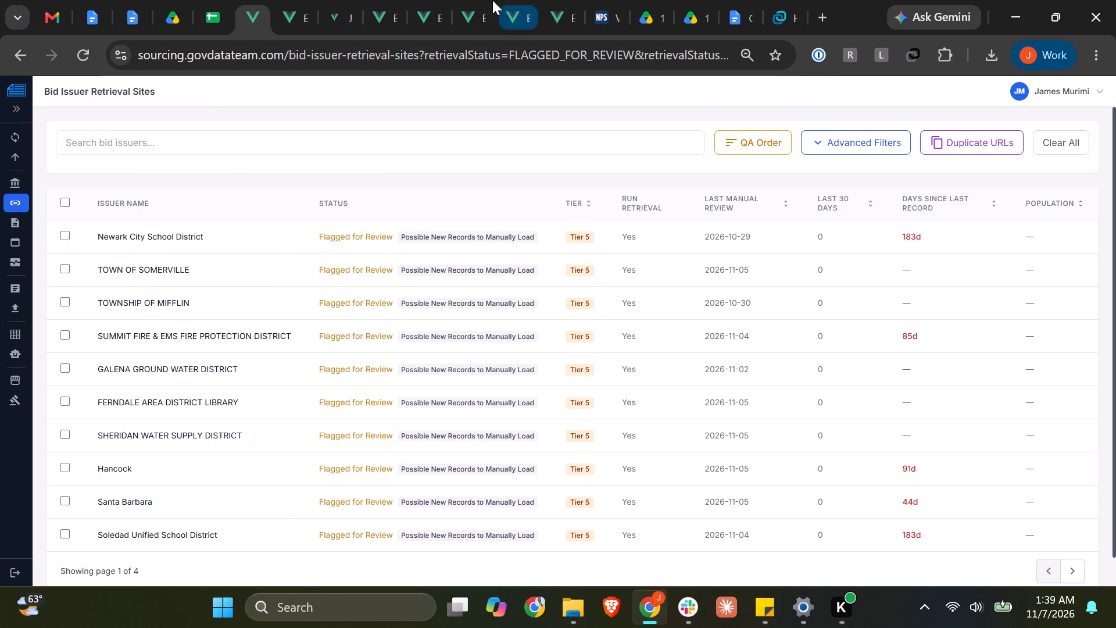
# Move the CSV upload document's tab so it sits just before the Newark site record's tab.
pyautogui.moveTo(743, 0); pyautogui.dragTo(692, 1)
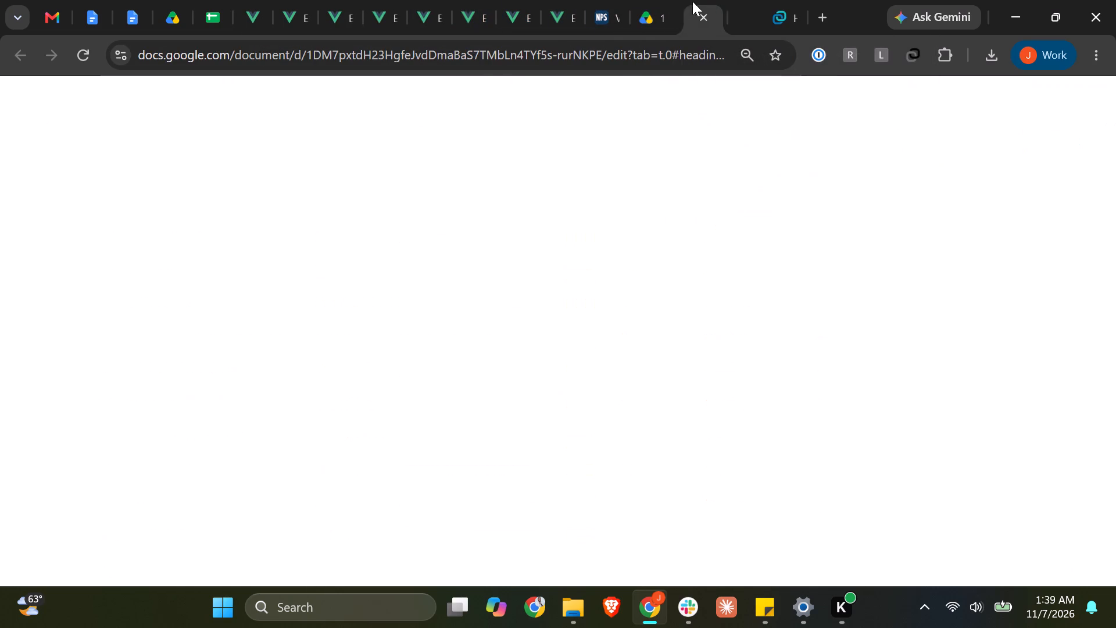
pyautogui.moveTo(692, 1); pyautogui.dragTo(568, 2)
pyautogui.click(623, 0)
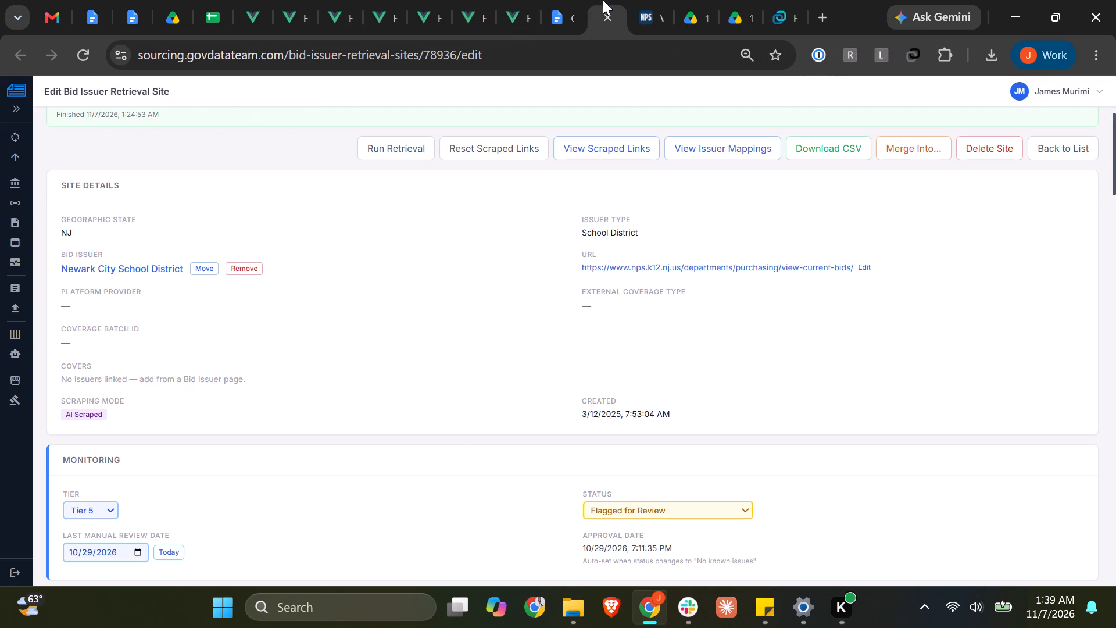
# Open Ferndale Area District Library's RFP page from its site record and place its tab directly beside the record.
pyautogui.click(252, 2)
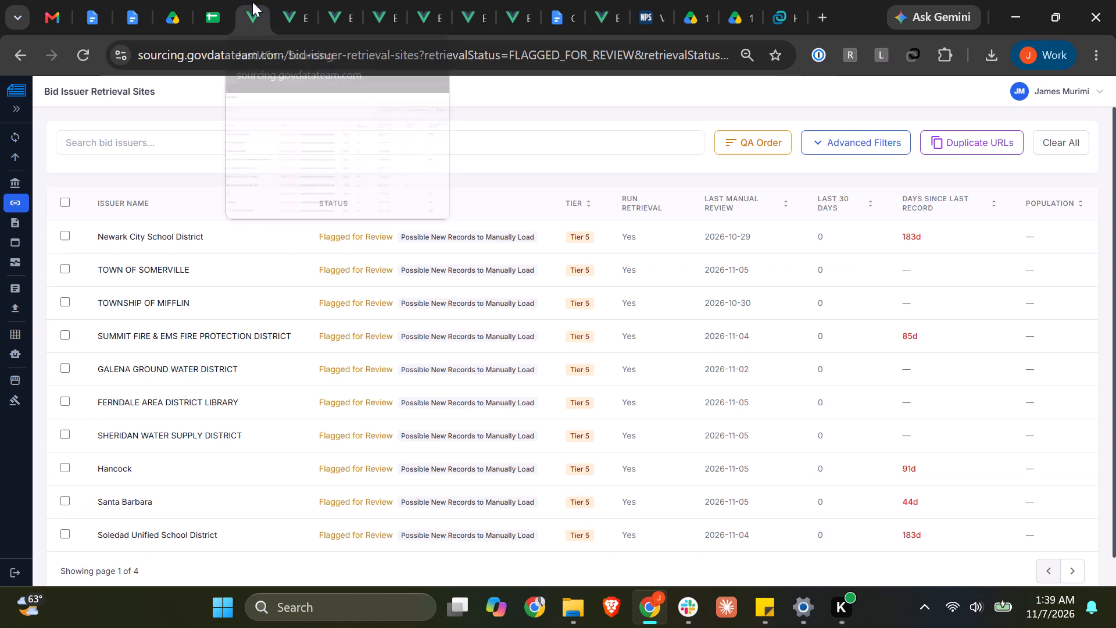
pyautogui.click(294, 2)
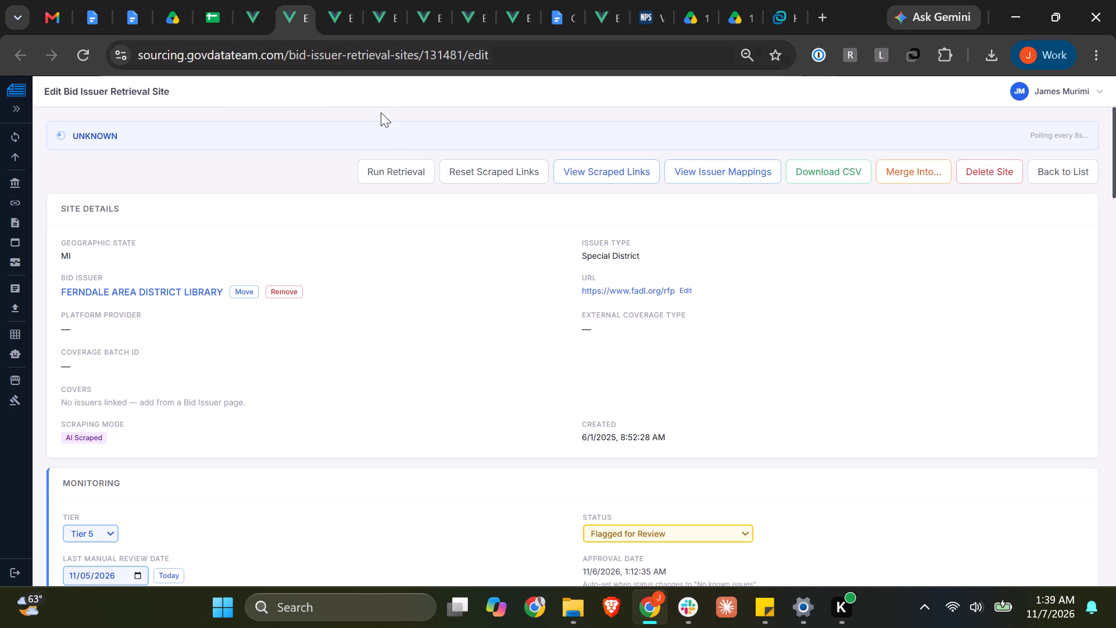
pyautogui.click(641, 286)
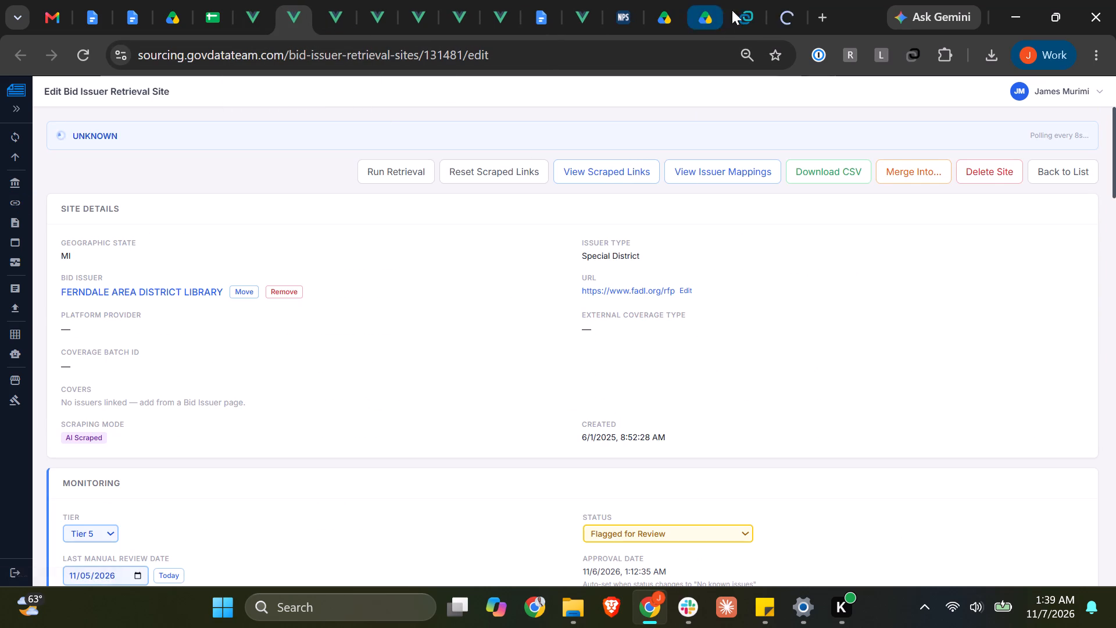
pyautogui.moveTo(786, 2); pyautogui.dragTo(338, 1)
# Open the source bid pages of Sheridan Water Supply District, Town of Somerville and Township of Mifflin in new tabs from their site records.
pyautogui.click(374, 1)
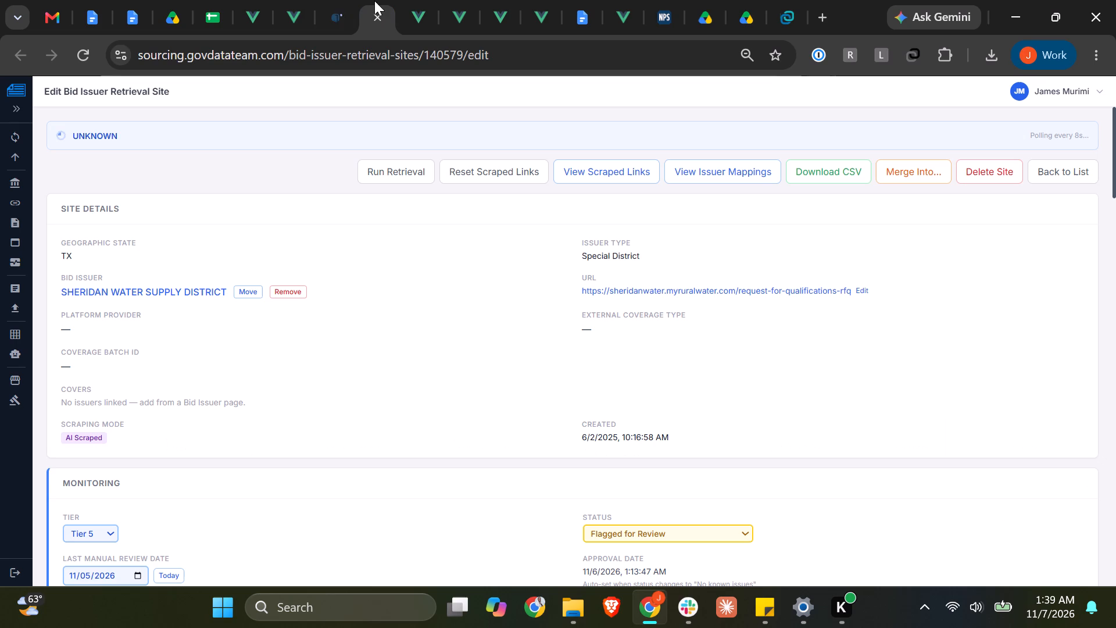
pyautogui.rightClick(689, 290)
pyautogui.click(712, 312)
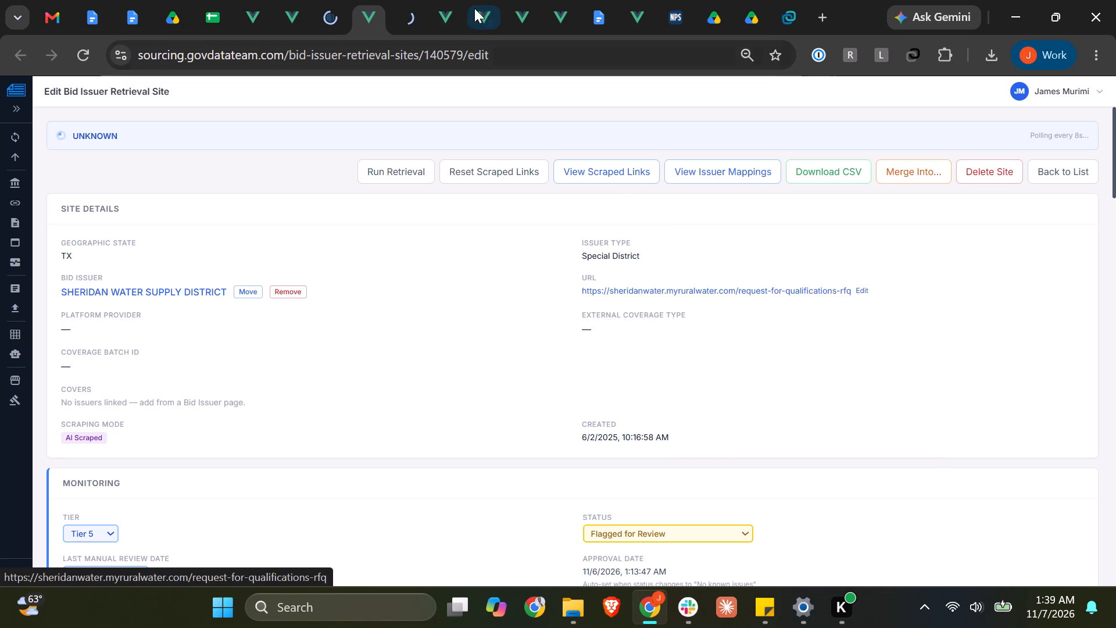
pyautogui.click(449, 1)
pyautogui.rightClick(627, 286)
pyautogui.click(674, 303)
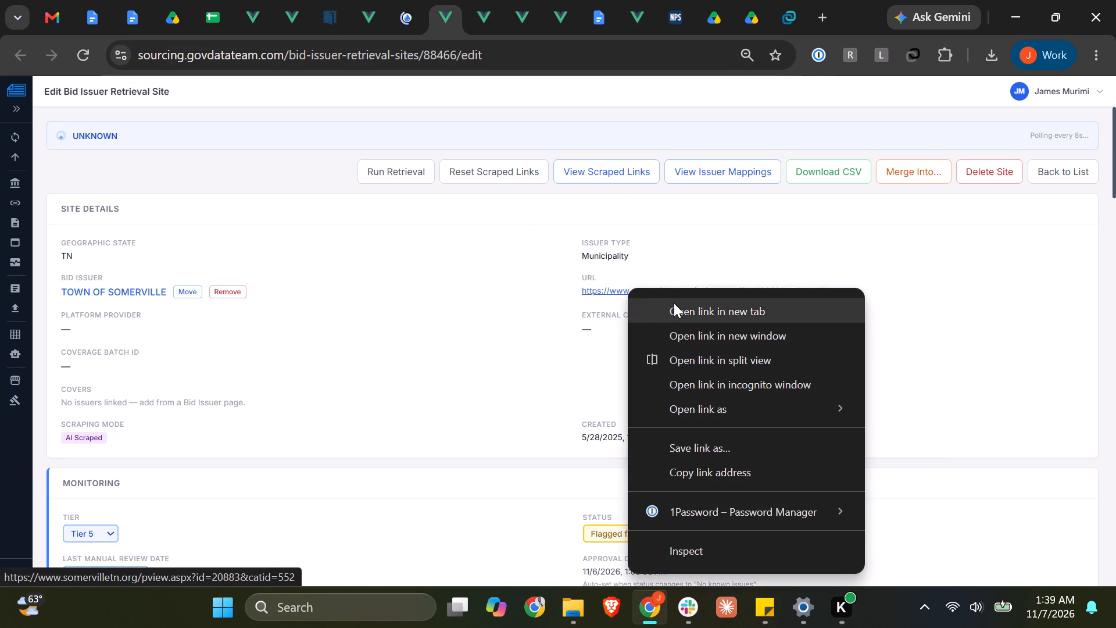
pyautogui.click(498, 2)
pyautogui.rightClick(671, 298)
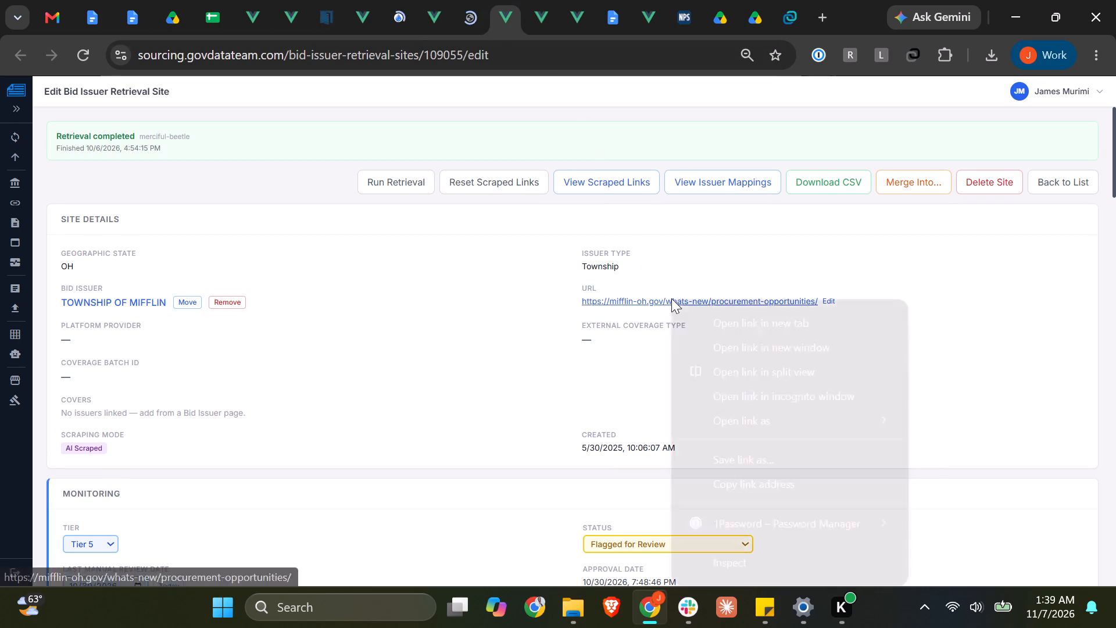
pyautogui.click(731, 323)
# Open the request-for-proposal pages of Summit Fire & EMS and Galena Ground Water District in new tabs from their site records.
pyautogui.click(562, 6)
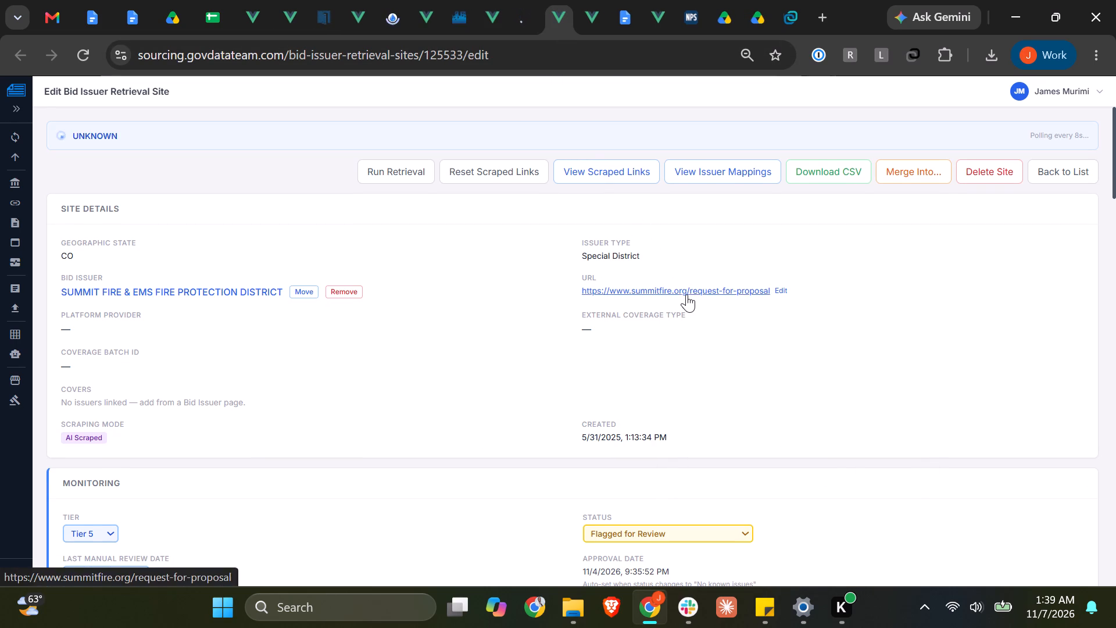
pyautogui.rightClick(688, 290)
pyautogui.click(725, 305)
pyautogui.click(592, 3)
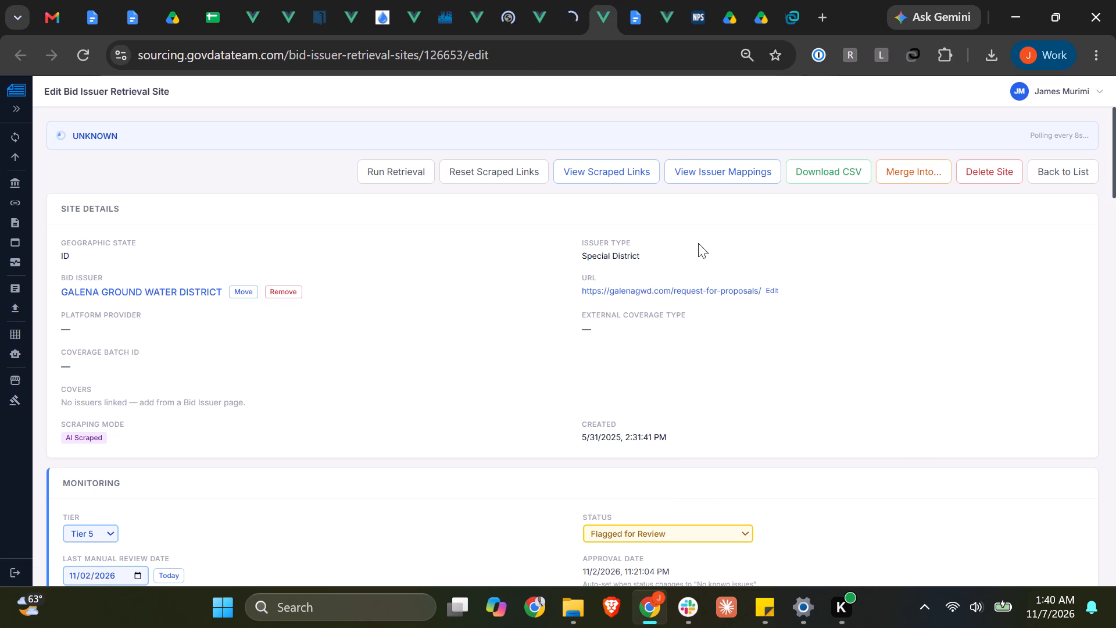
pyautogui.rightClick(698, 288)
pyautogui.click(722, 305)
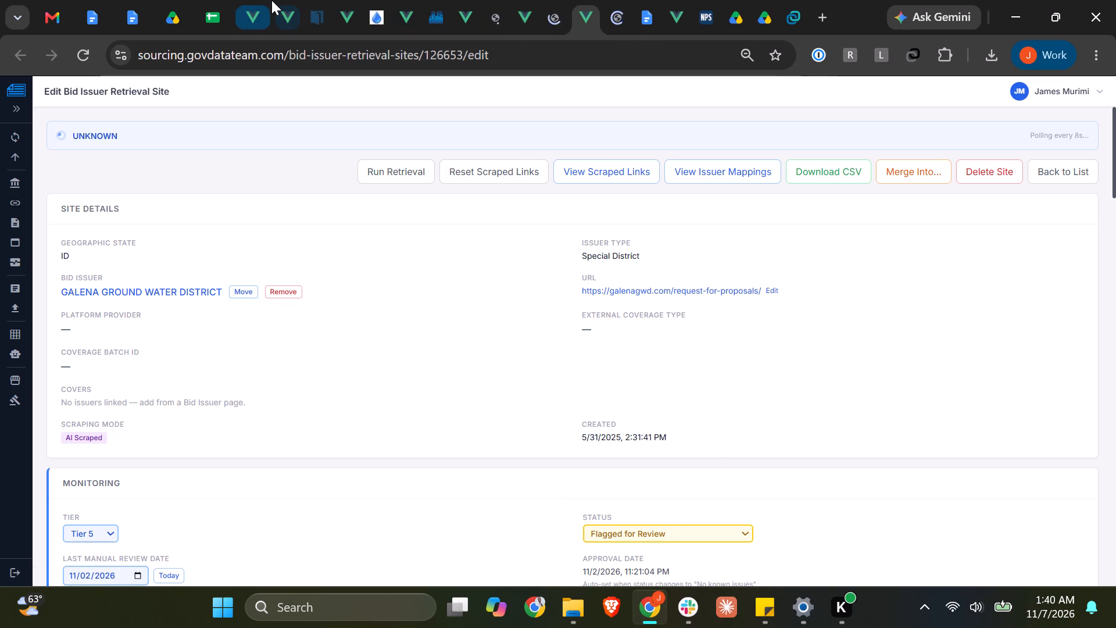
# Check Ferndale Area District Library's RFP page for active RFPs and close that page.
pyautogui.click(312, 0)
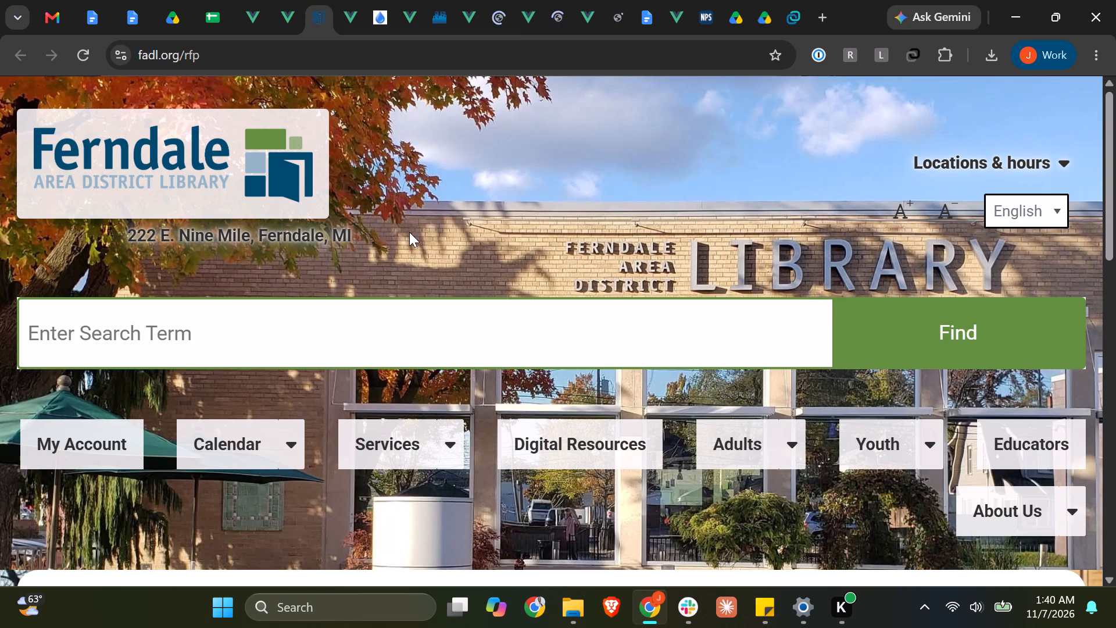
pyautogui.scroll(-5, 243, 436)
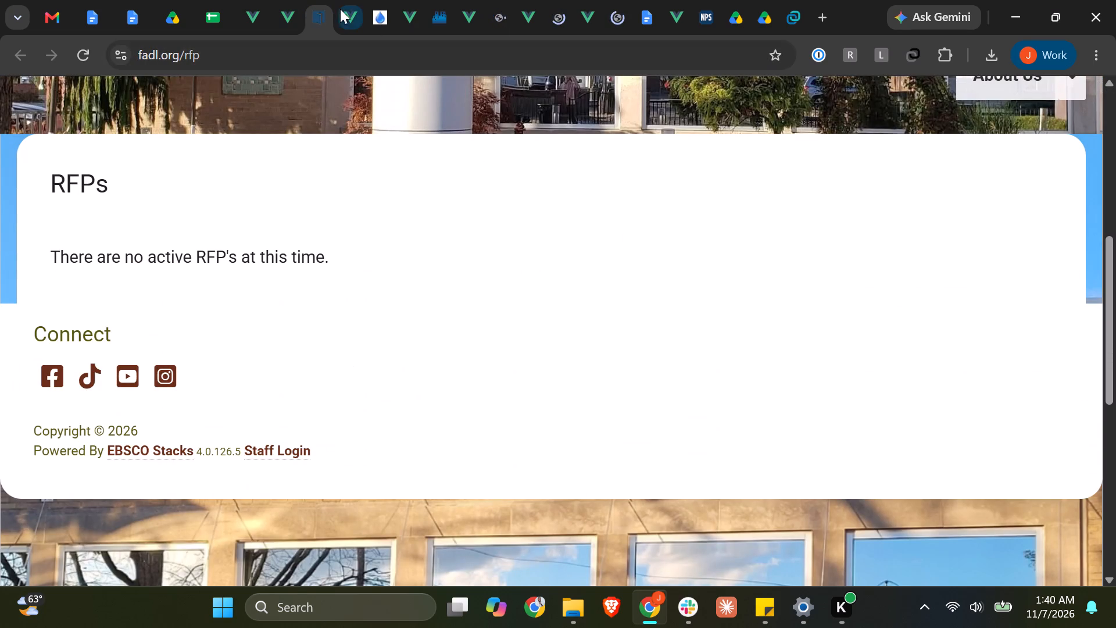
pyautogui.click(319, 20)
# Set the Ferndale Area District Library record to No known issues with today's manual review date, 11/06/2026, and close the record.
pyautogui.click(287, 5)
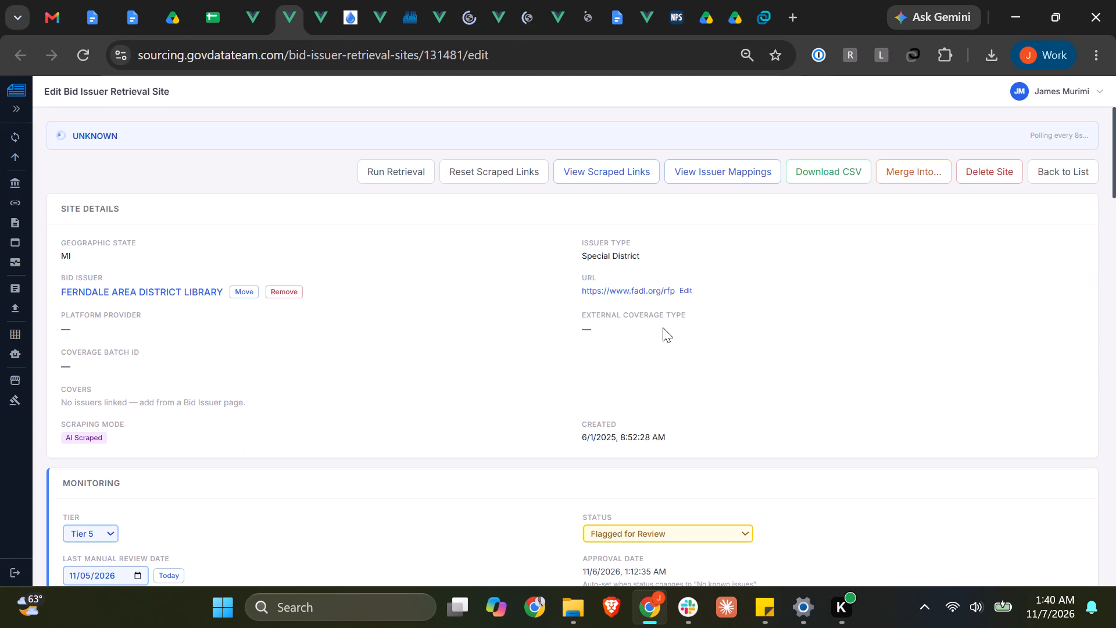
pyautogui.scroll(-2, 653, 317)
pyautogui.click(649, 354)
pyautogui.click(652, 380)
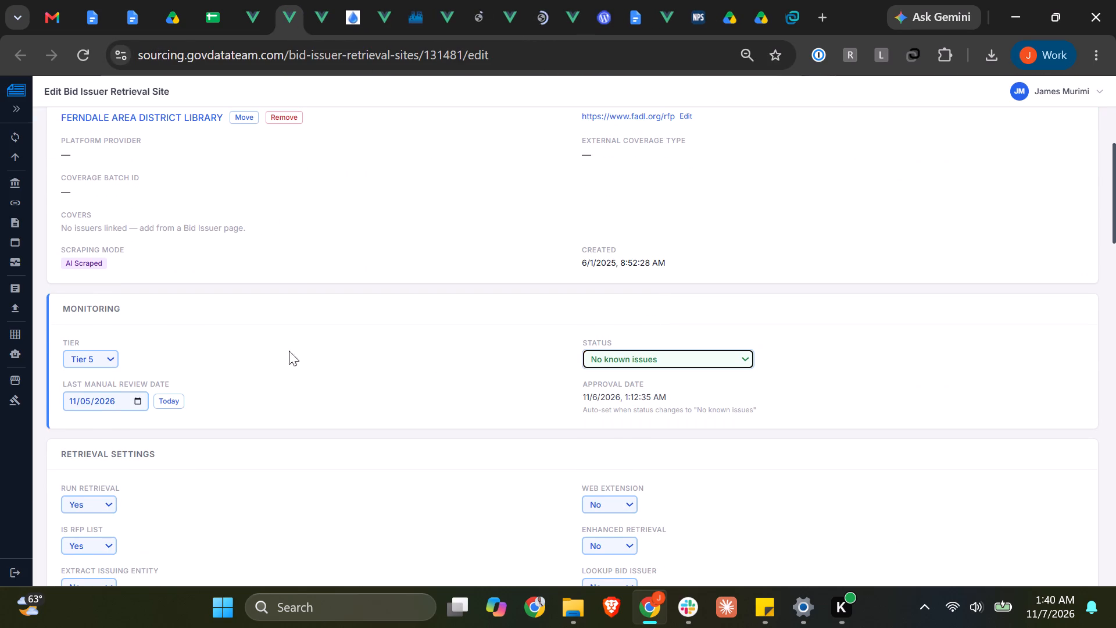
pyautogui.click(170, 402)
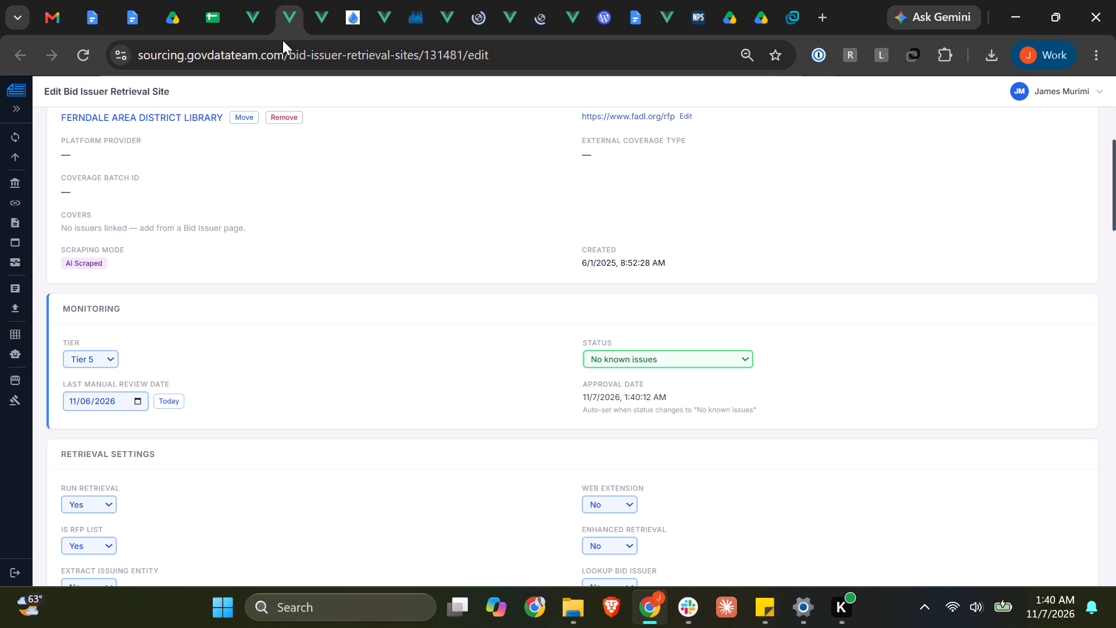
pyautogui.click(288, 19)
# Dismiss the alert on Sheridan Water Supply's Request for Qualifications page, examine the page for posted RFQs, and close it.
pyautogui.click(312, 0)
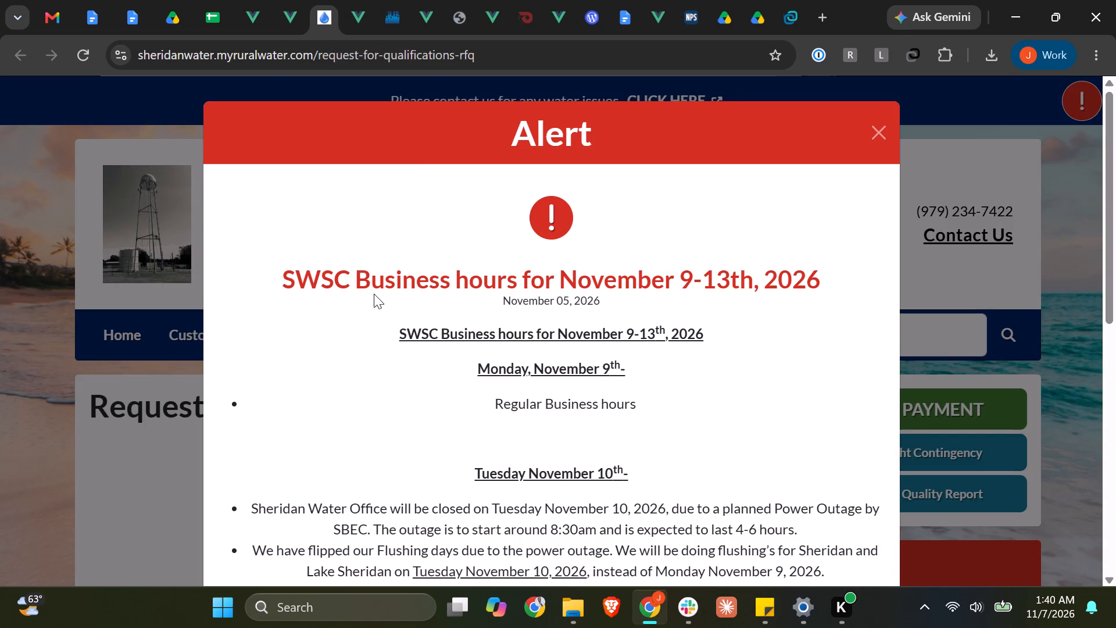
pyautogui.click(879, 133)
pyautogui.scroll(-11, 382, 363)
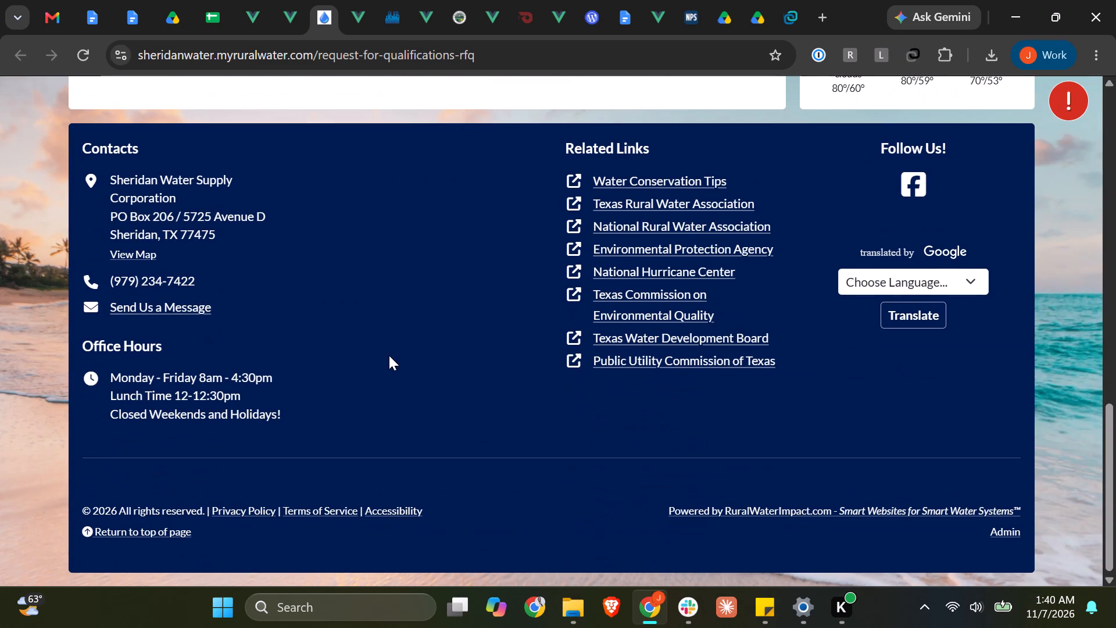
pyautogui.scroll(10, 389, 355)
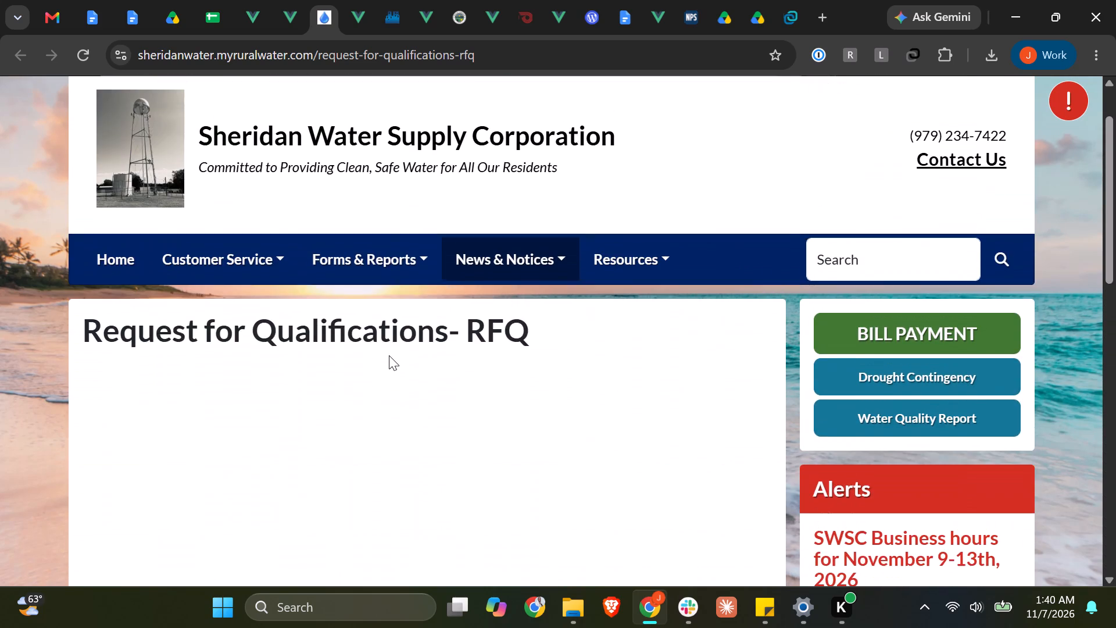
pyautogui.scroll(-1, 389, 355)
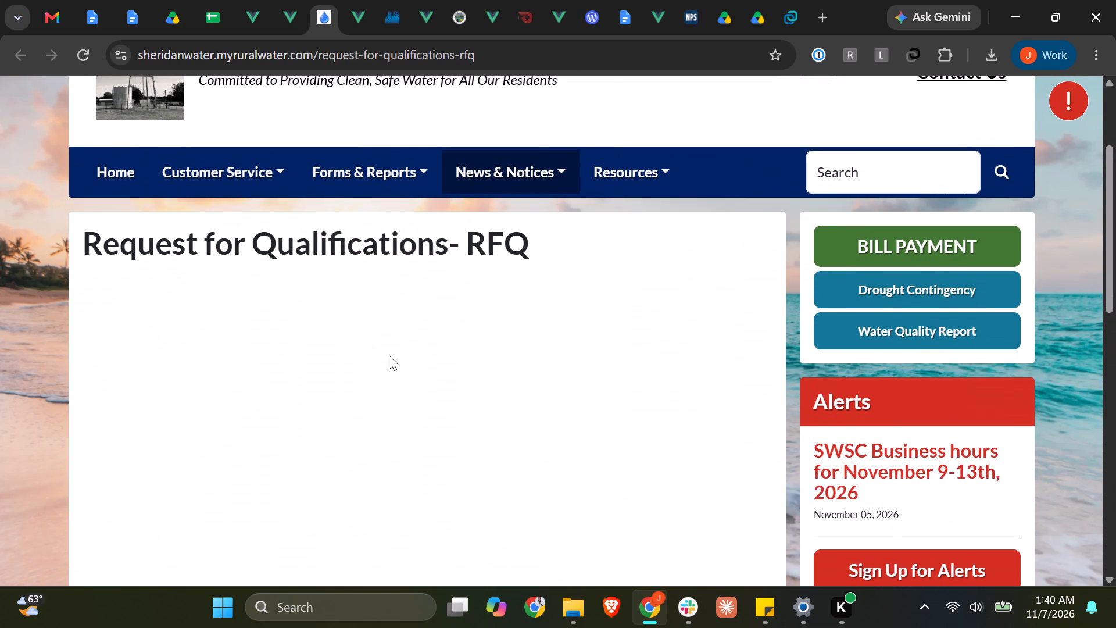
pyautogui.scroll(8, 389, 355)
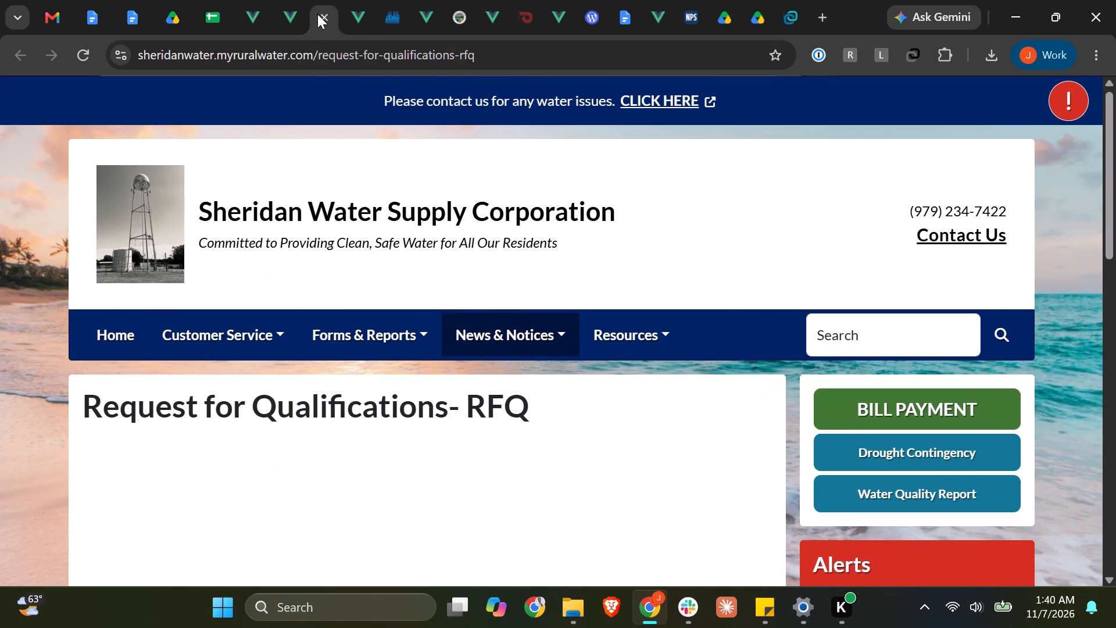
pyautogui.click(323, 20)
# Set the Sheridan Water Supply District record to No known issues with today's manual review date, 11/06/2026, and close the record.
pyautogui.click(289, 8)
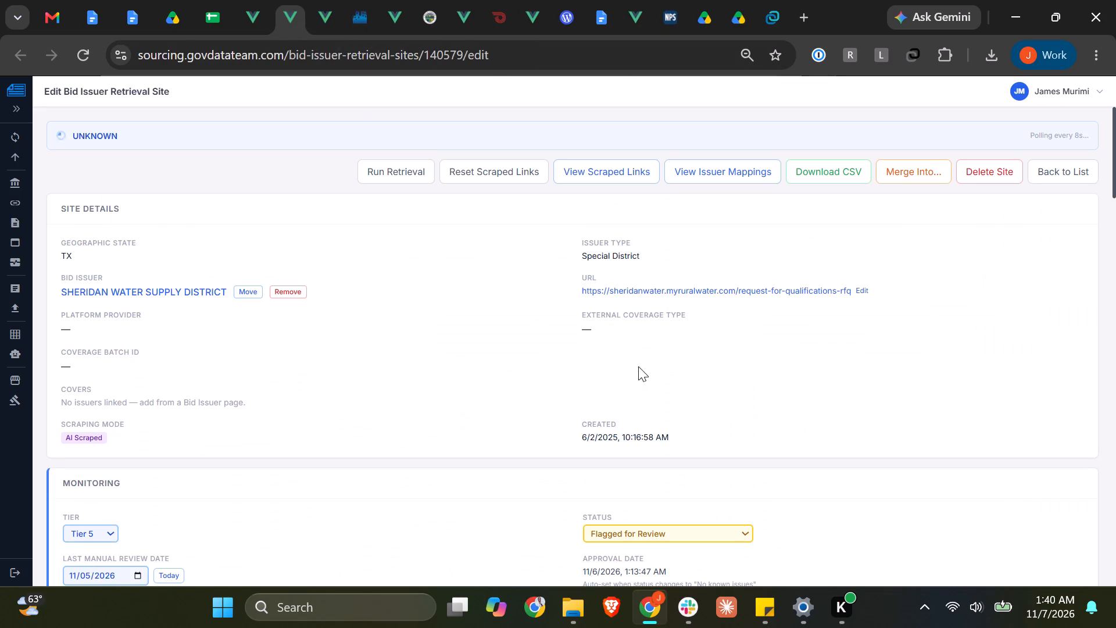
pyautogui.click(625, 530)
pyautogui.click(639, 475)
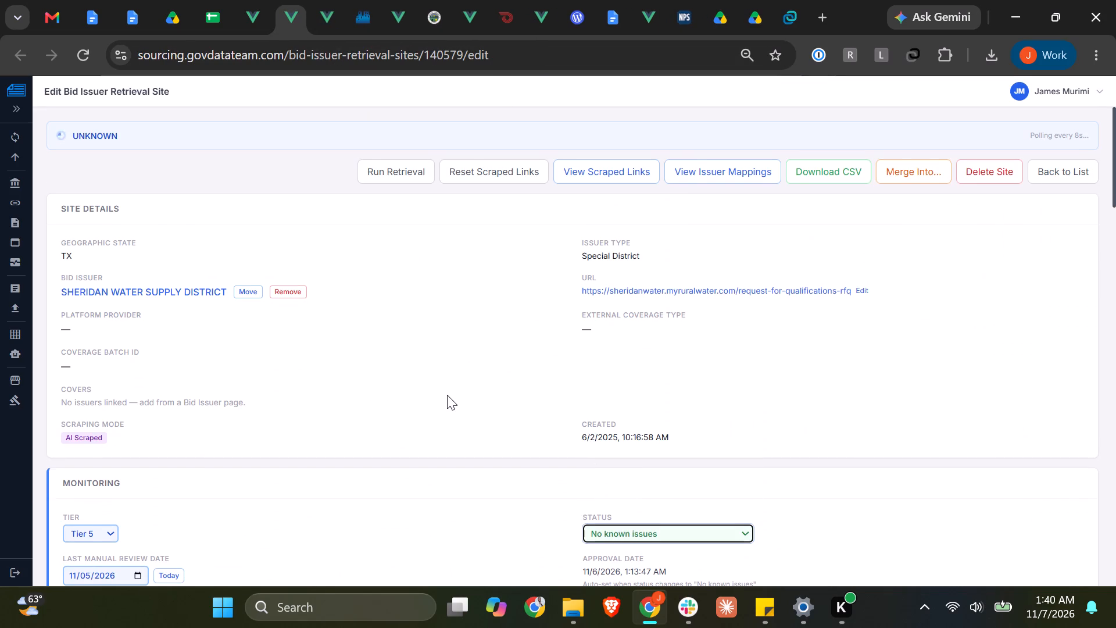
pyautogui.scroll(-3, 446, 395)
pyautogui.click(162, 313)
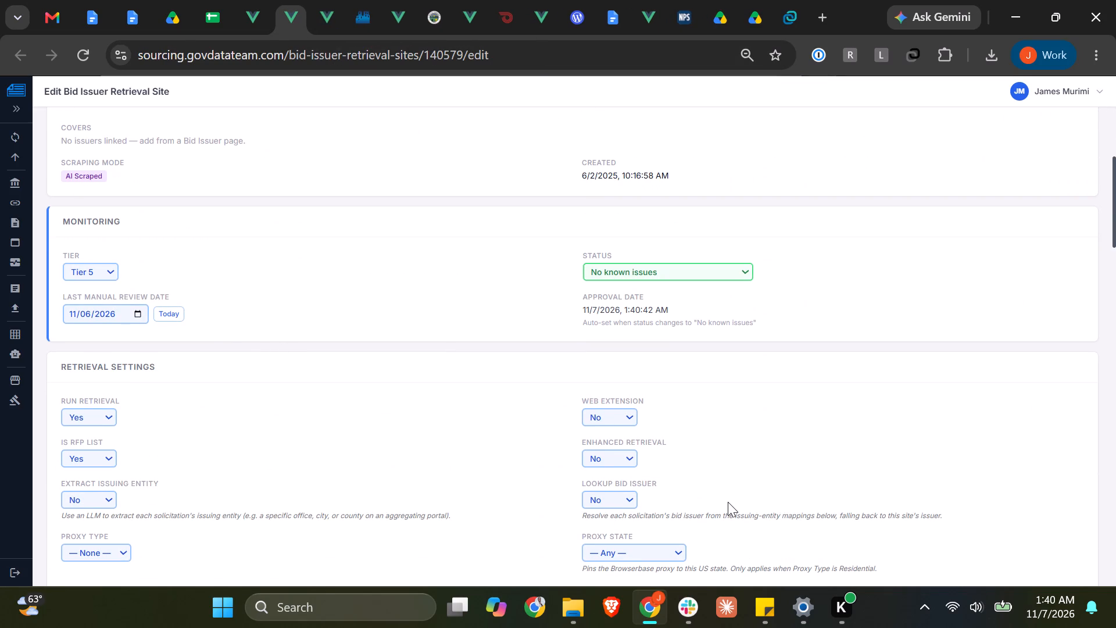
pyautogui.click(289, 19)
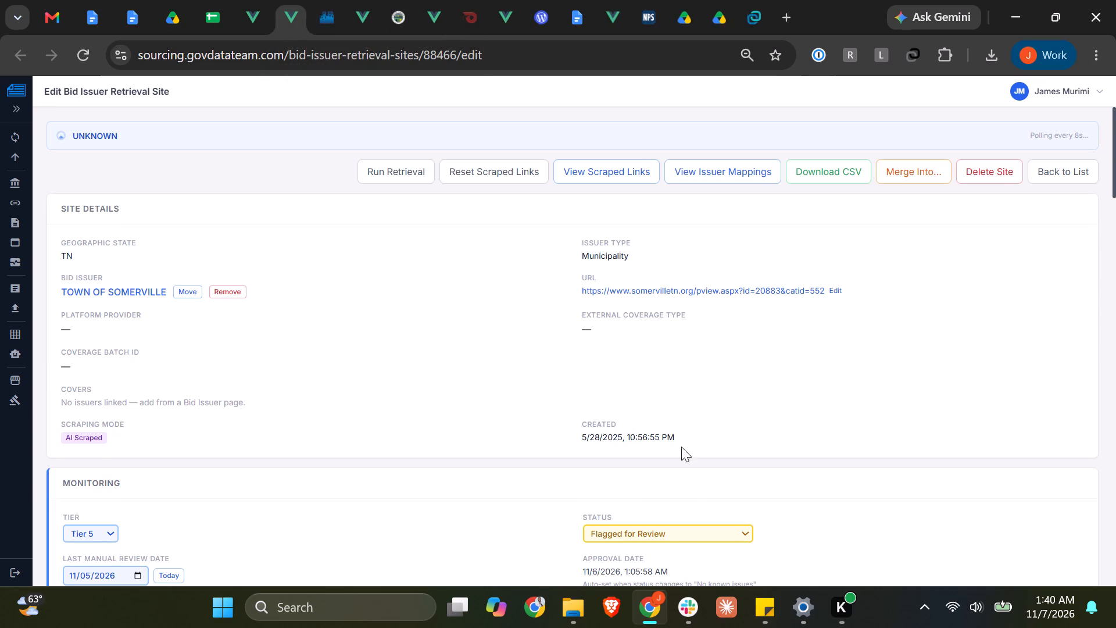
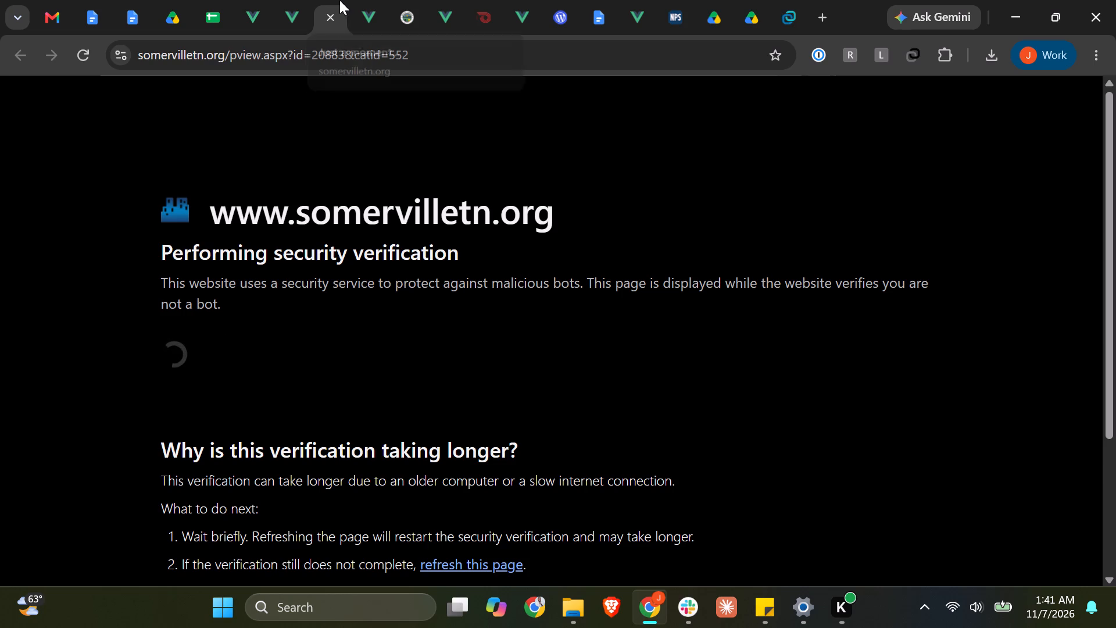
# Check Mifflin Township's Procurement Opportunities page for active RFPs or bids and close that page.
pyautogui.click(405, 0)
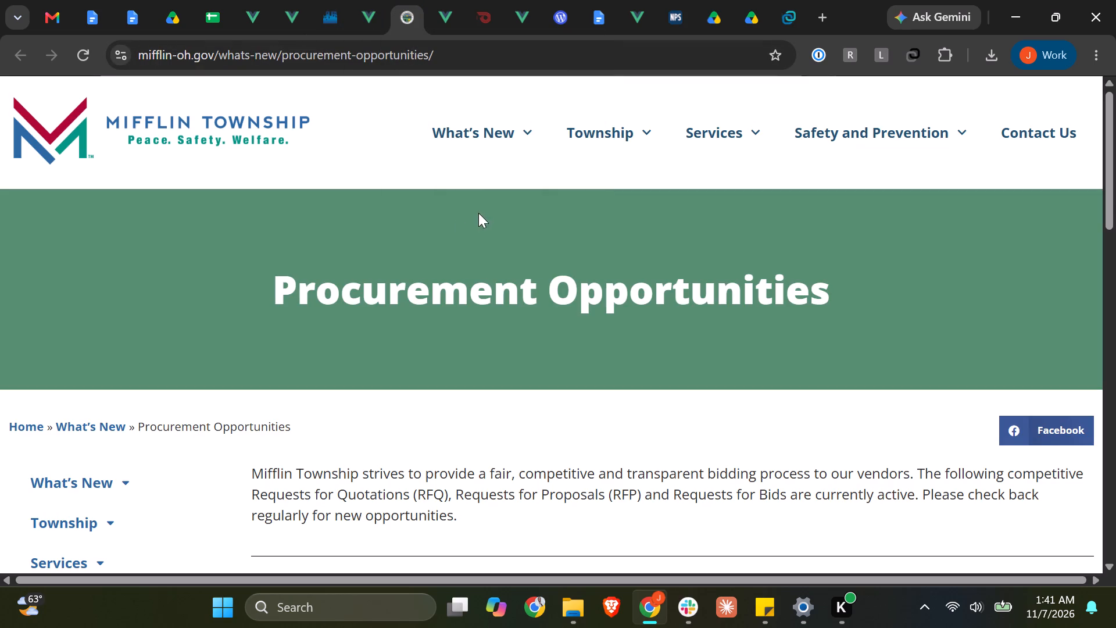
pyautogui.scroll(-4, 419, 232)
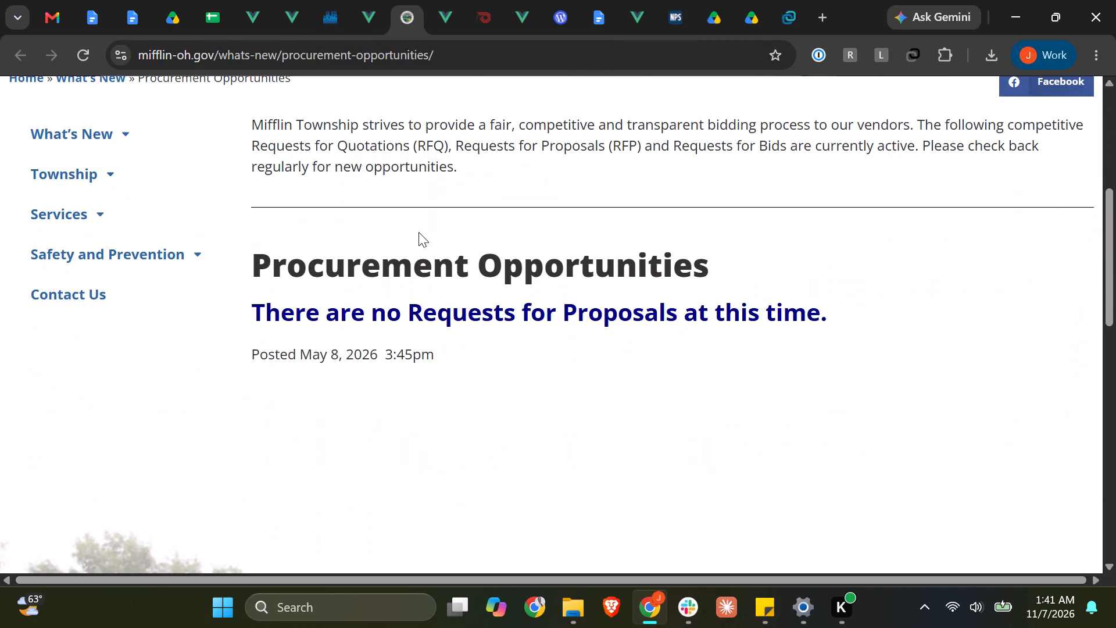
pyautogui.click(405, 18)
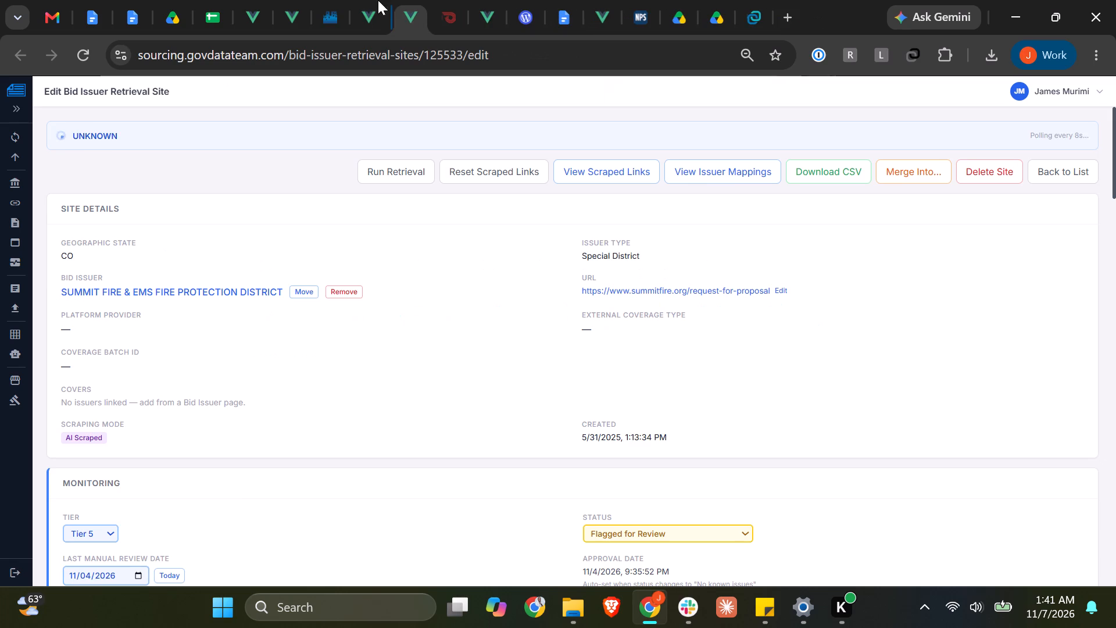
# Set the Township of Mifflin record to No known issues with today's manual review date, 11/06/2026, and close the record.
pyautogui.click(376, 0)
pyautogui.scroll(-2, 610, 300)
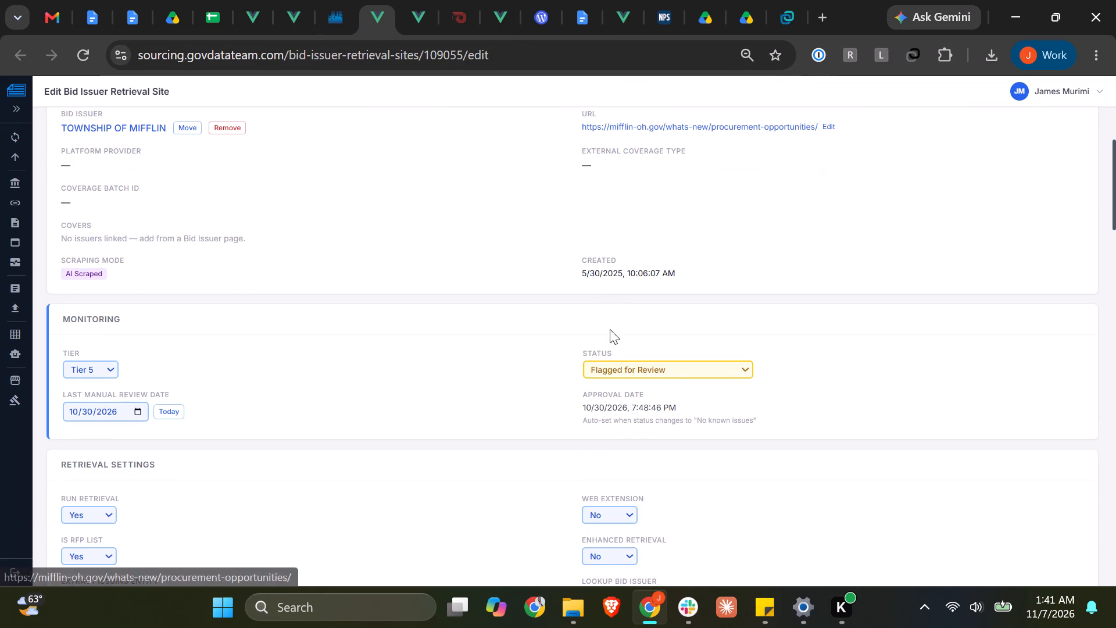
pyautogui.click(608, 358)
pyautogui.click(607, 364)
pyautogui.click(609, 394)
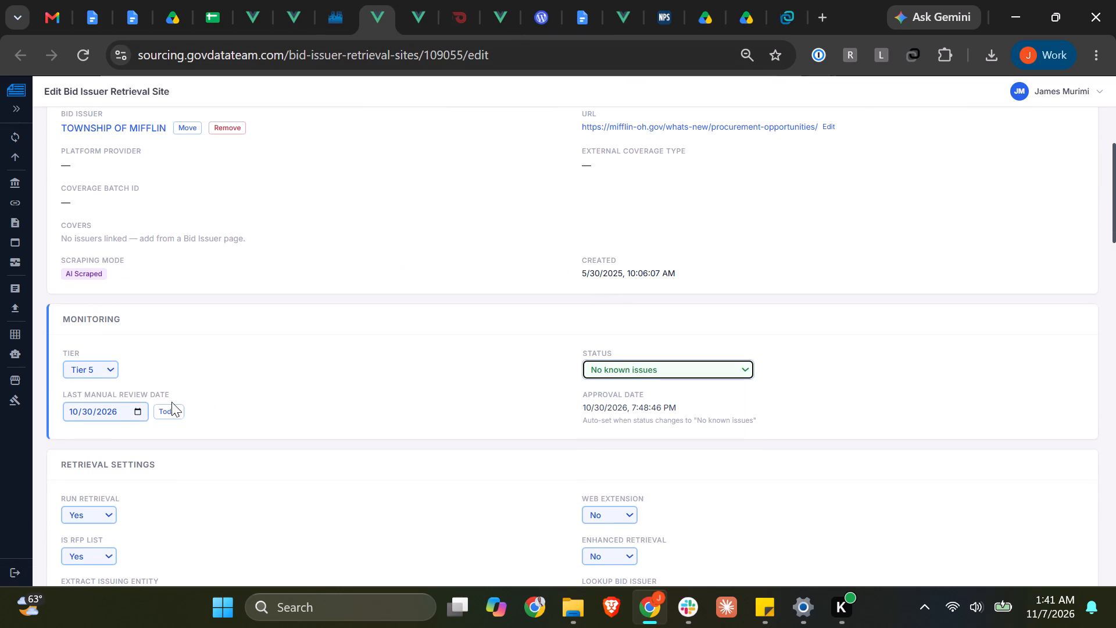
pyautogui.click(170, 414)
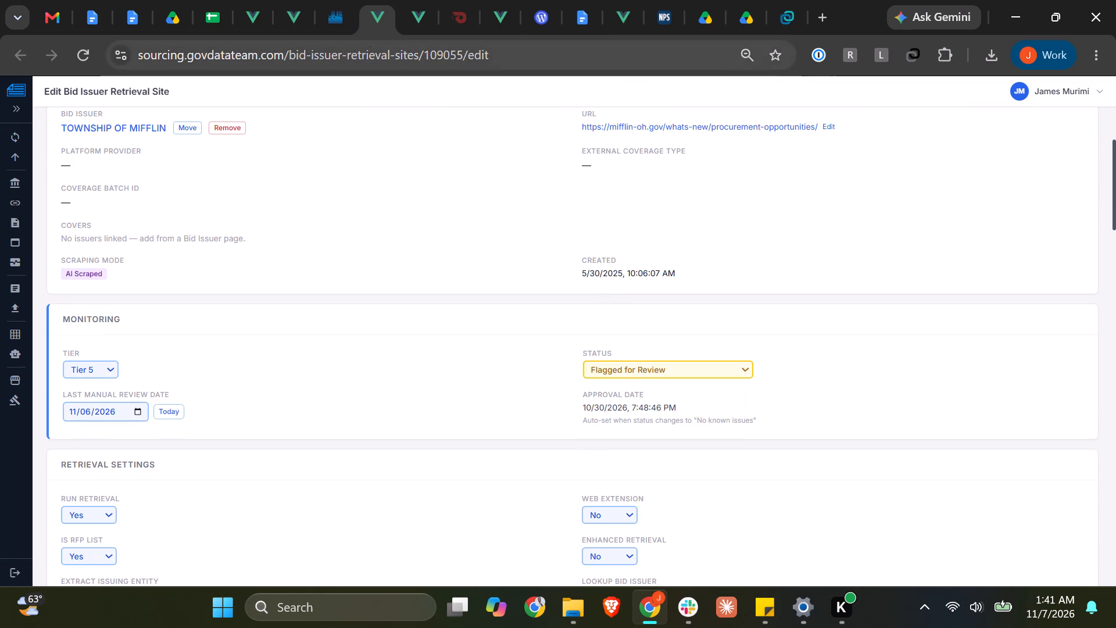
pyautogui.click(377, 17)
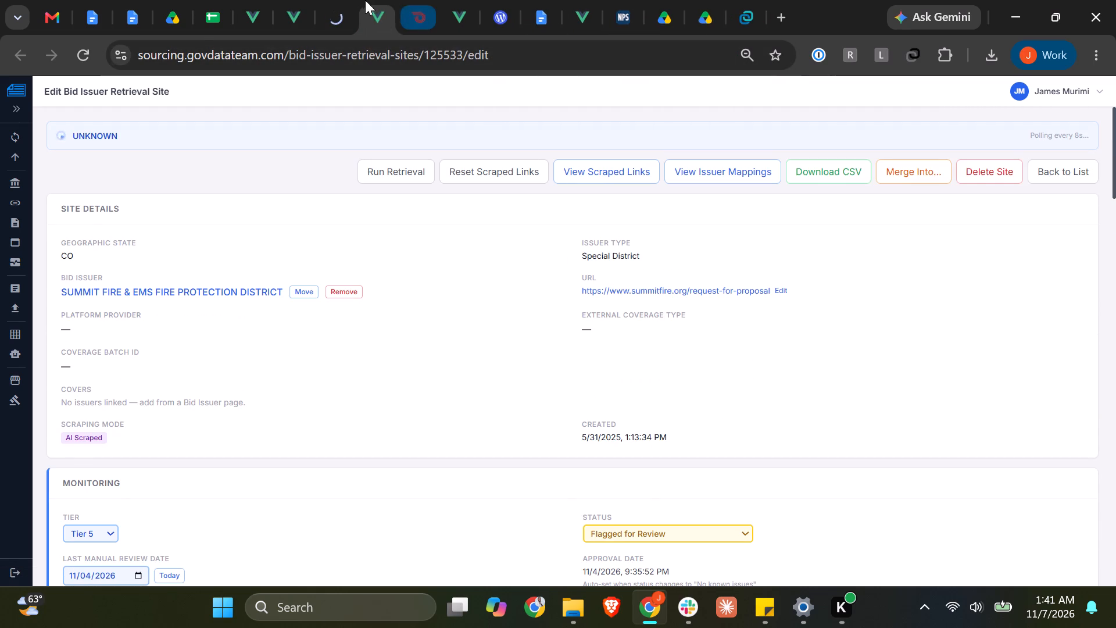
# Check whether the somervilletn.org source page has finished loading.
pyautogui.click(338, 0)
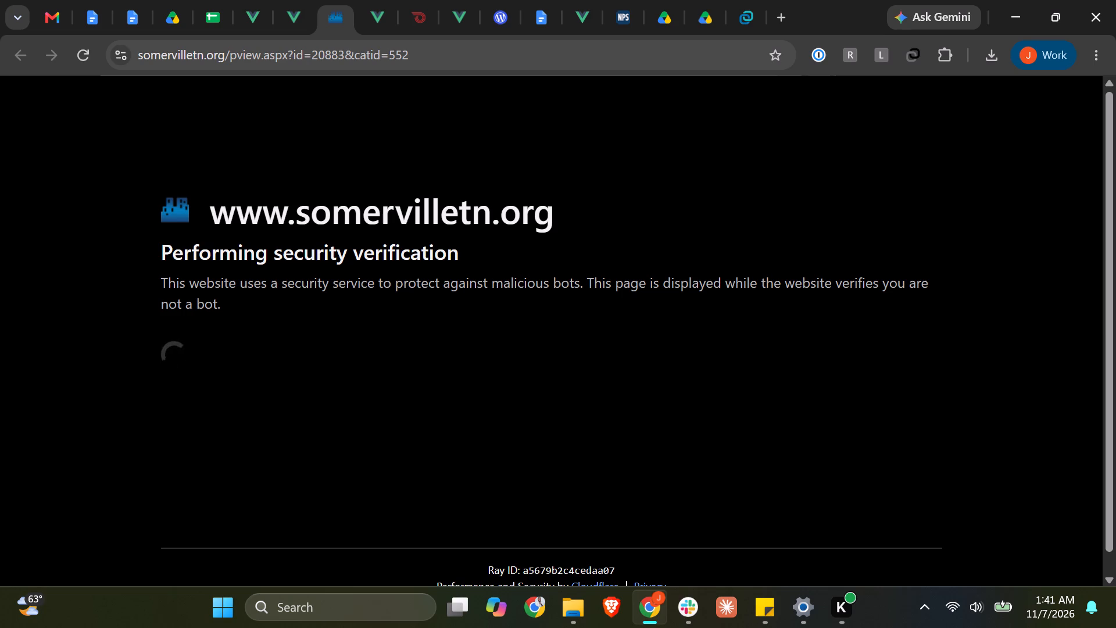
# Examine Summit Fire & EMS's Request for Proposal page for posted RFPs and open the SFE Banking RFP 8.10.2026-Final PDF.
pyautogui.click(409, 0)
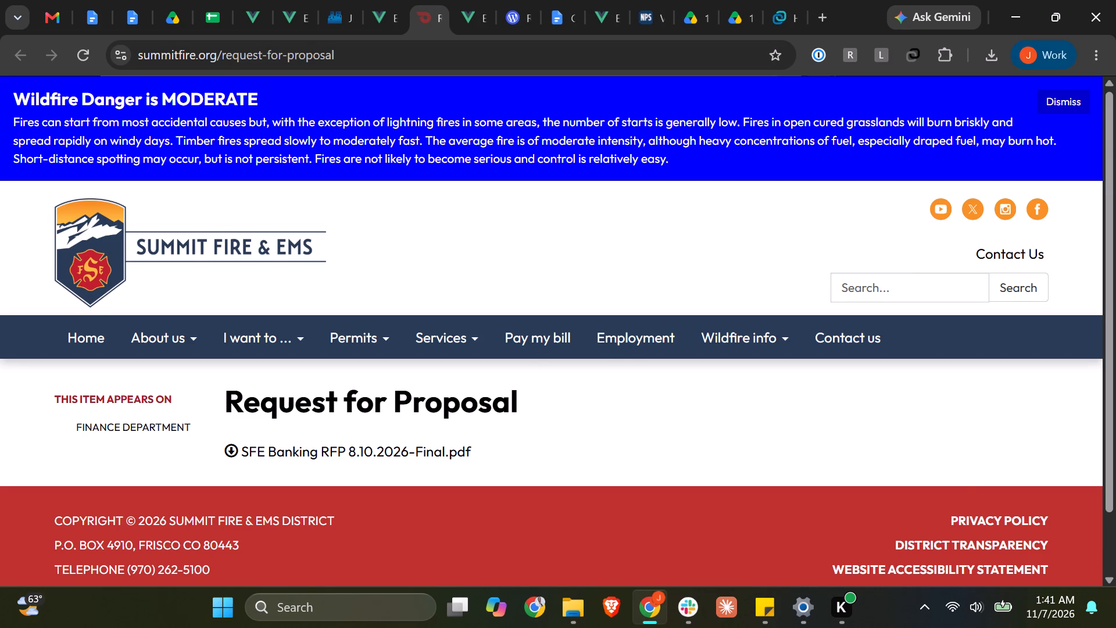
pyautogui.scroll(-2, 470, 419)
pyautogui.scroll(-1, 406, 408)
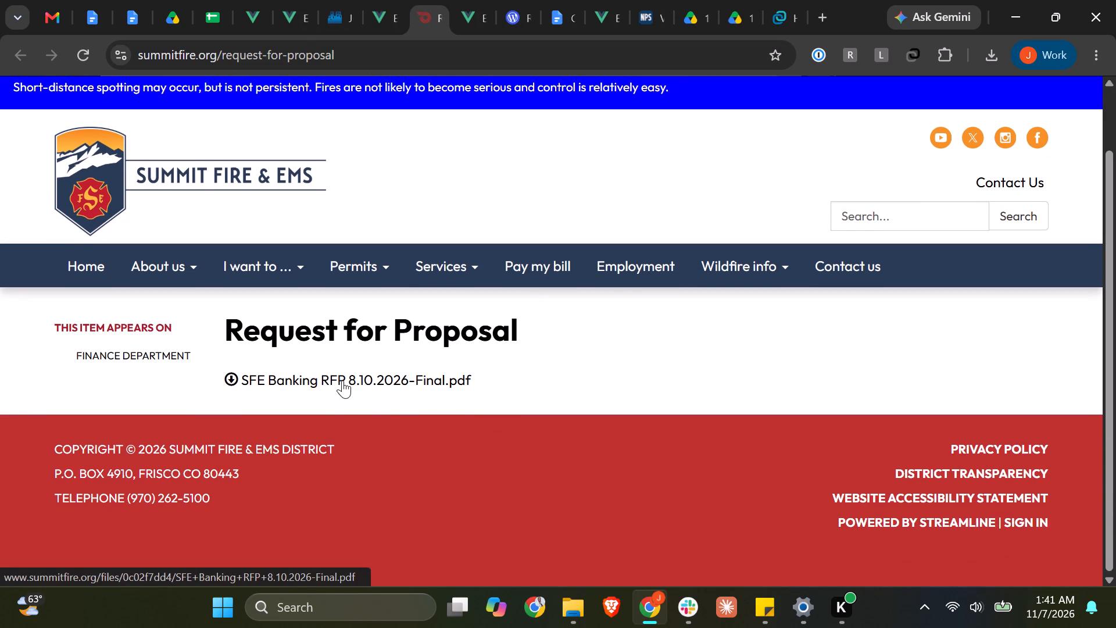
pyautogui.click(299, 376)
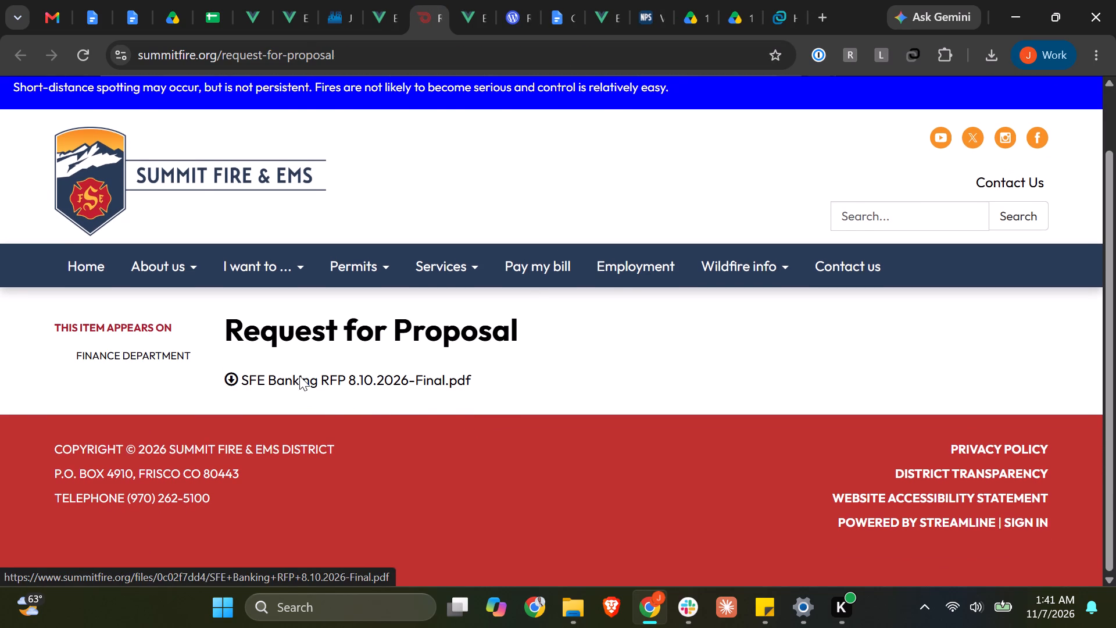
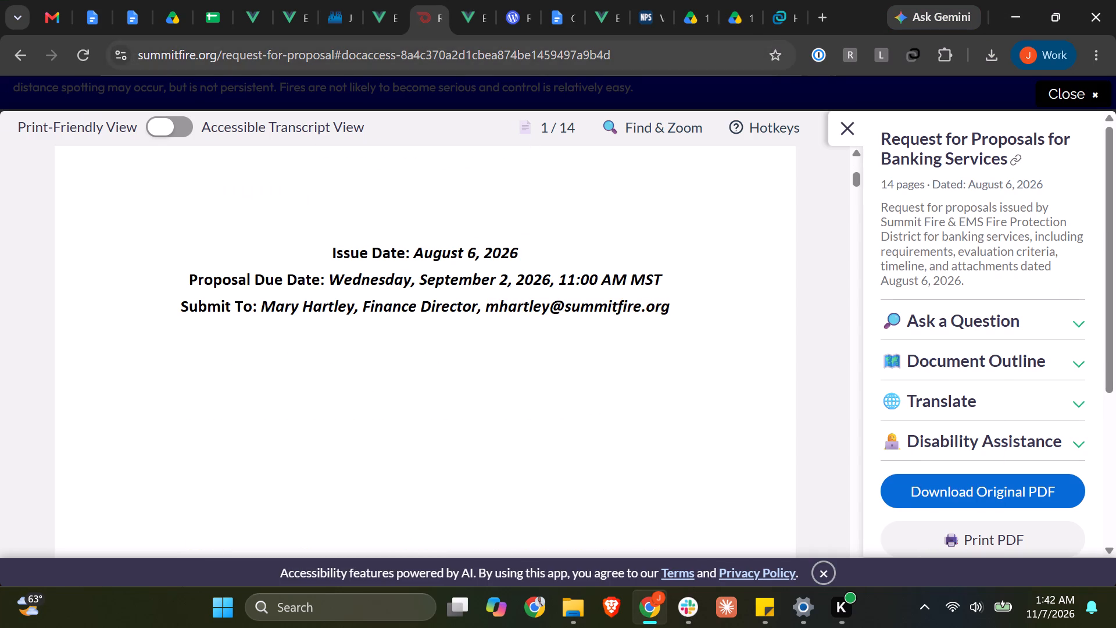
# Close the Summit Fire RFP page, set that district's record to No known issues with today's manual review date, 11/06/2026, and close the record.
pyautogui.click(427, 18)
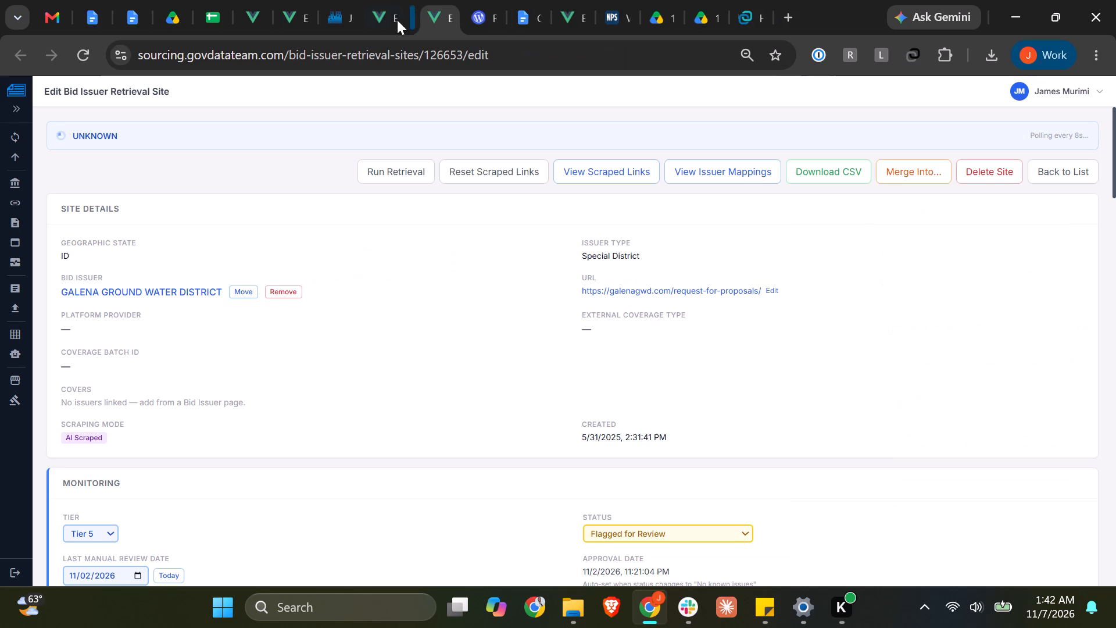
pyautogui.click(373, 2)
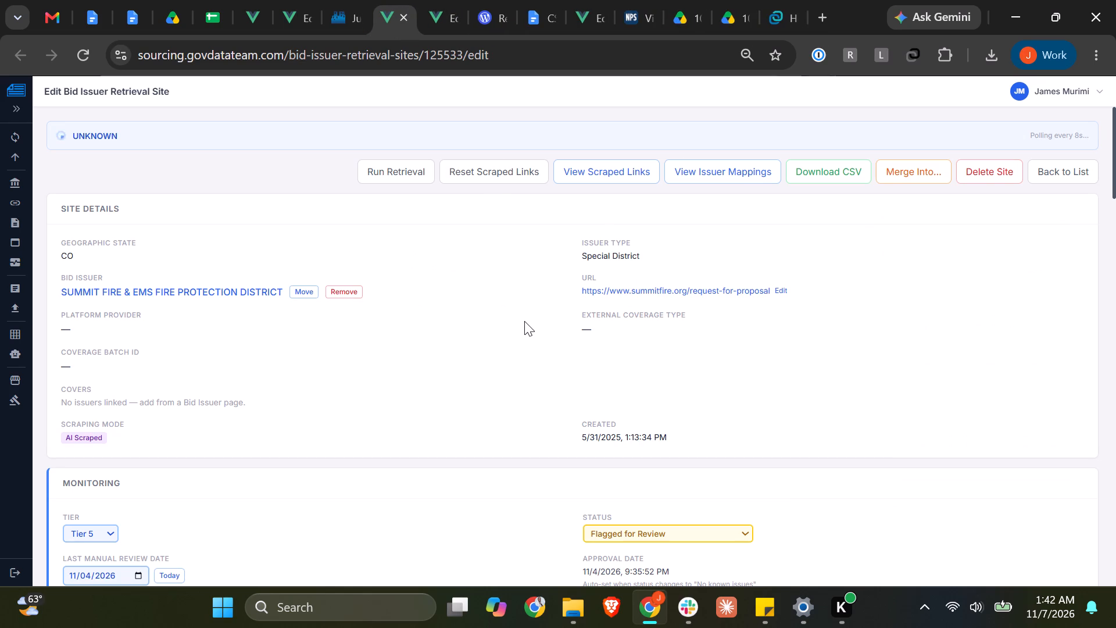
pyautogui.click(678, 528)
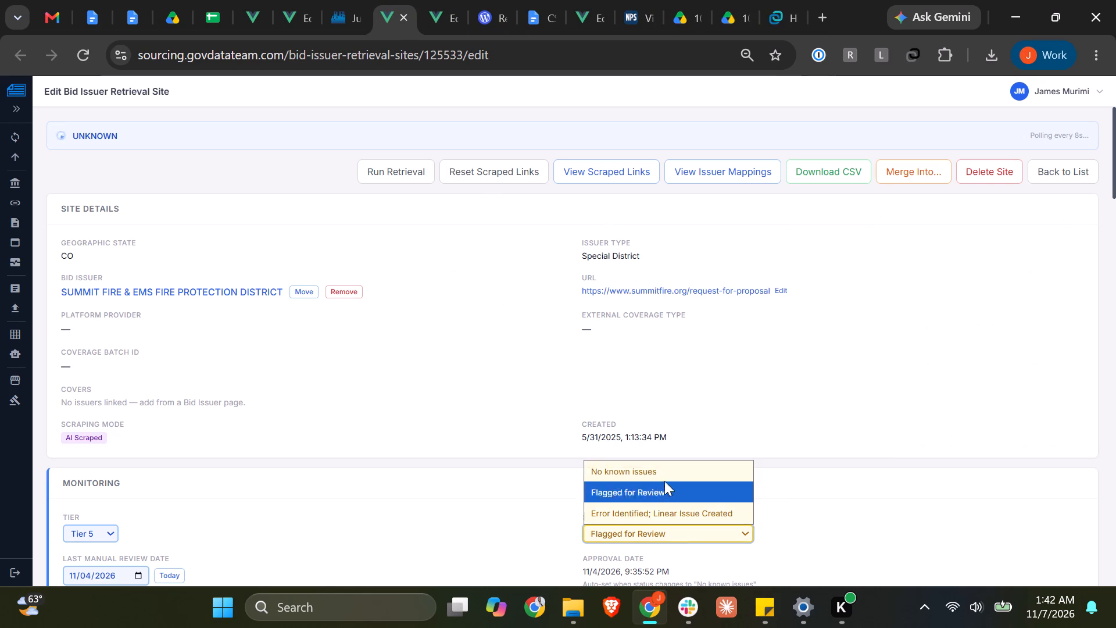
pyautogui.click(660, 471)
pyautogui.scroll(-3, 467, 392)
pyautogui.click(176, 321)
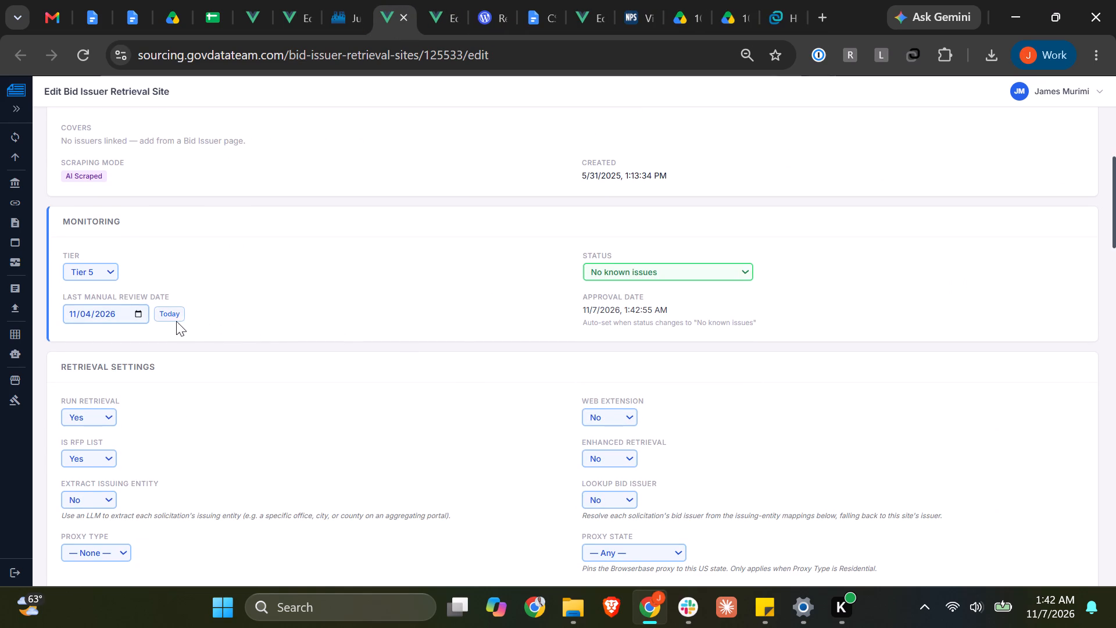
pyautogui.click(176, 316)
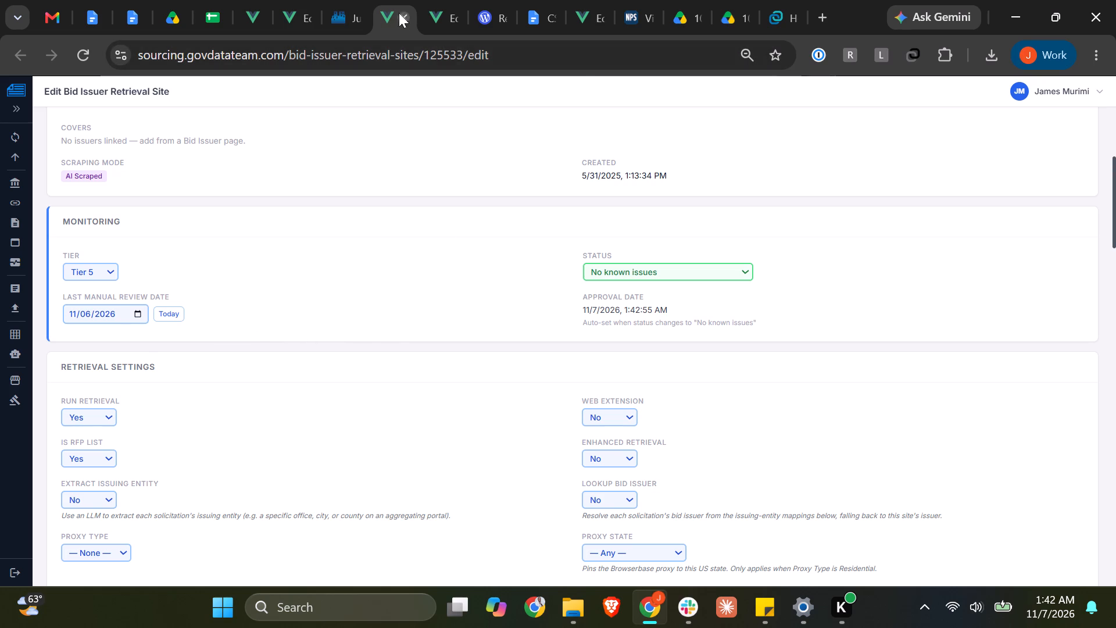
pyautogui.click(406, 12)
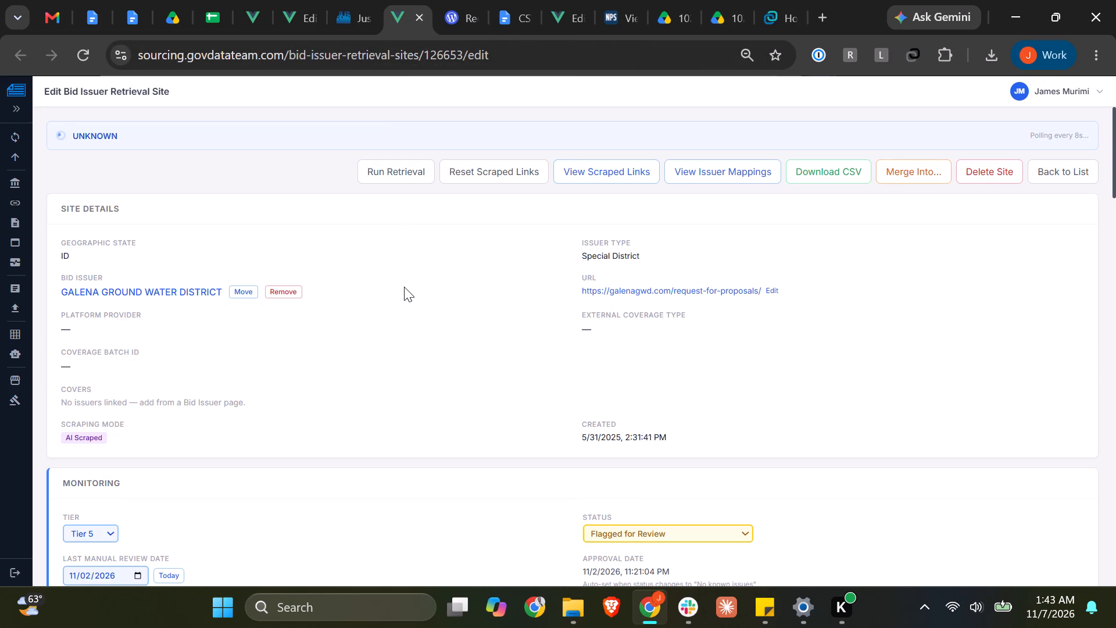
# Check whether the somervilletn.org source page has passed its security verification.
pyautogui.click(451, 0)
pyautogui.click(356, 0)
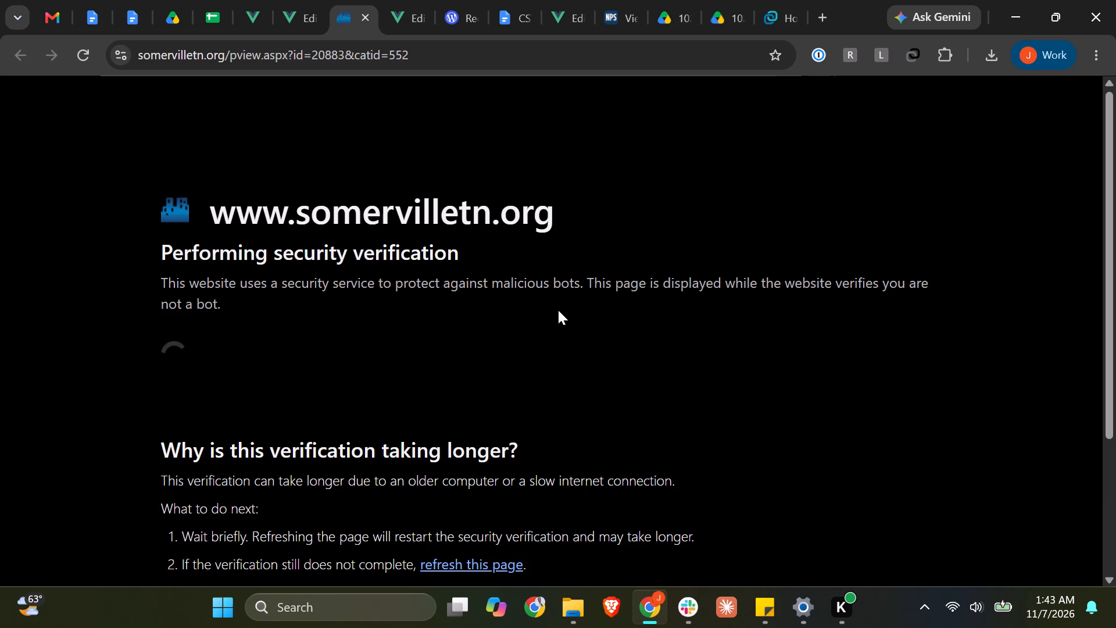
# Check Galena Ground Water District's Request for Proposals page for current RFPs and close that page.
pyautogui.click(401, 0)
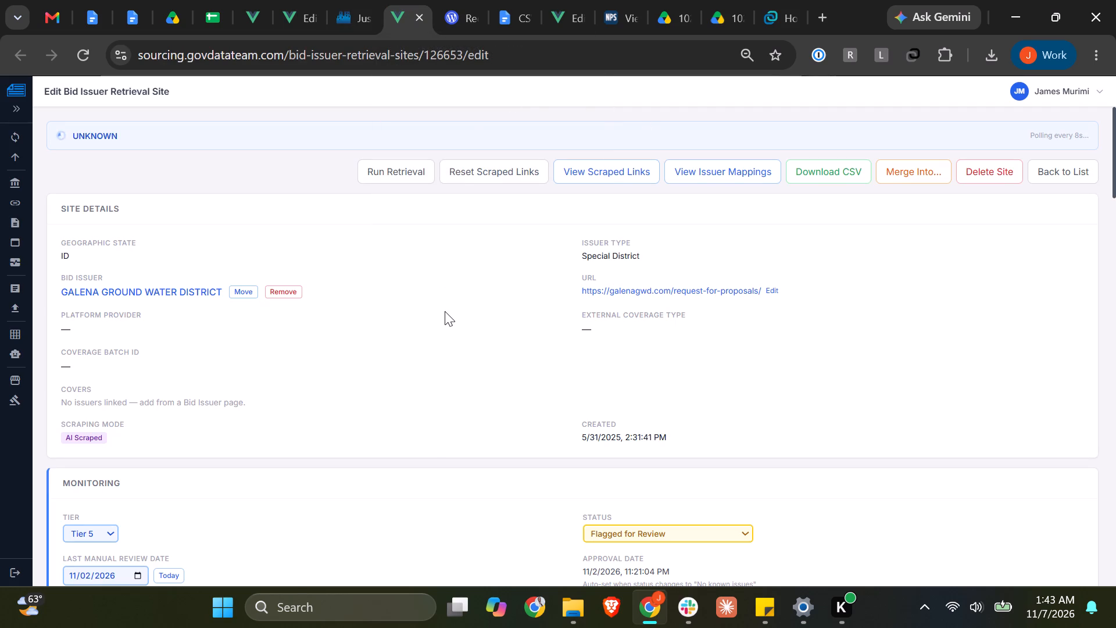
pyautogui.click(466, 0)
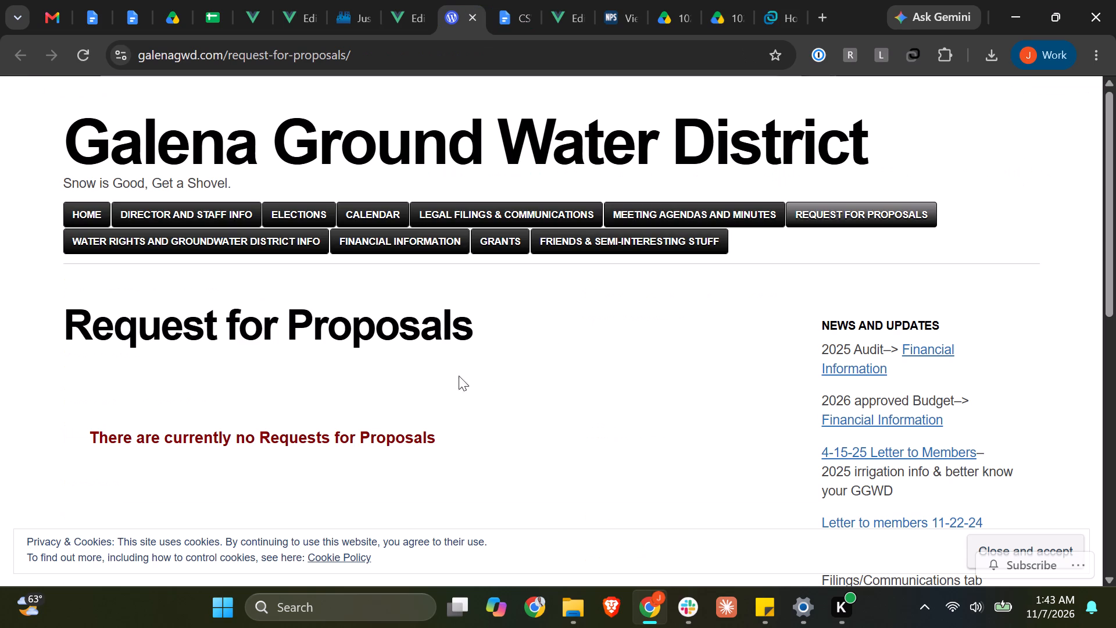
pyautogui.scroll(-3, 510, 361)
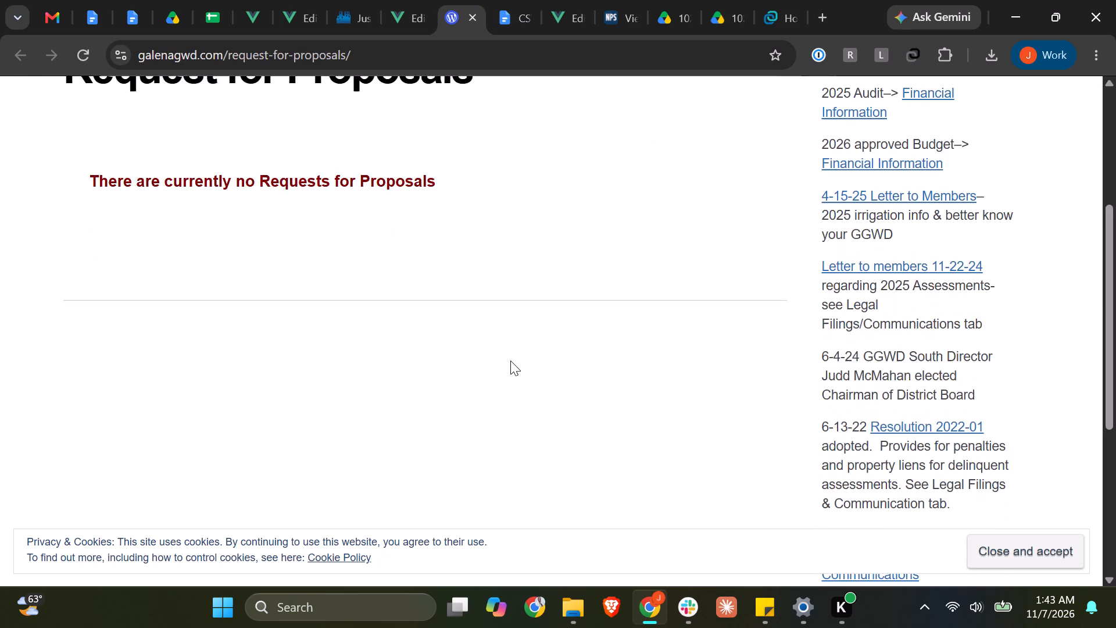
pyautogui.scroll(-4, 510, 361)
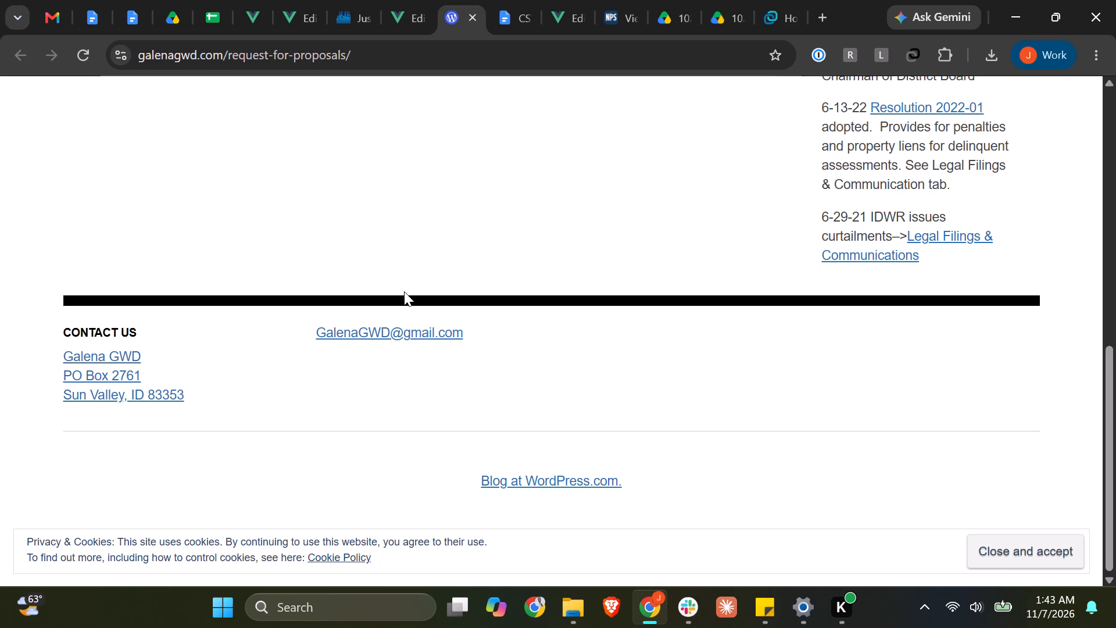
pyautogui.scroll(7, 448, 289)
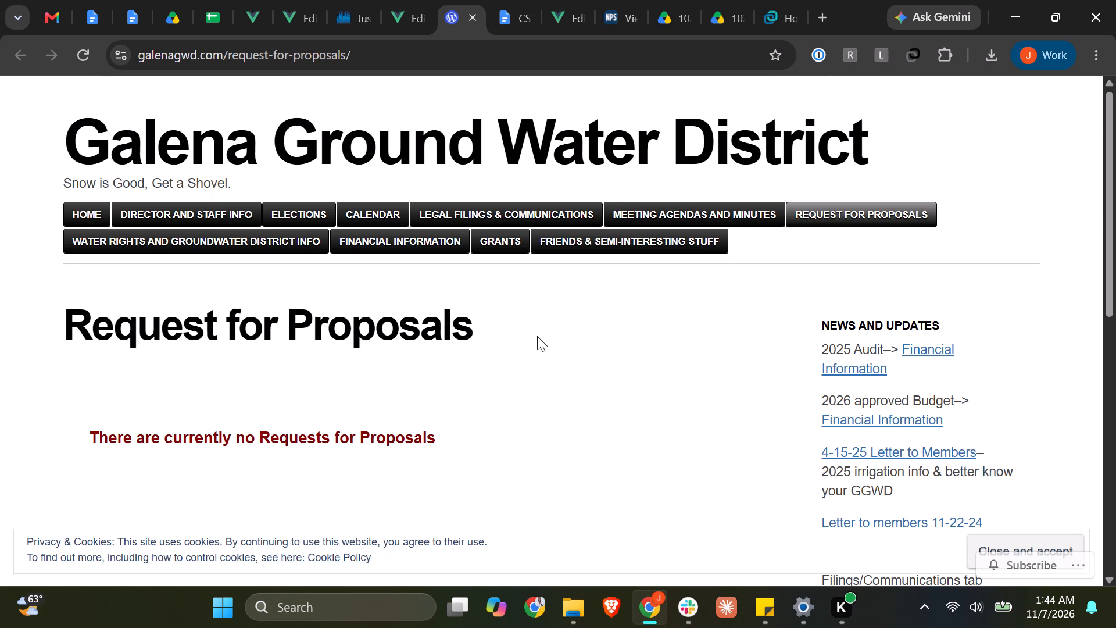
pyautogui.scroll(-1, 539, 351)
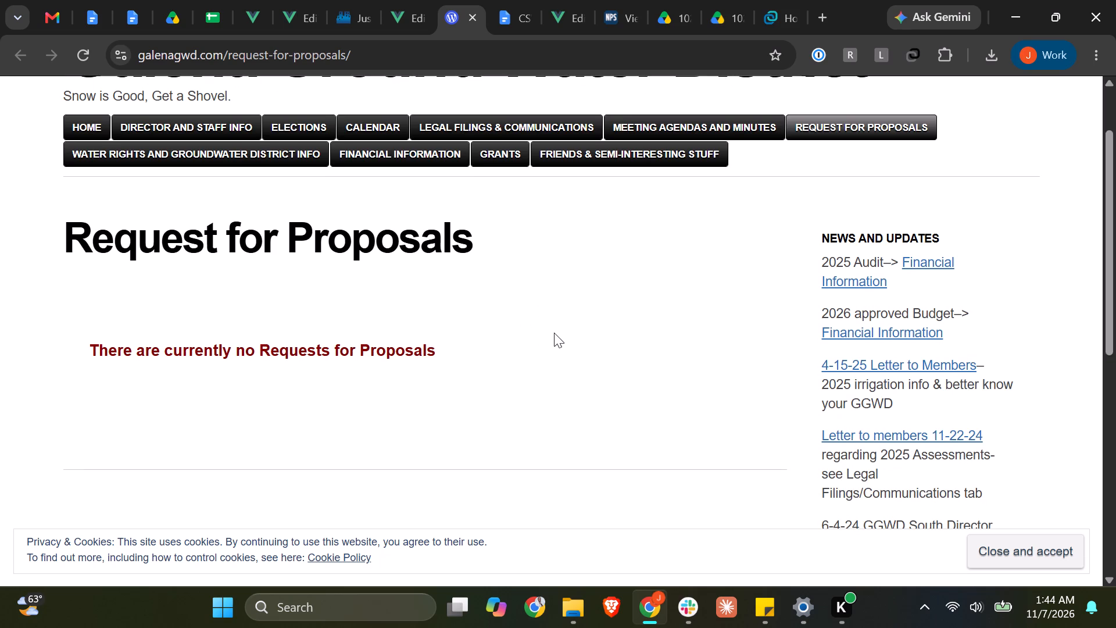
pyautogui.click(474, 17)
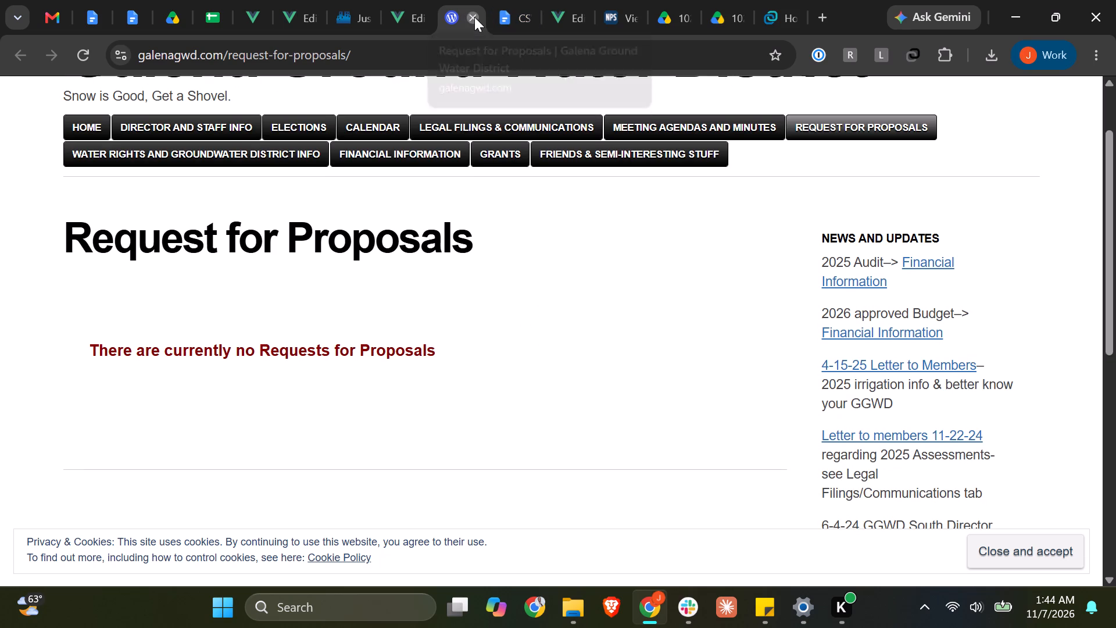
# Set the Galena Ground Water District record to No known issues with today's manual review date, 11/06/2026, and close the record.
pyautogui.click(404, 0)
pyautogui.scroll(-3, 671, 445)
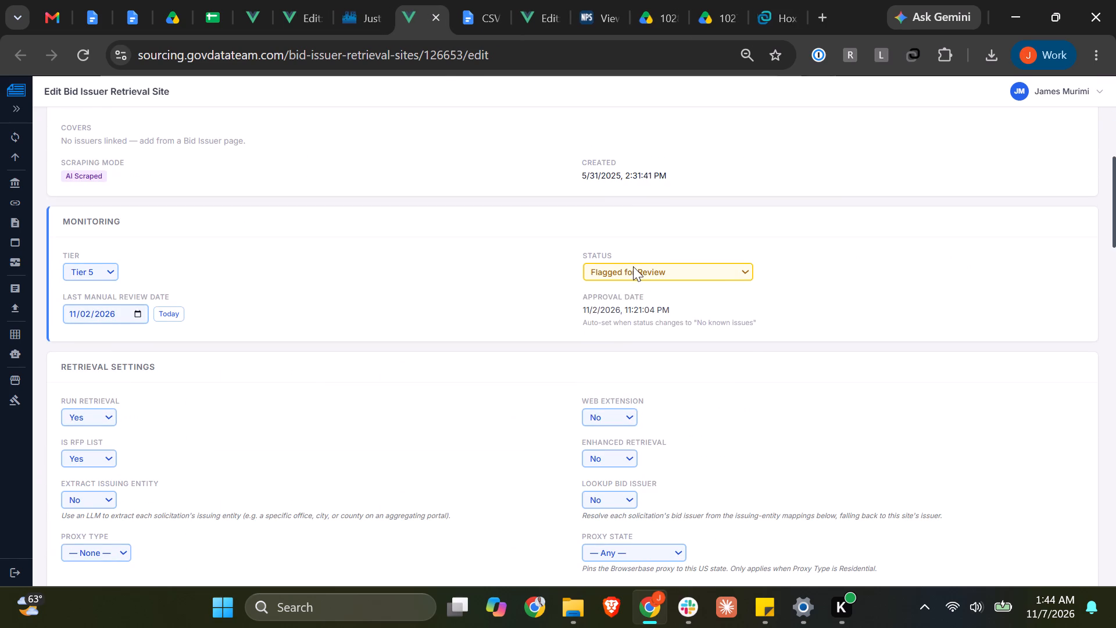
pyautogui.click(633, 266)
pyautogui.click(629, 288)
pyautogui.click(162, 312)
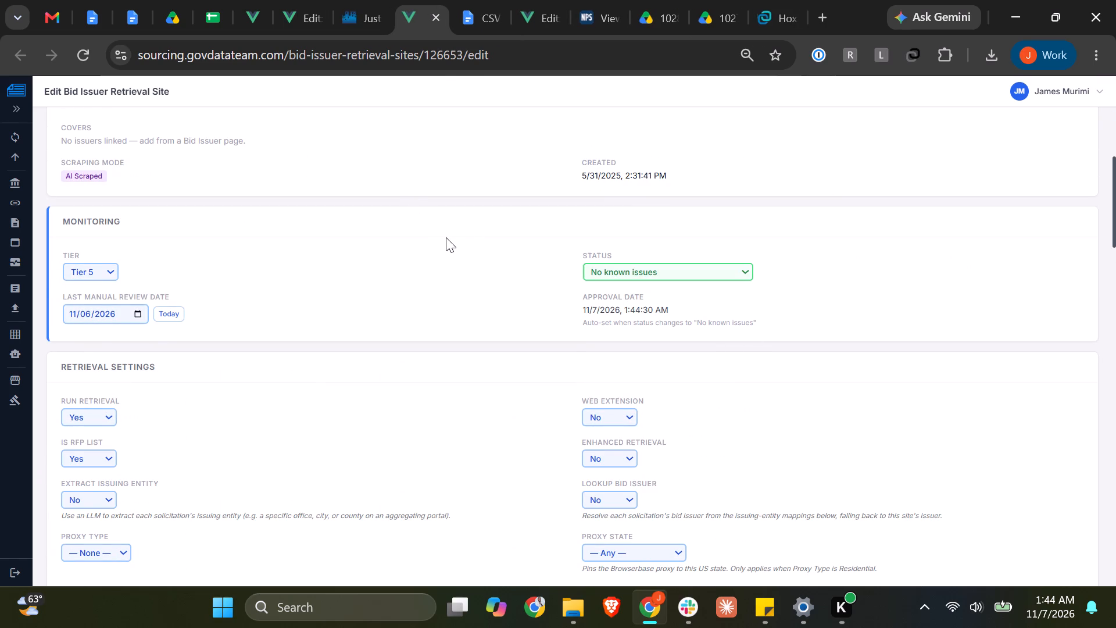
pyautogui.click(176, 313)
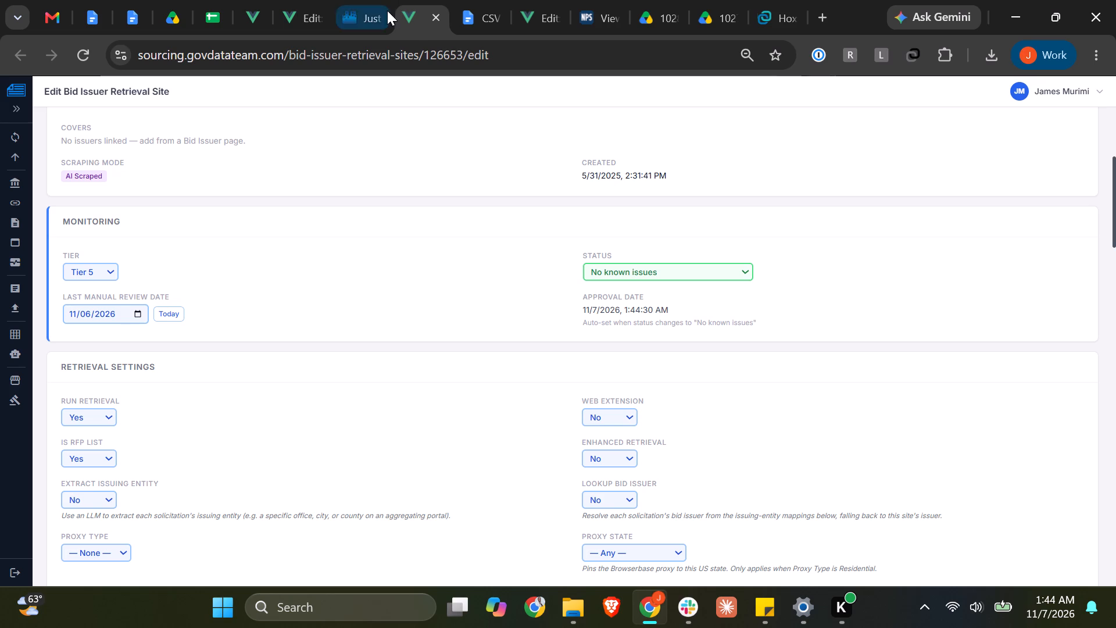
pyautogui.click(434, 19)
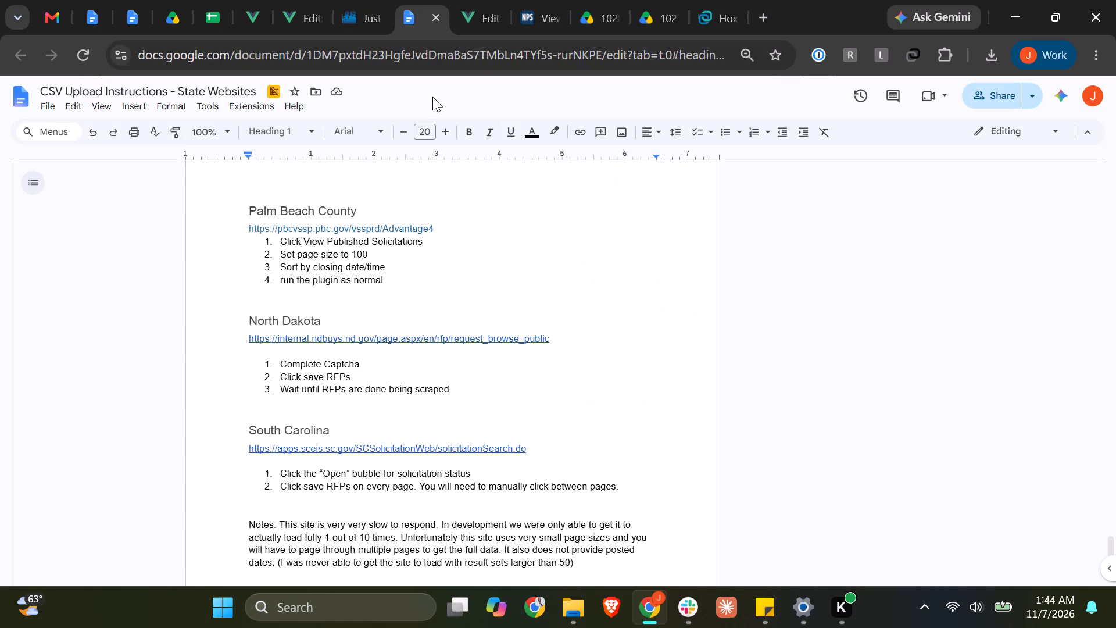
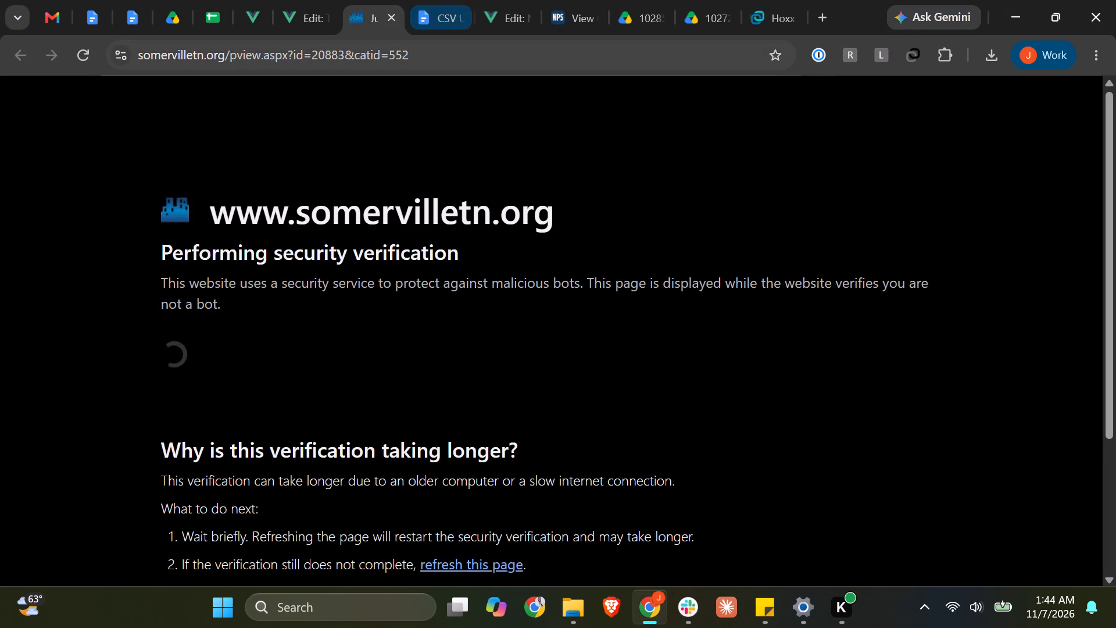
# Reload the somervilletn.org source page to retry its security verification.
pyautogui.click(88, 63)
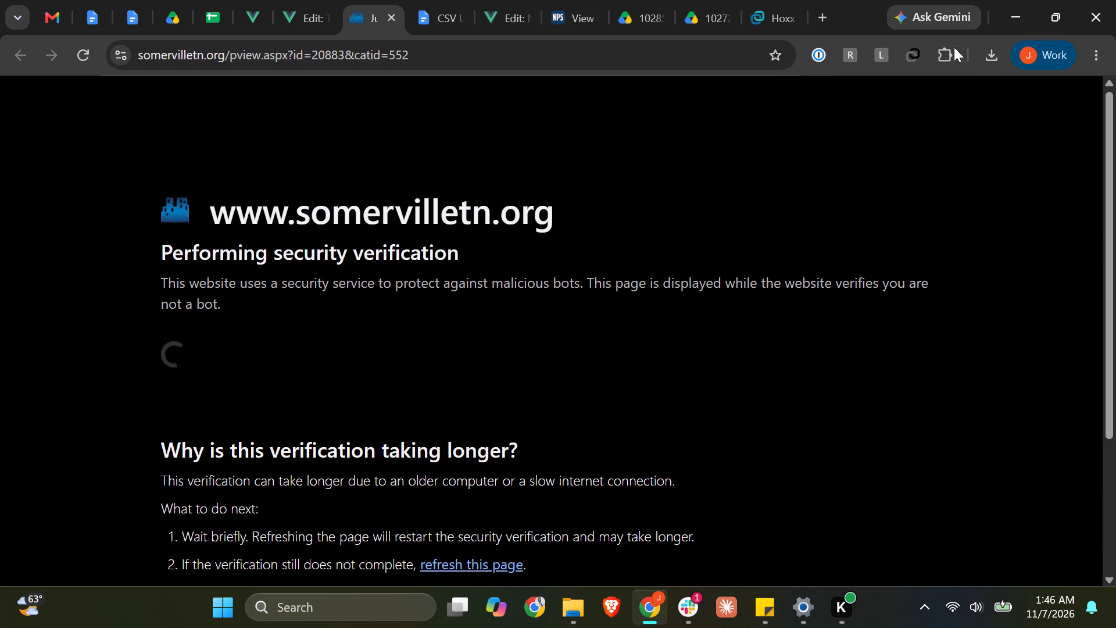
# Start the Hoxx VPN on the free United States server and return to the somervilletn.org page.
pyautogui.click(915, 52)
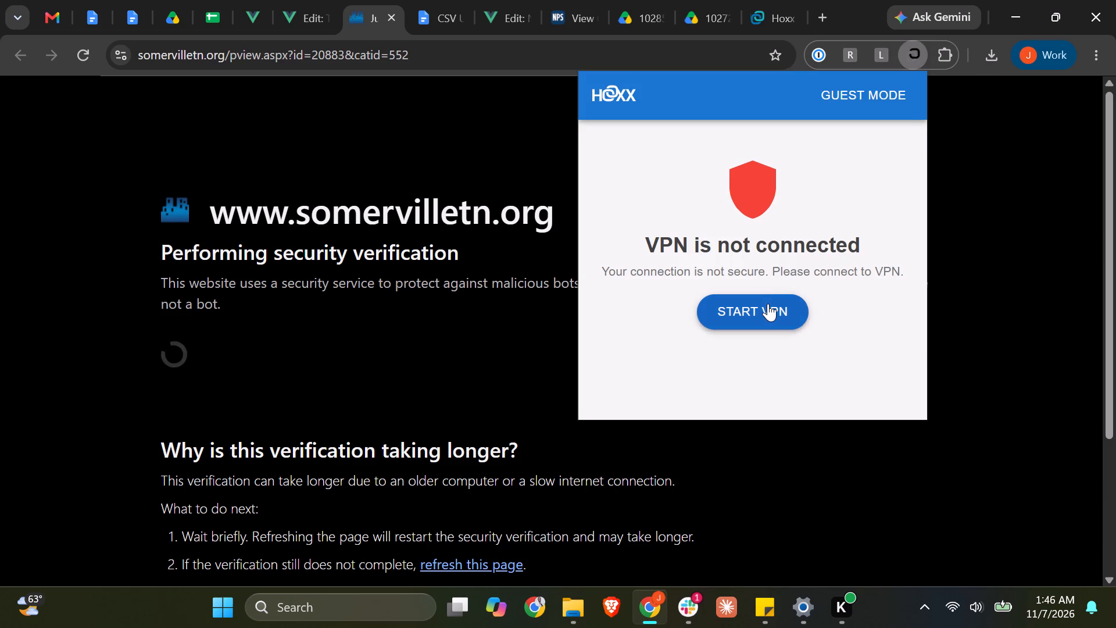
pyautogui.click(768, 304)
pyautogui.click(75, 245)
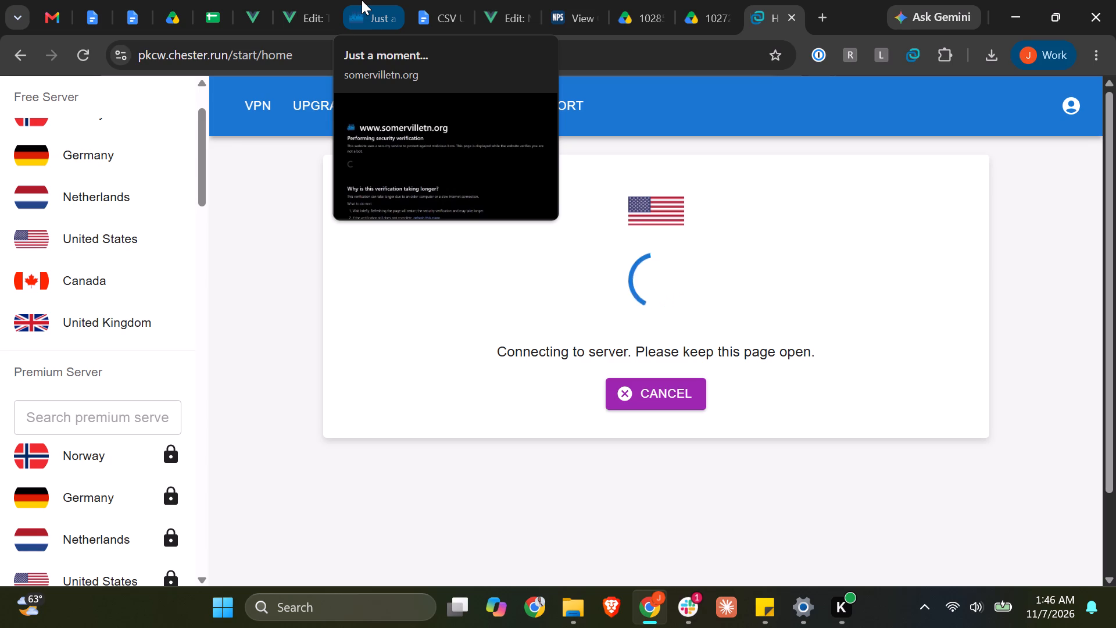
pyautogui.click(362, 0)
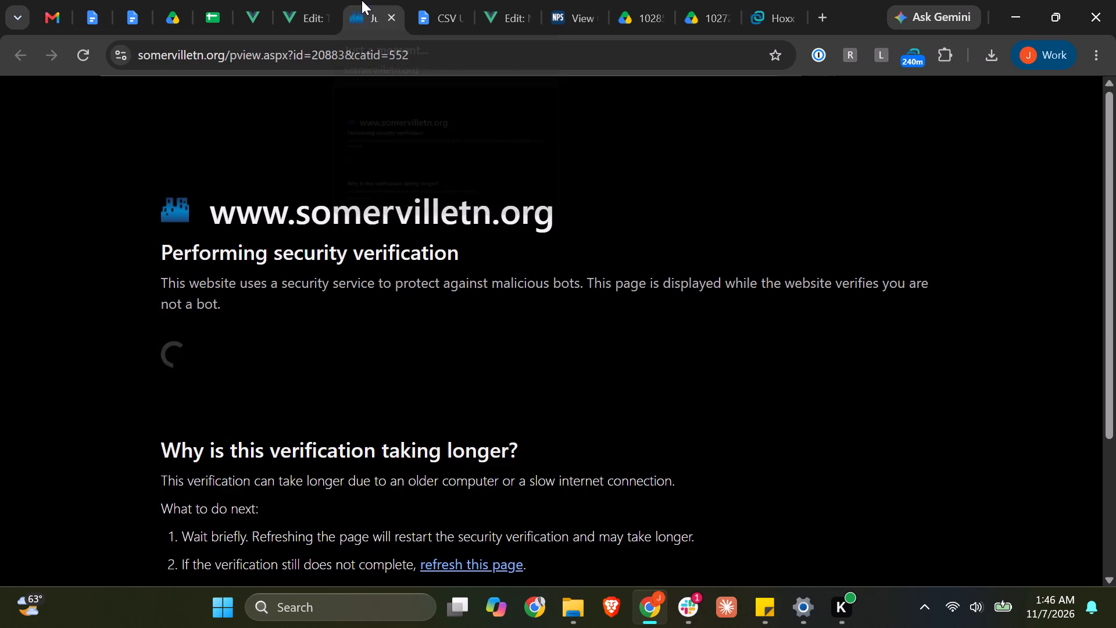
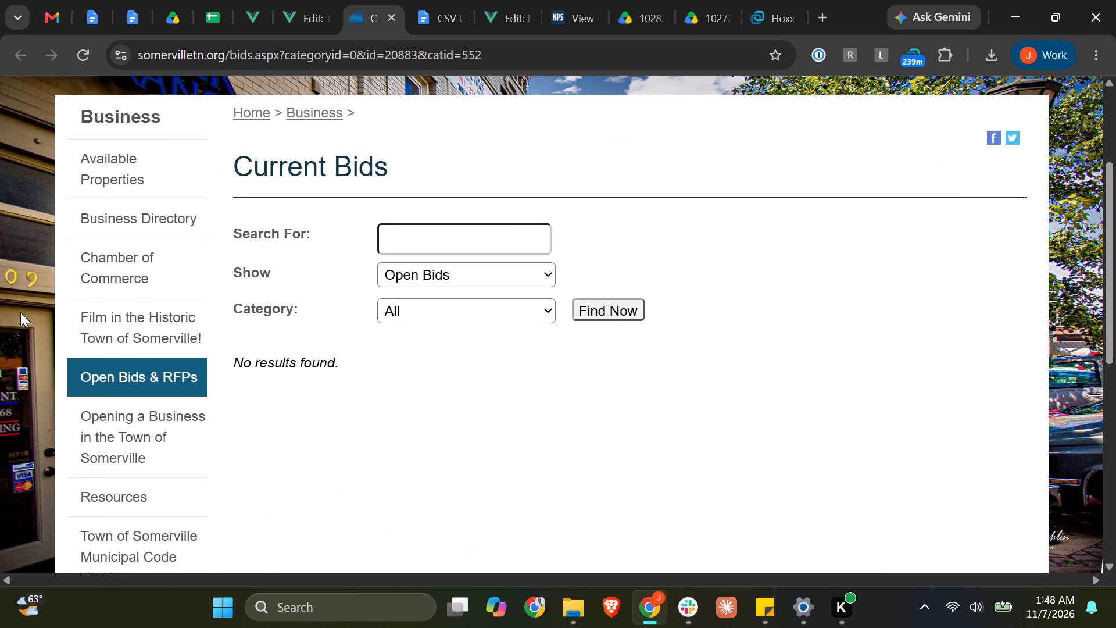
# Search the Somerville bids page for open bids in all categories and review the listing.
pyautogui.click(528, 277)
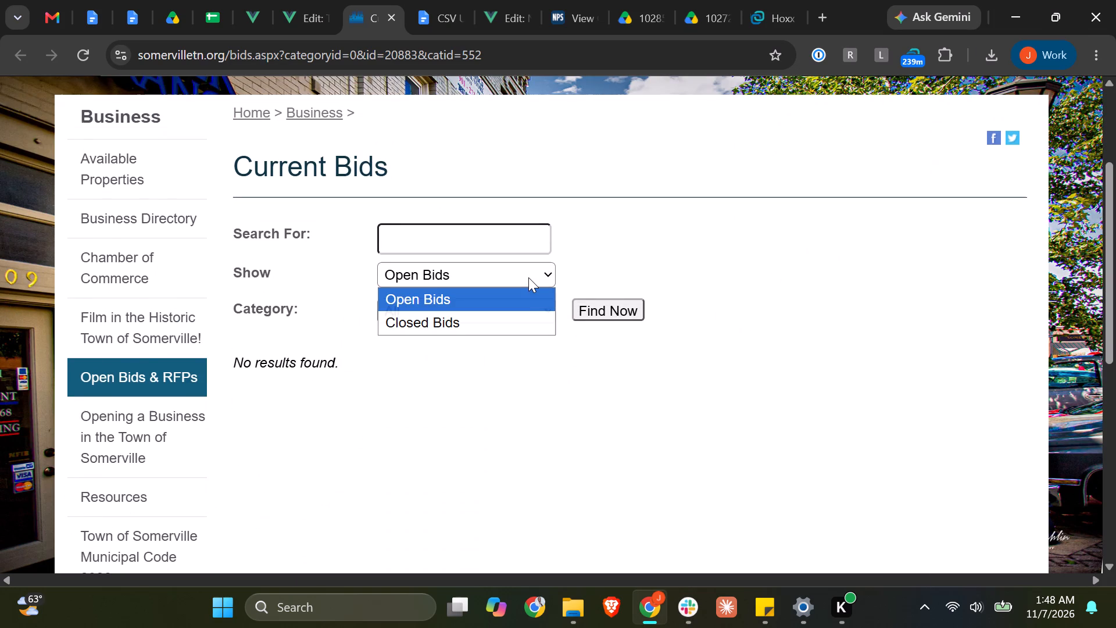
pyautogui.click(521, 302)
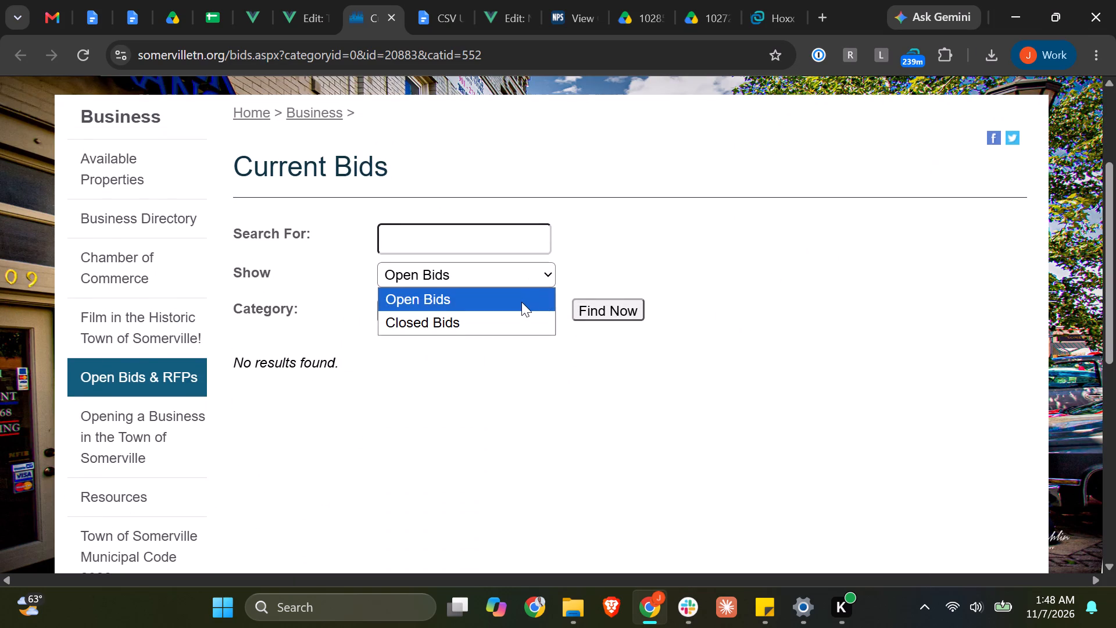
pyautogui.click(582, 309)
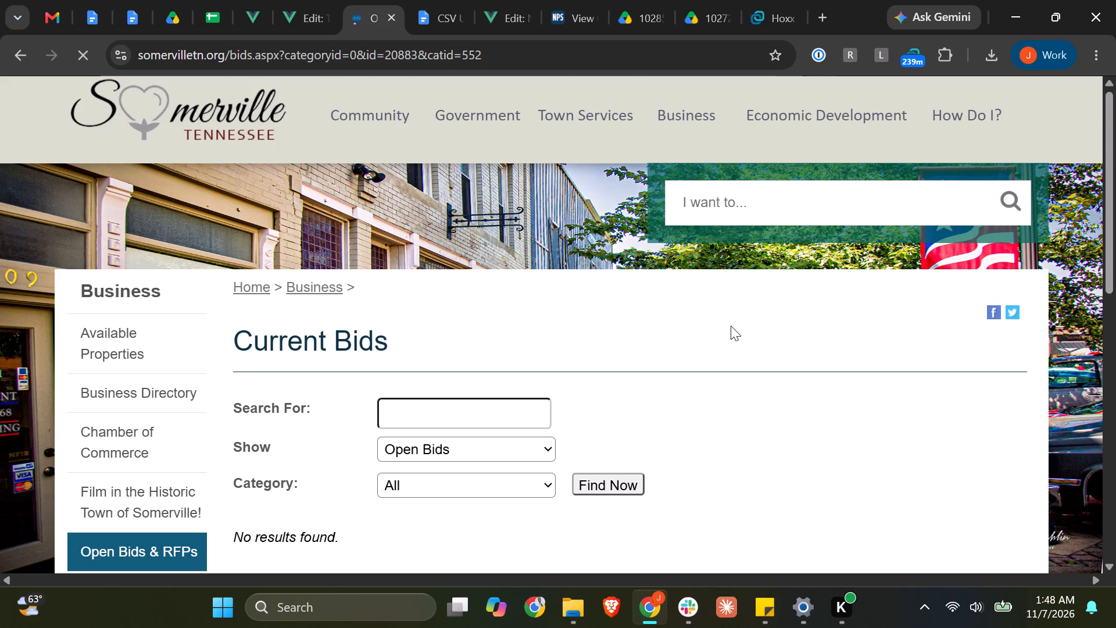
pyautogui.scroll(-6, 731, 326)
pyautogui.scroll(5, 590, 266)
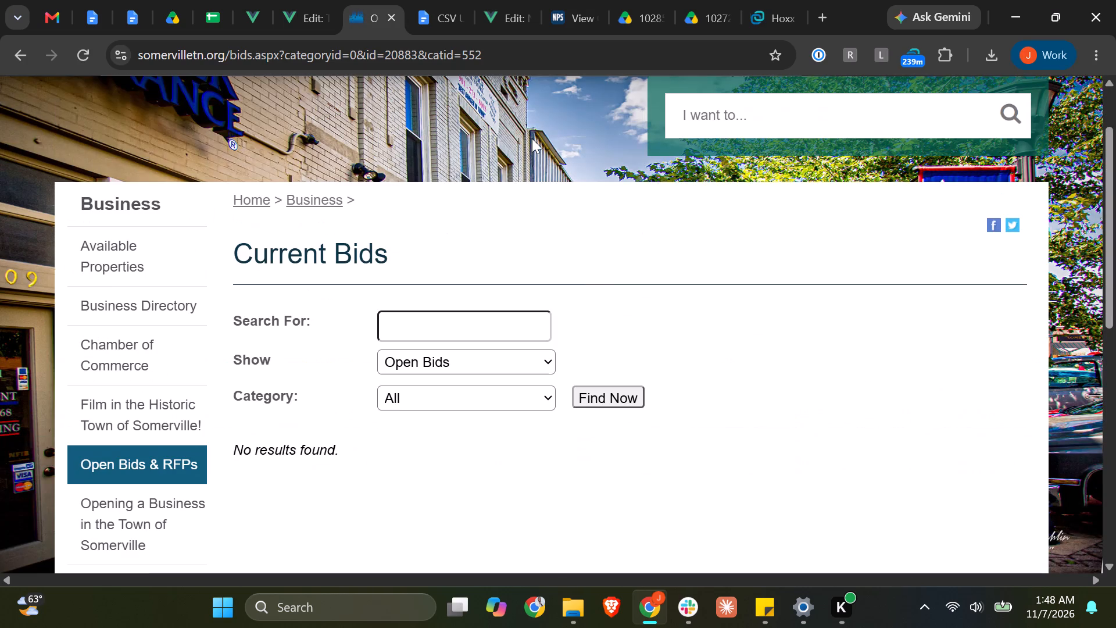
# Set the Town of Somerville record's status to No known issues and its last manual review date to Today (11/06/2026).
pyautogui.click(301, 1)
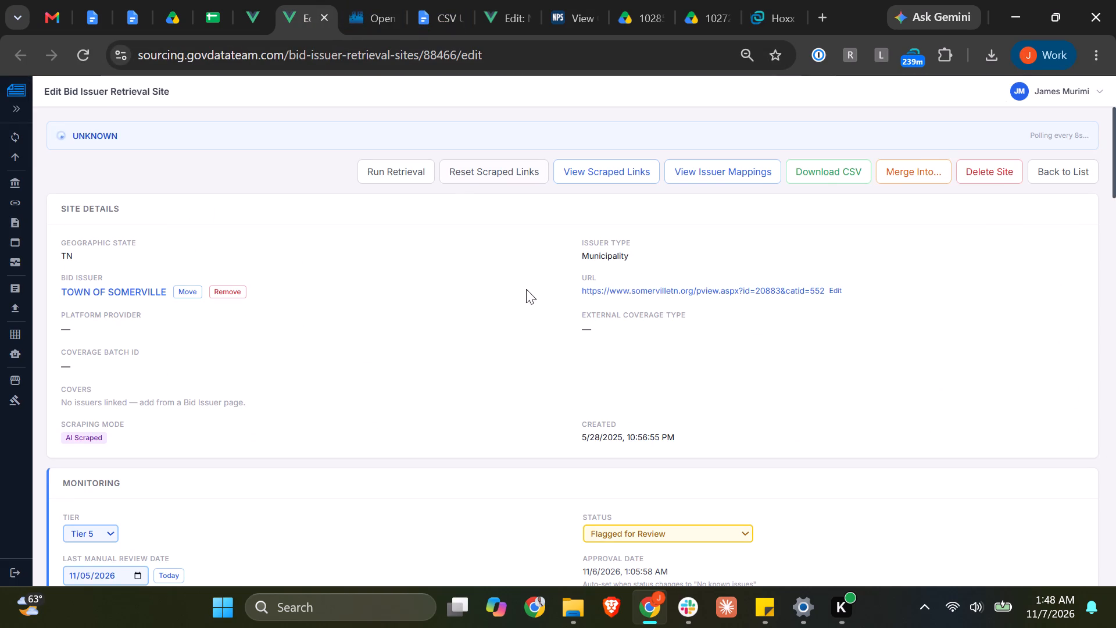
pyautogui.click(442, 1)
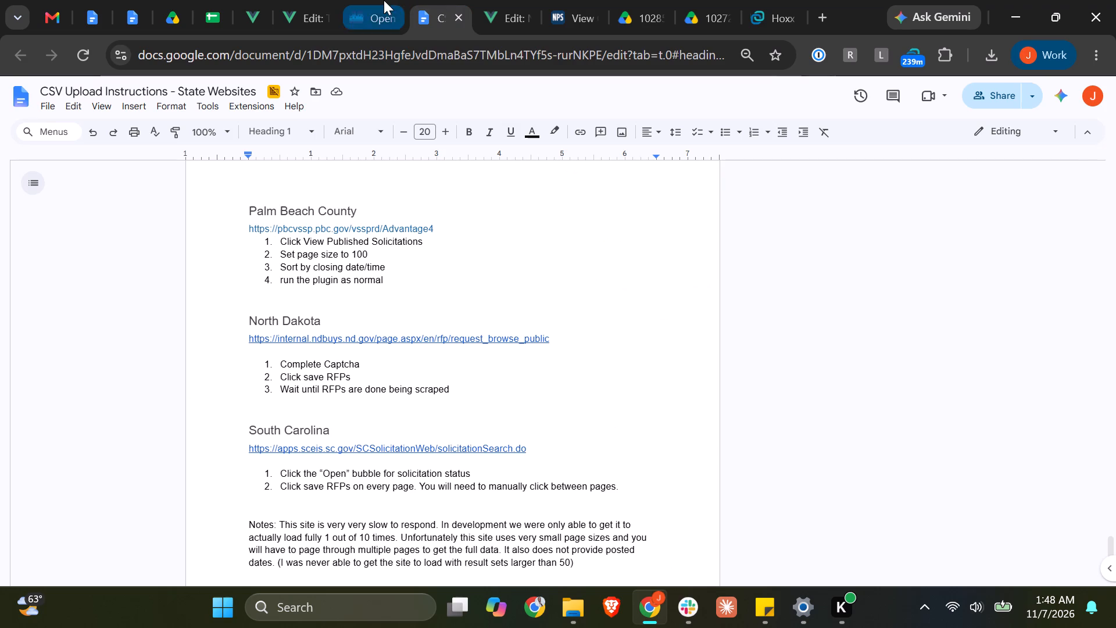
pyautogui.click(384, 0)
pyautogui.scroll(5, 301, 219)
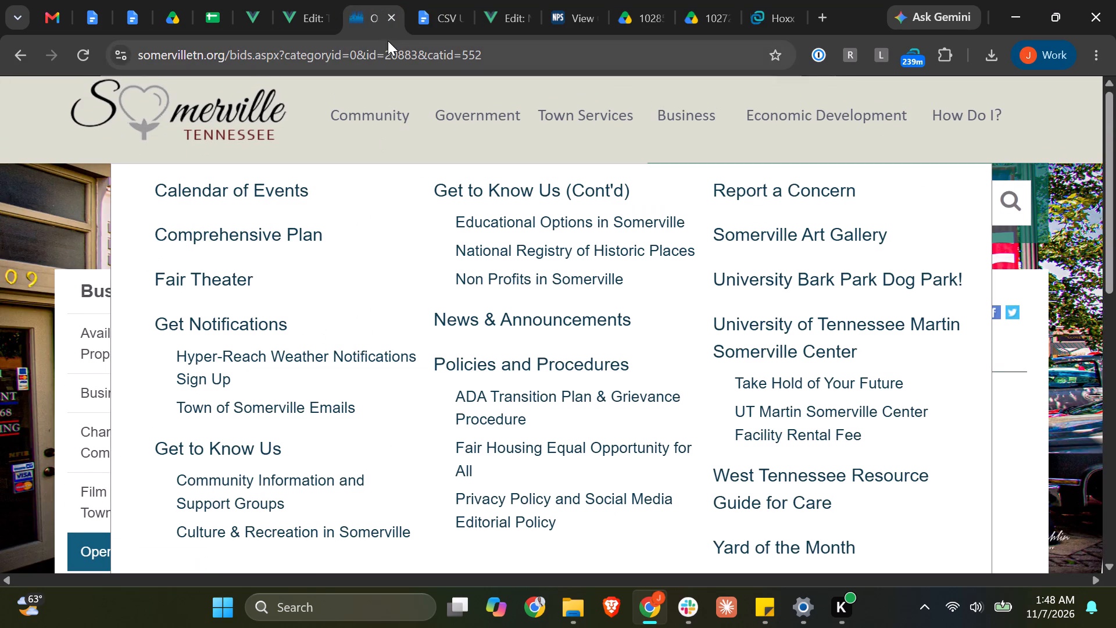
pyautogui.click(324, 0)
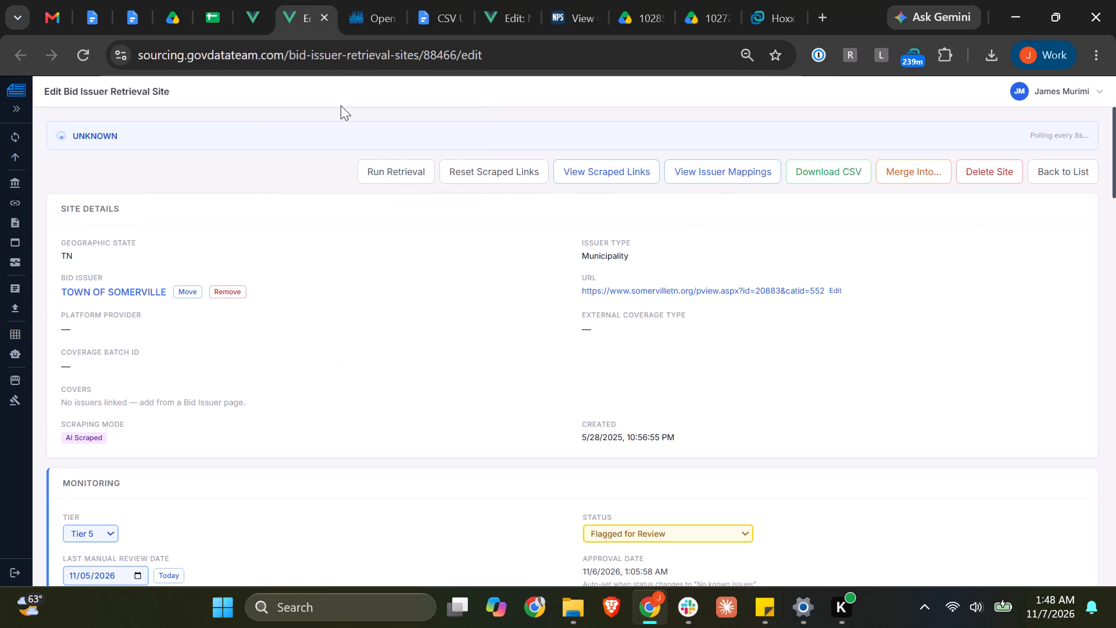
pyautogui.click(387, 0)
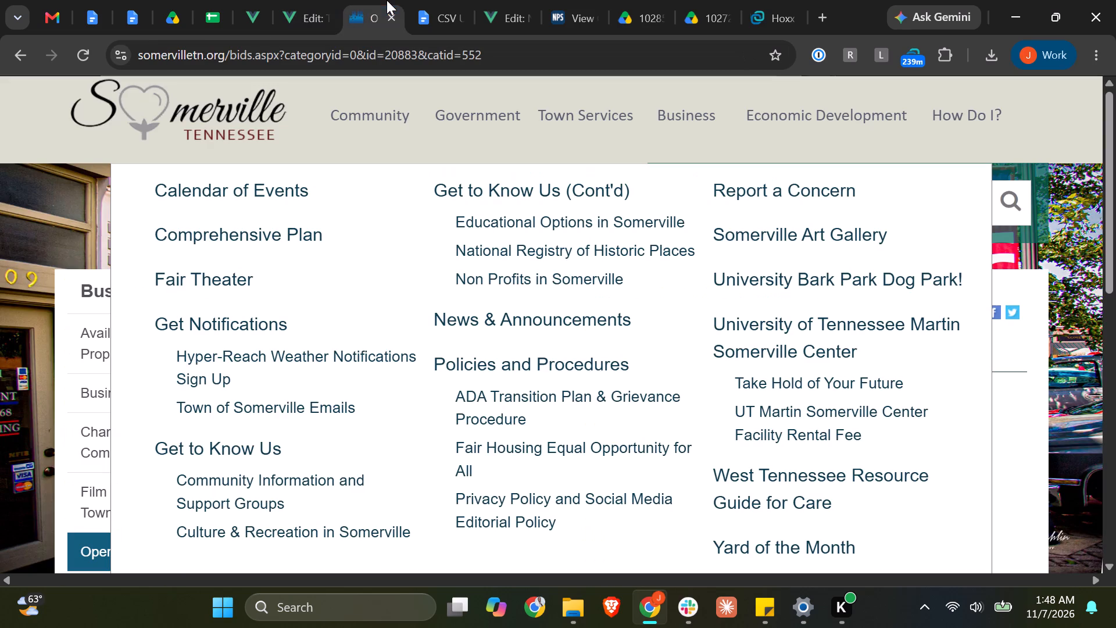
pyautogui.click(315, 1)
pyautogui.scroll(-2, 635, 473)
pyautogui.click(629, 356)
pyautogui.click(620, 376)
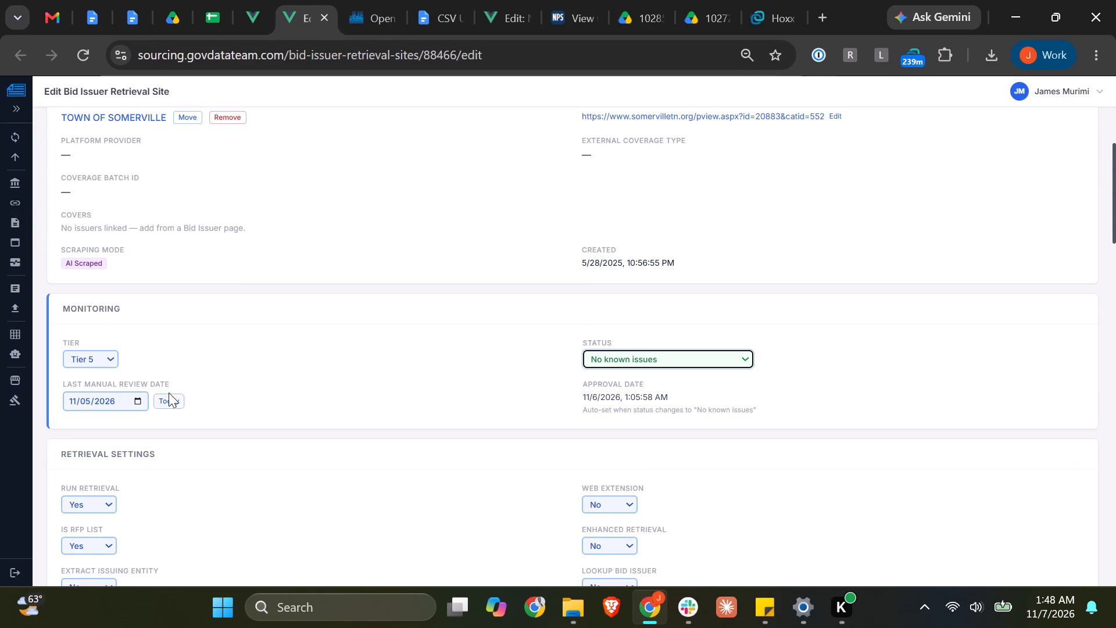
pyautogui.click(166, 392)
pyautogui.click(165, 402)
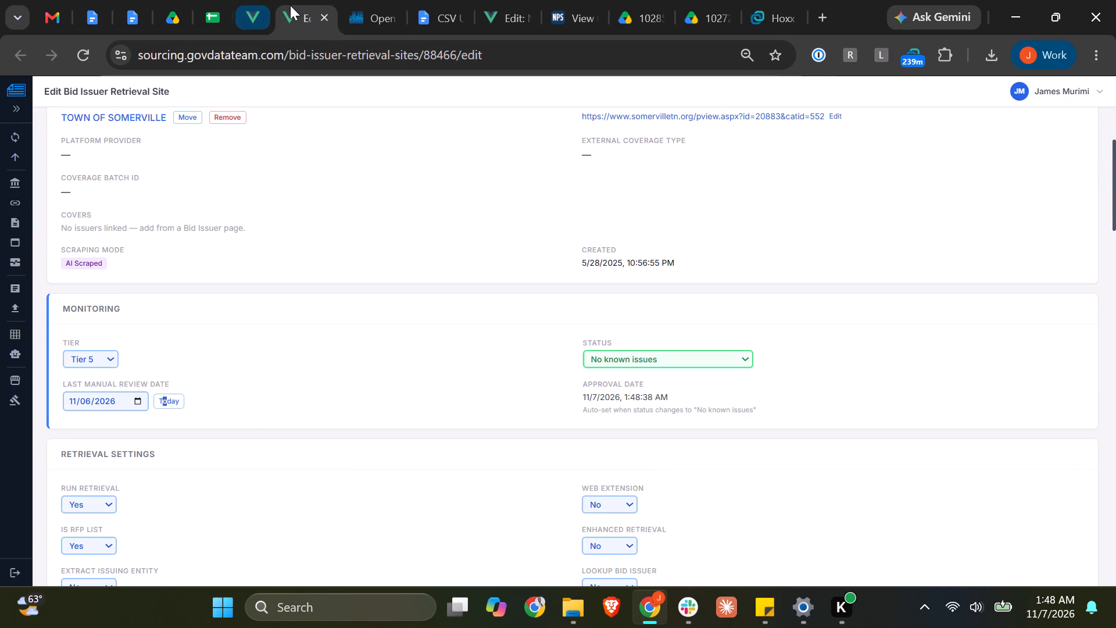
# Close the Town of Somerville record and its somervilletn.org source page.
pyautogui.click(328, 20)
pyautogui.click(328, 20)
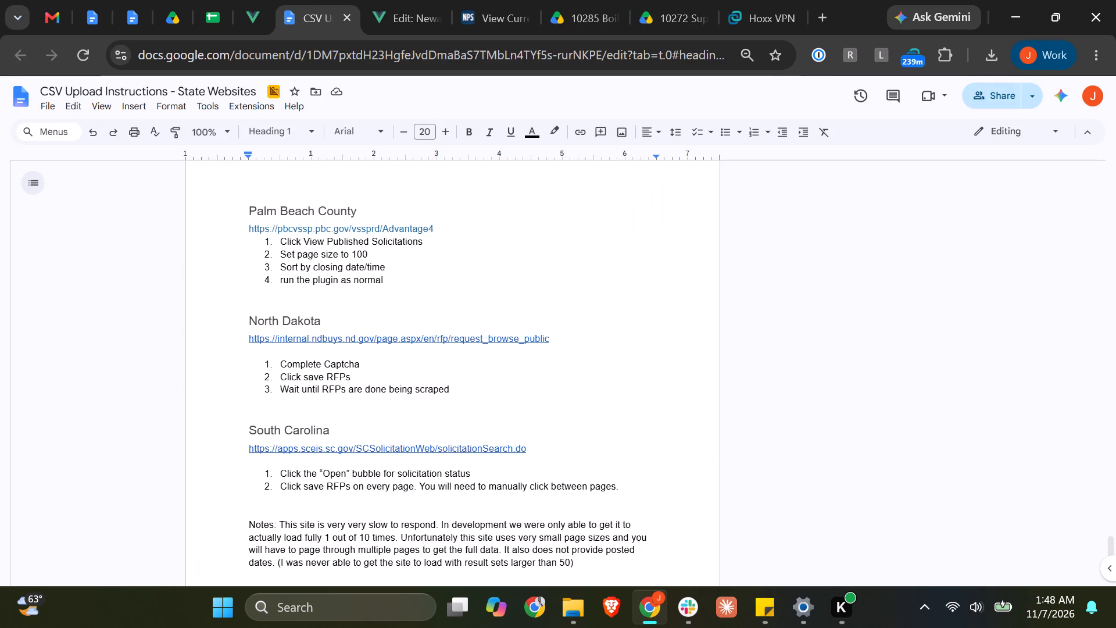
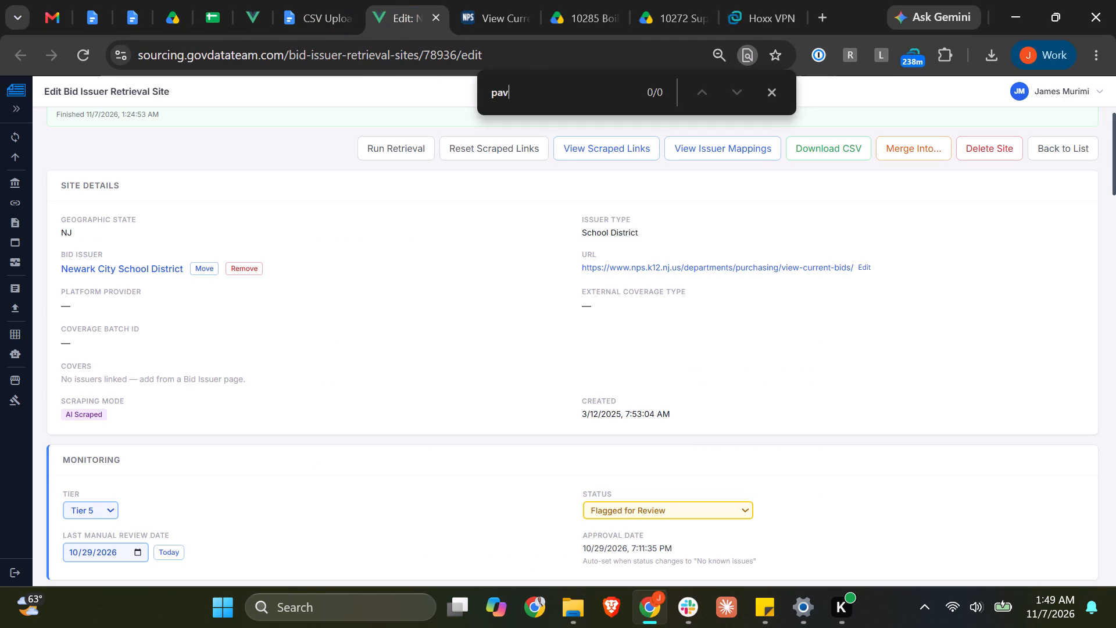
# Search the Newark City School District record for "paving", "installation" and "cafeter", cross-checking against the Current Bids list on the NPS purchasing page.
pyautogui.write('ing')
pyautogui.moveTo(545, 0); pyautogui.dragTo(552, 0)
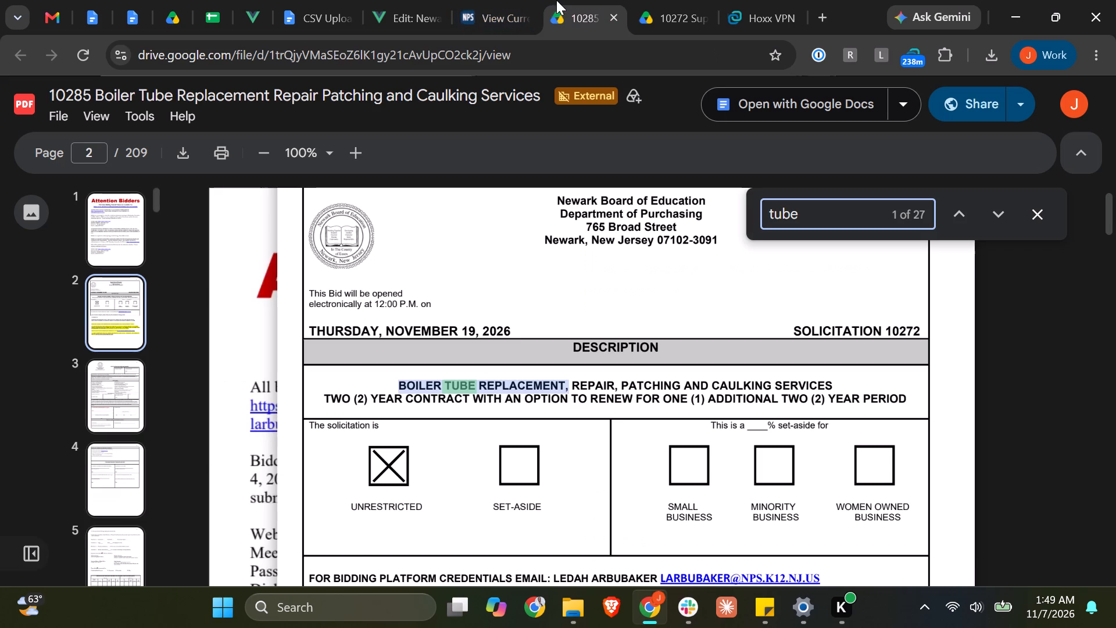
pyautogui.click(505, 0)
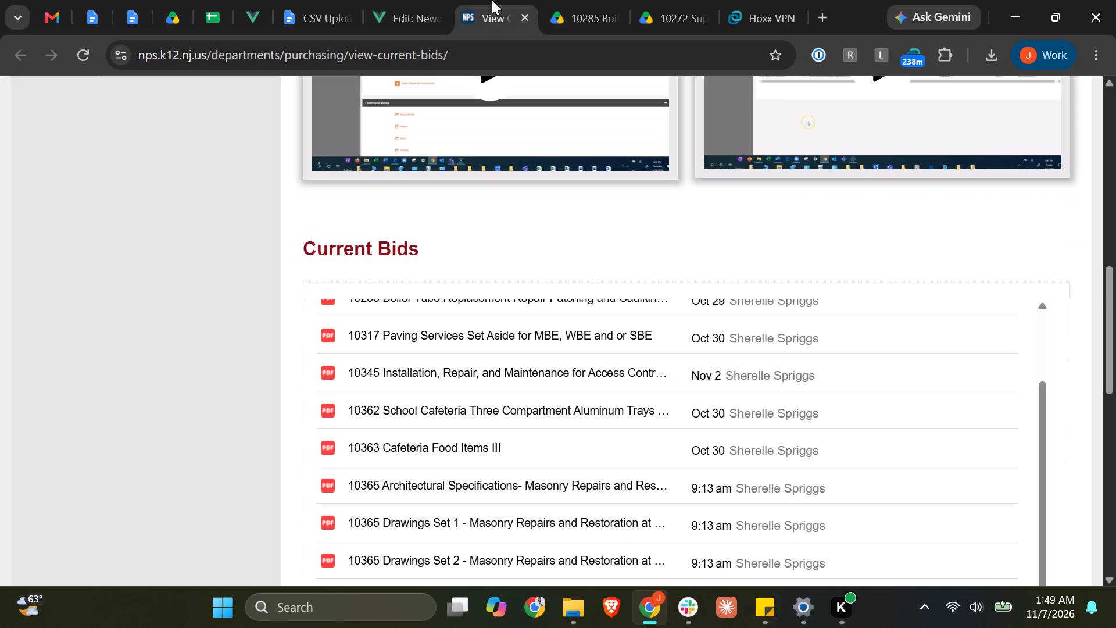
pyautogui.click(408, 0)
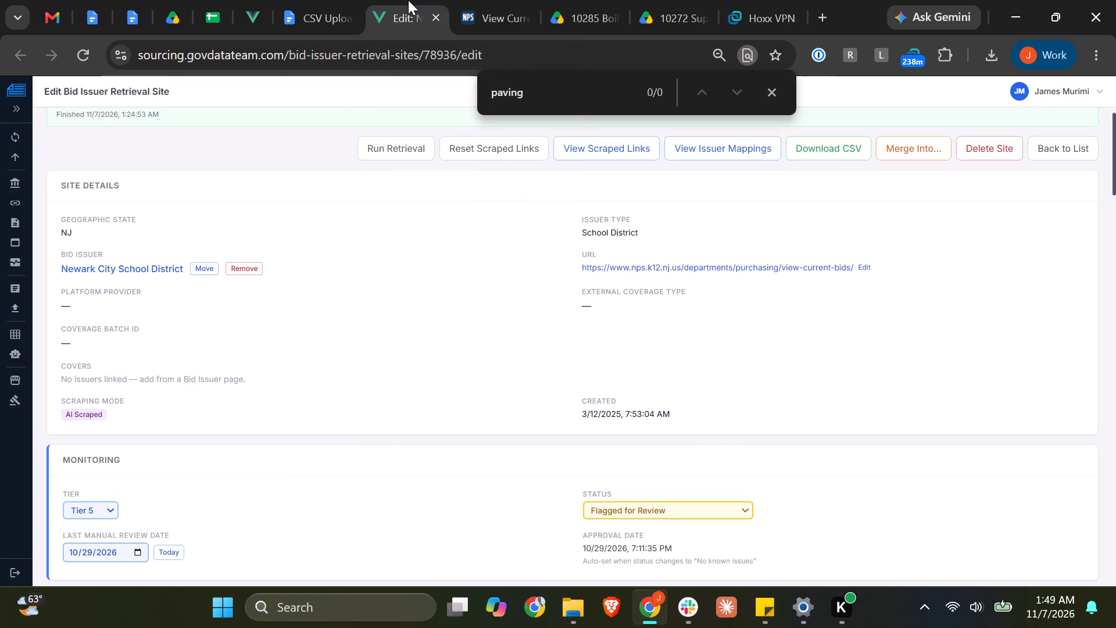
pyautogui.hotkey('ctrl', 'f')
pyautogui.write('installation')
pyautogui.click(482, 0)
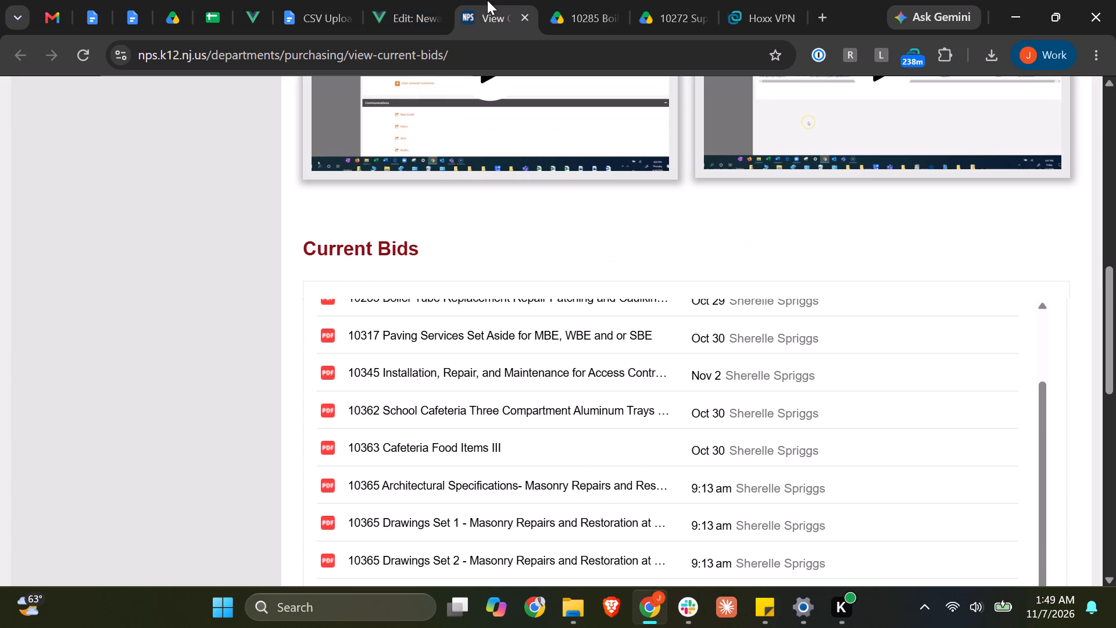
pyautogui.click(418, 0)
pyautogui.hotkey('ctrl', 'f')
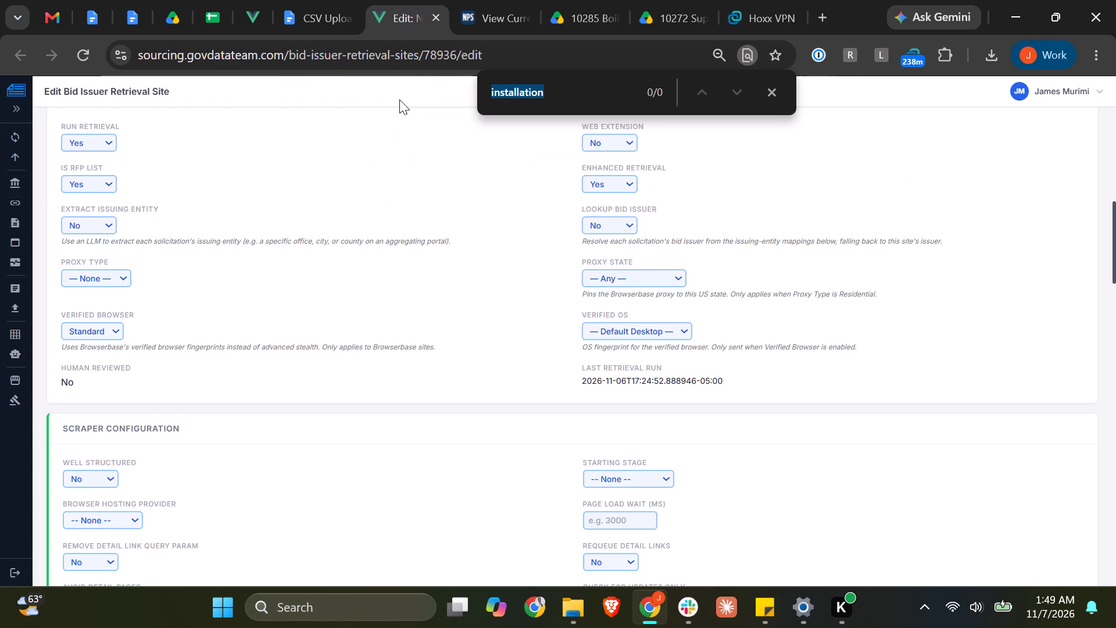
pyautogui.write('cafeterai')
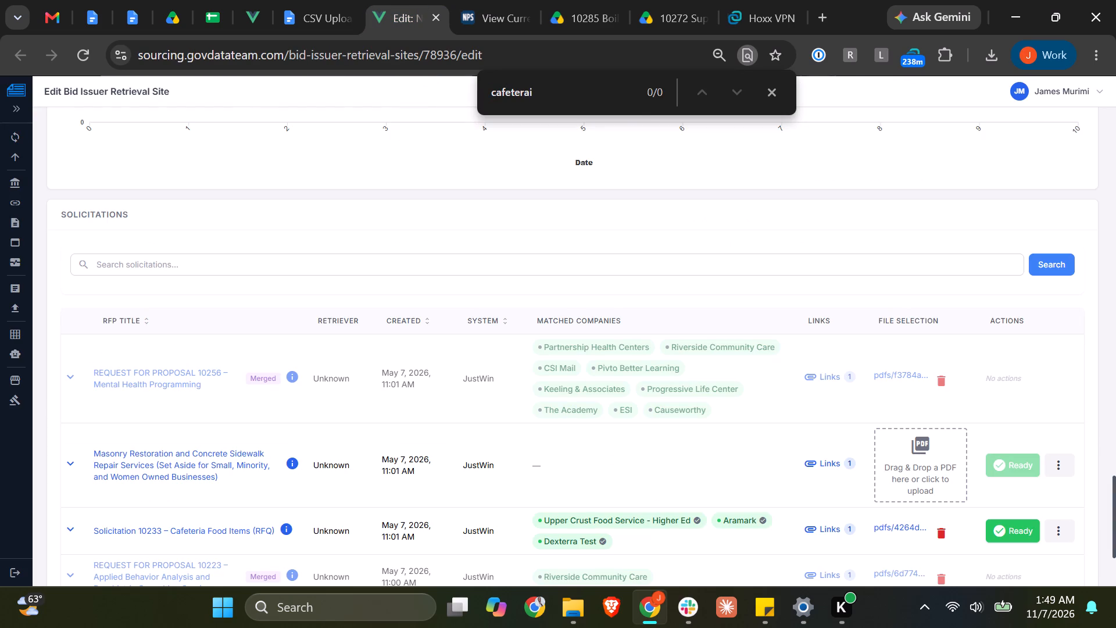
pyautogui.press('BackSpace')
pyautogui.press('BackSpace')
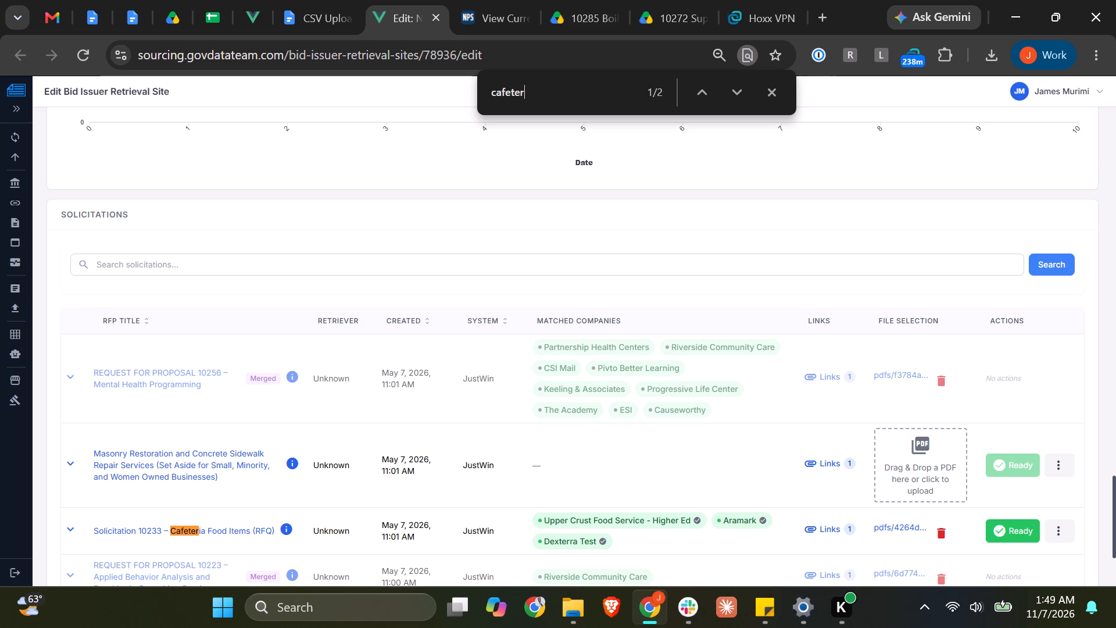
pyautogui.click(510, 0)
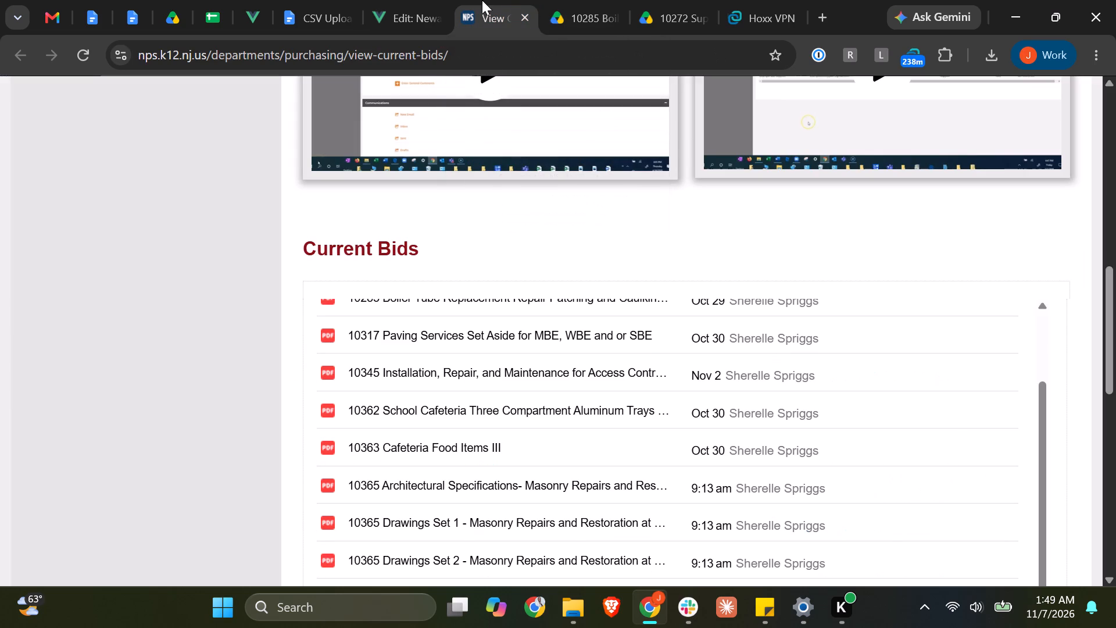
pyautogui.click(383, 0)
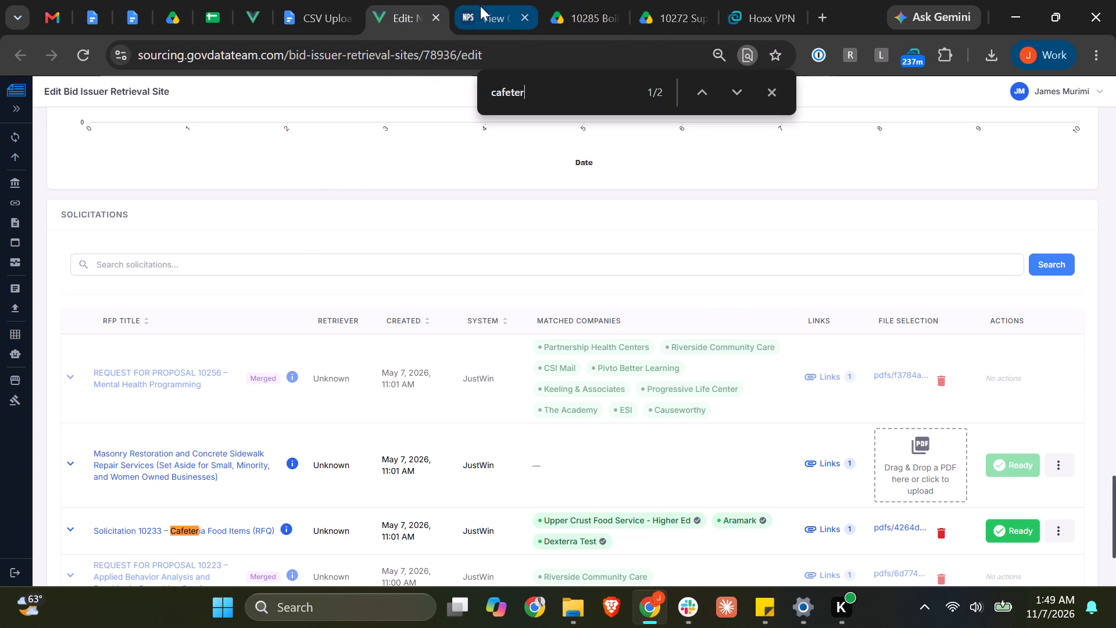
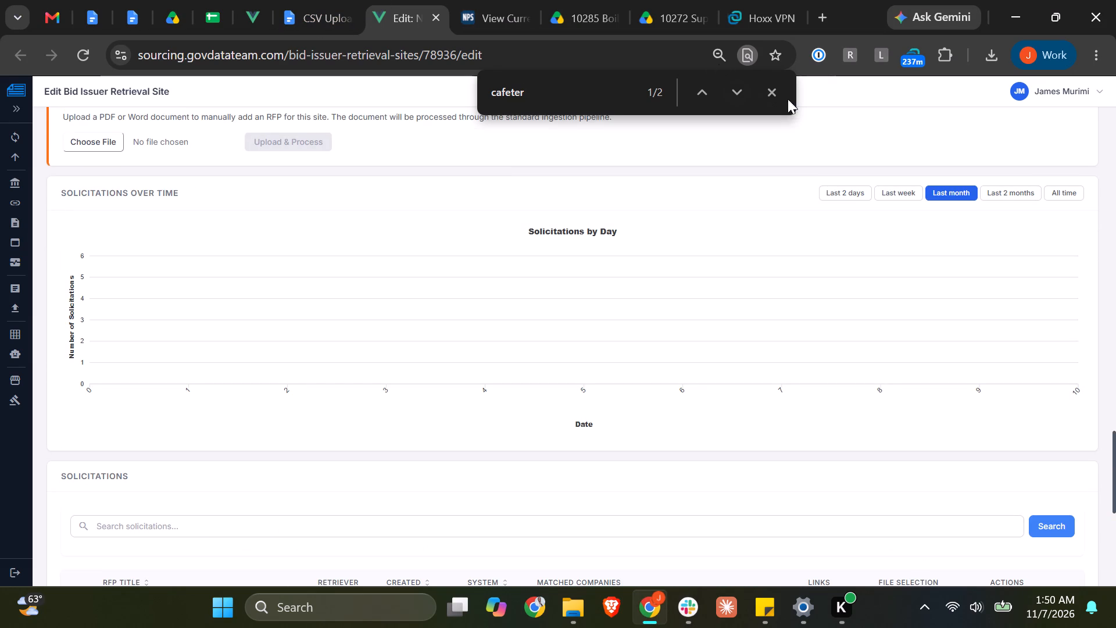
# Close the in-page search and return to the upper settings of the Newark site record.
pyautogui.click(778, 96)
pyautogui.scroll(11, 460, 219)
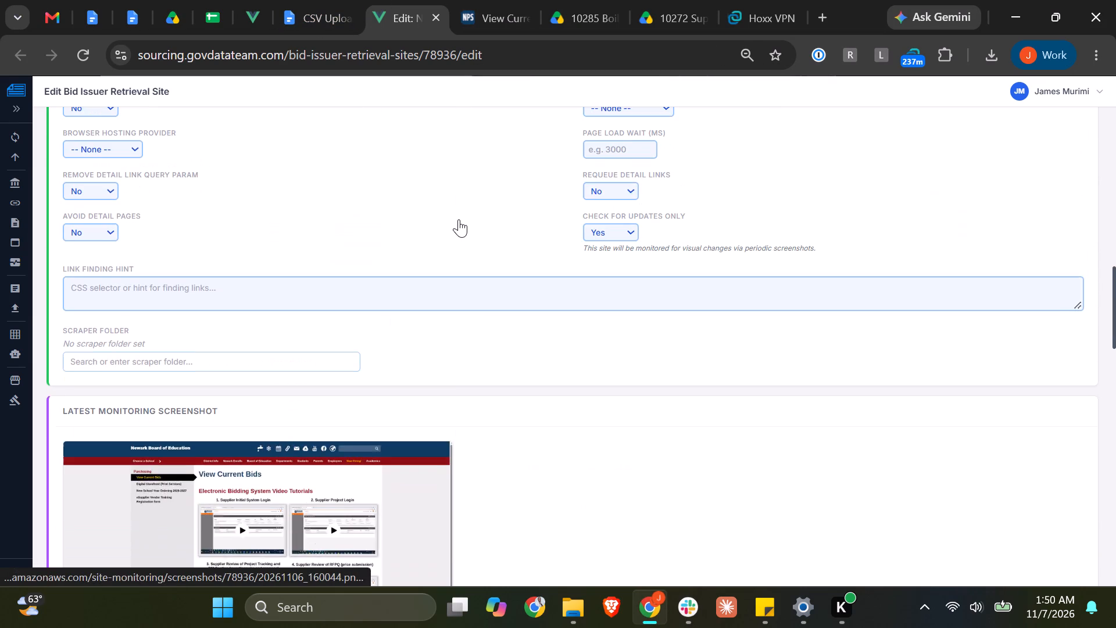
pyautogui.scroll(2, 459, 219)
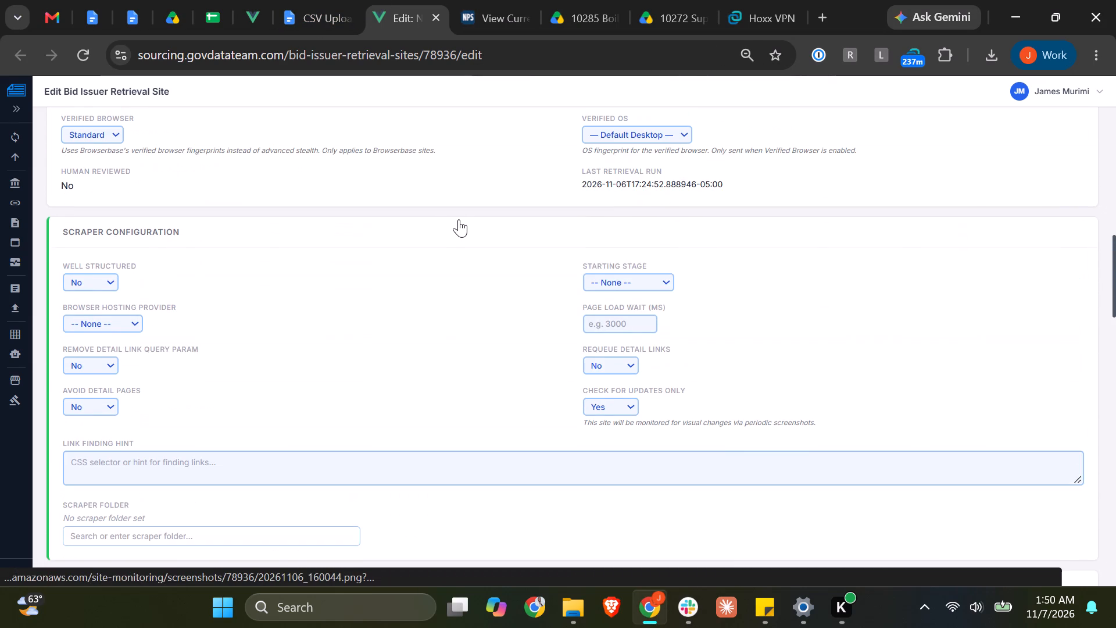
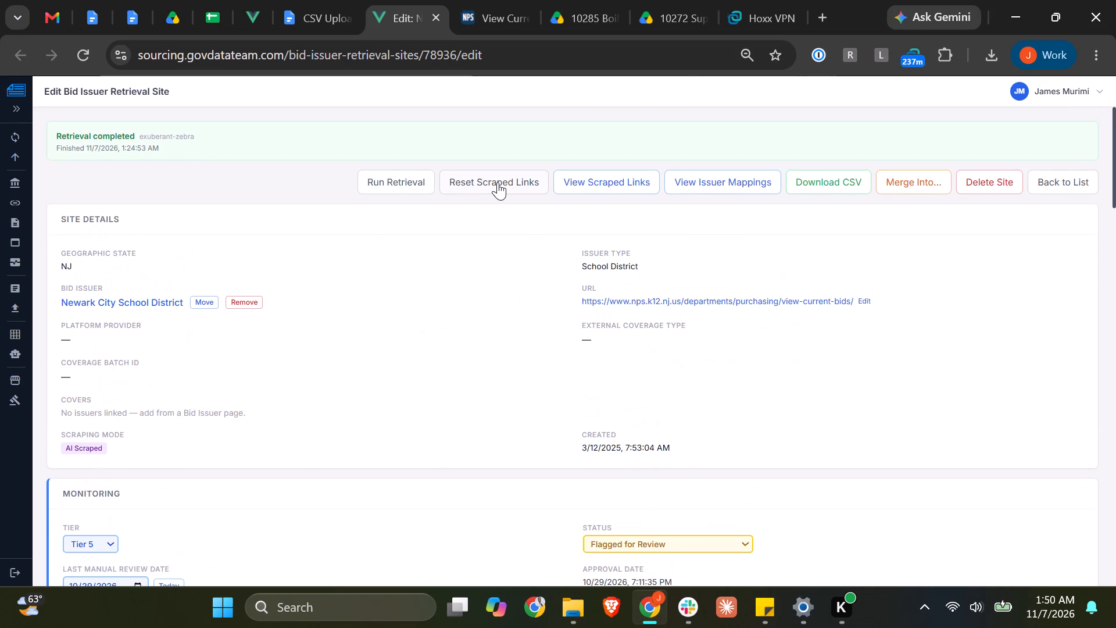
# Reset the scraped links of the Newark City School District retrieval site and run its retrieval again.
pyautogui.click(498, 182)
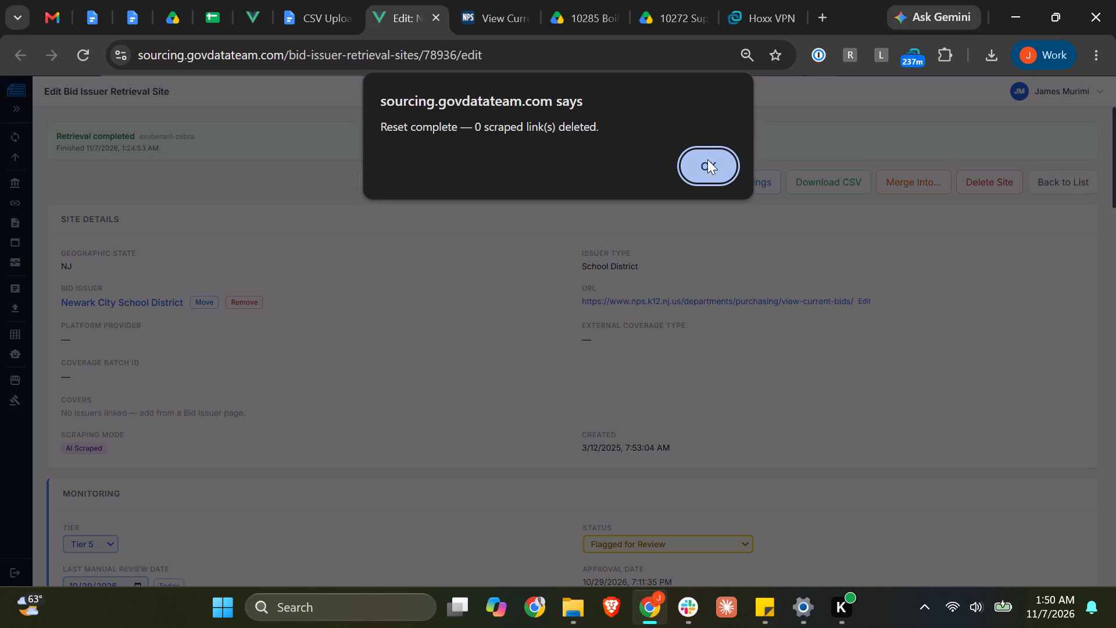
pyautogui.click(707, 159)
pyautogui.click(405, 173)
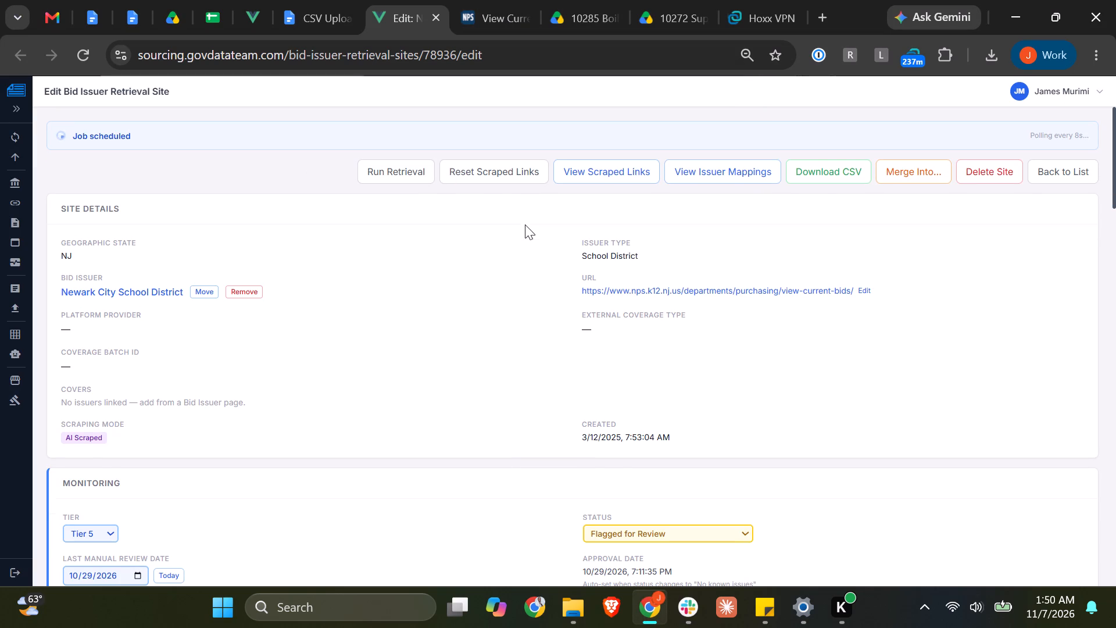
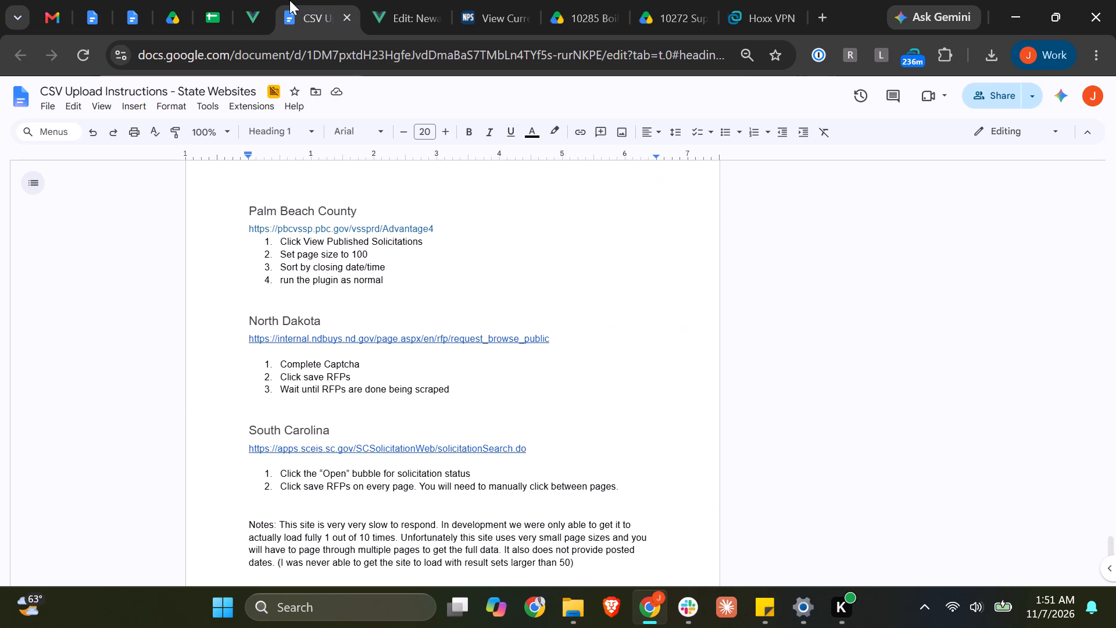
# Refresh the flagged sites list and open Township of Mifflin, Hancock, Santa Barbara, Soledad Unified School District and North Central Area Schools in separate new tabs.
pyautogui.click(251, 5)
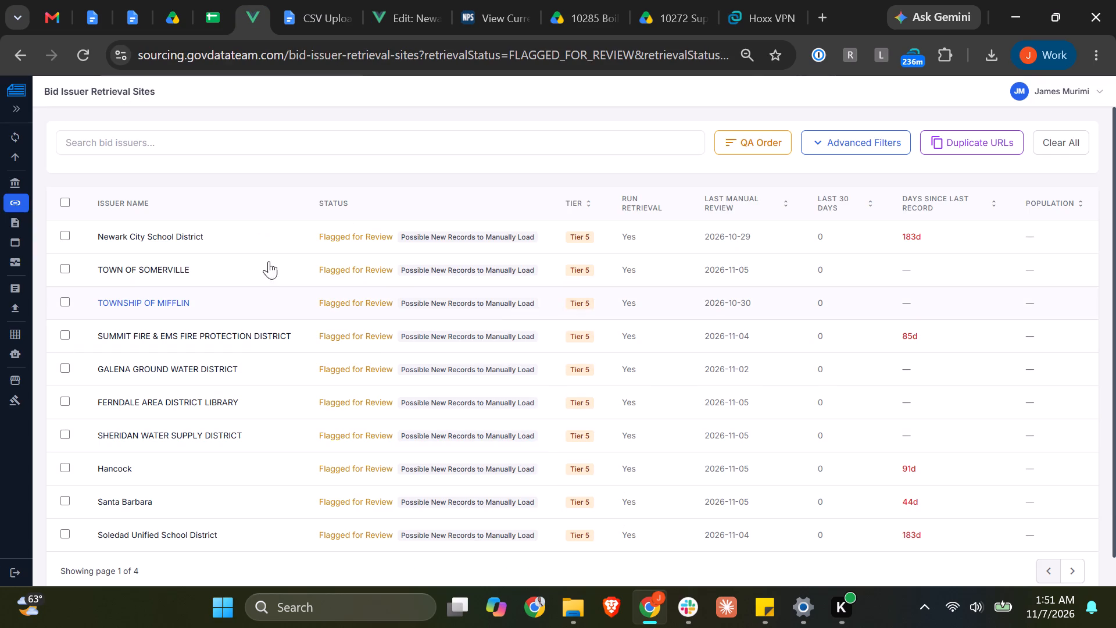
pyautogui.click(81, 49)
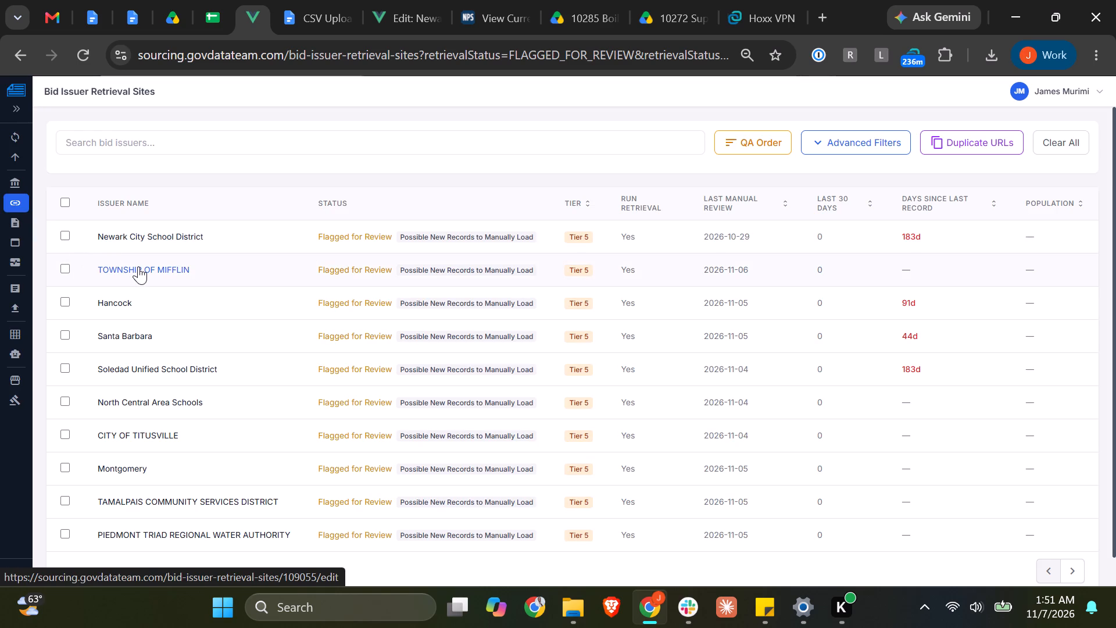
pyautogui.rightClick(138, 266)
pyautogui.click(171, 287)
pyautogui.scroll(-1, 189, 253)
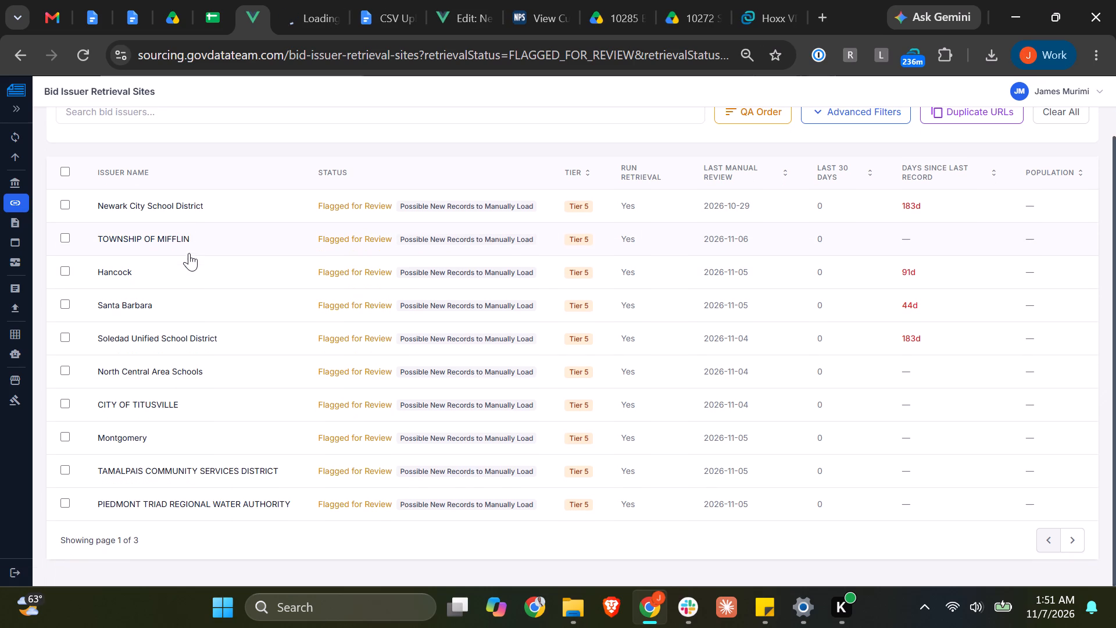
pyautogui.scroll(-1, 189, 253)
pyautogui.rightClick(114, 270)
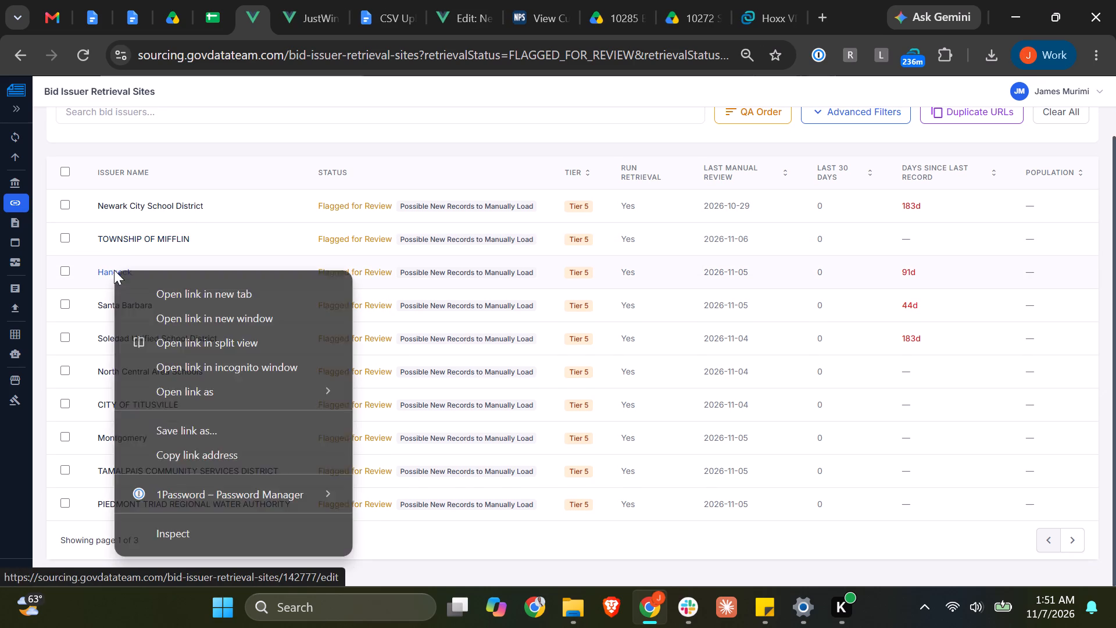
pyautogui.click(150, 288)
pyautogui.rightClick(136, 306)
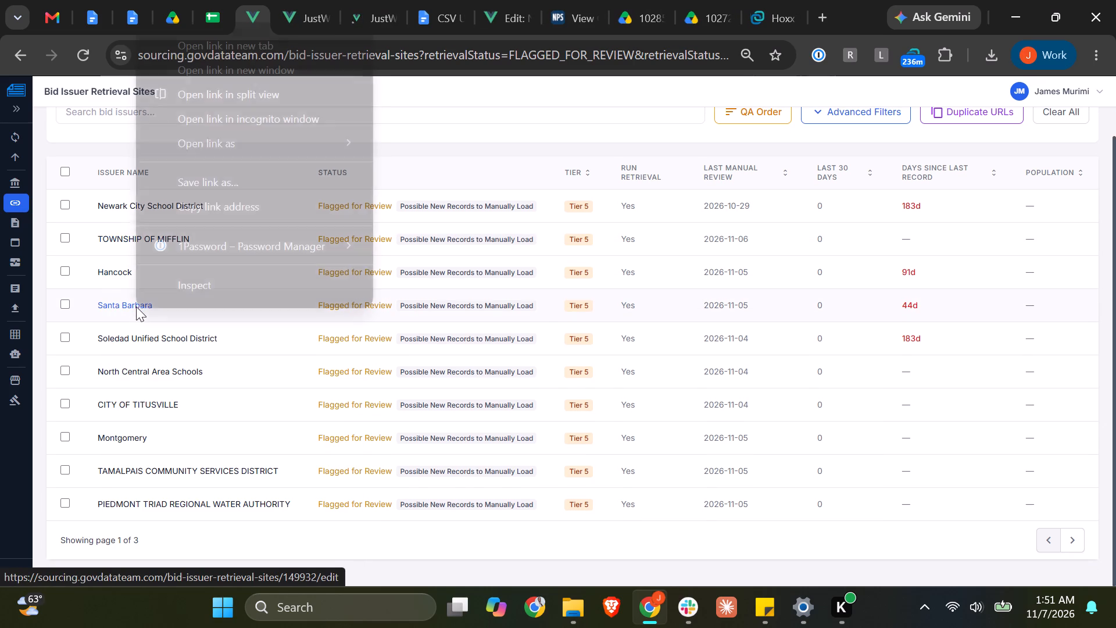
pyautogui.click(202, 45)
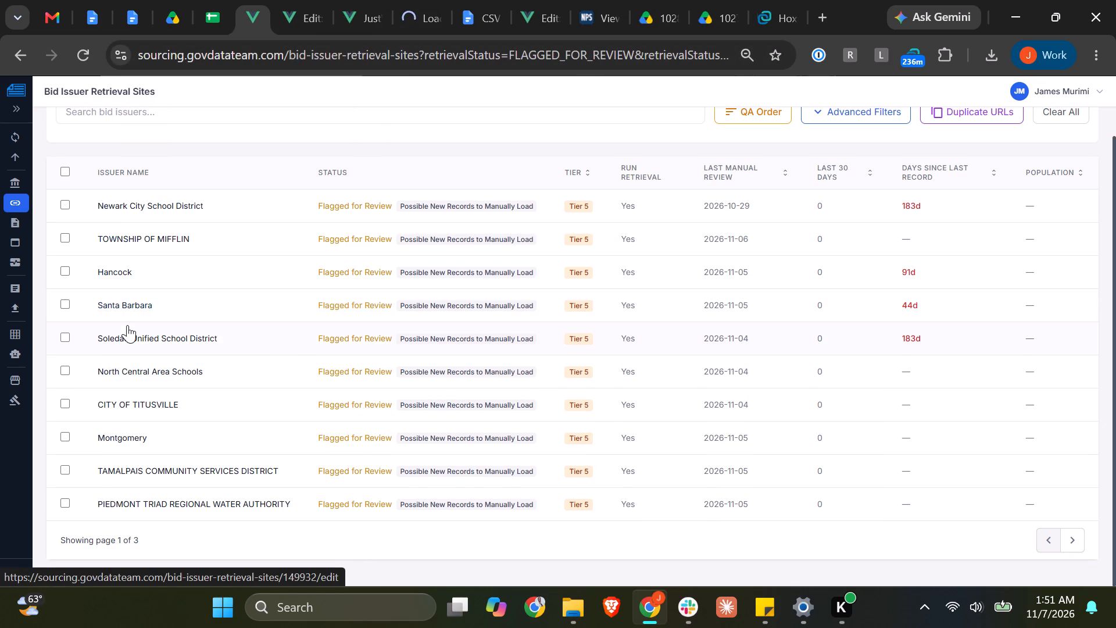
pyautogui.rightClick(129, 334)
pyautogui.click(206, 72)
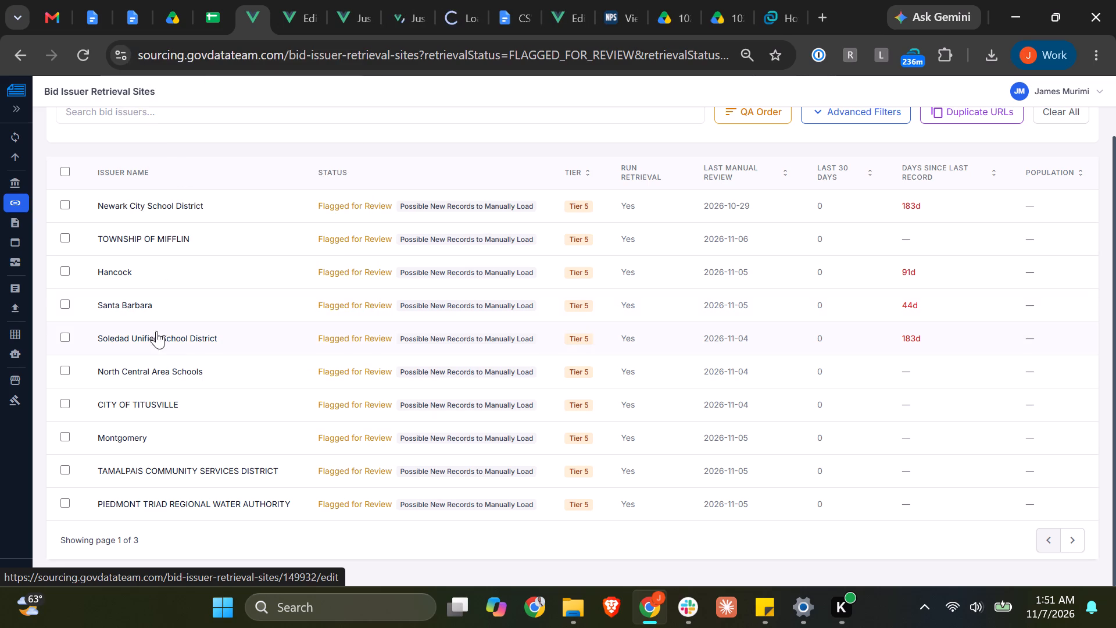
pyautogui.rightClick(153, 366)
pyautogui.click(201, 102)
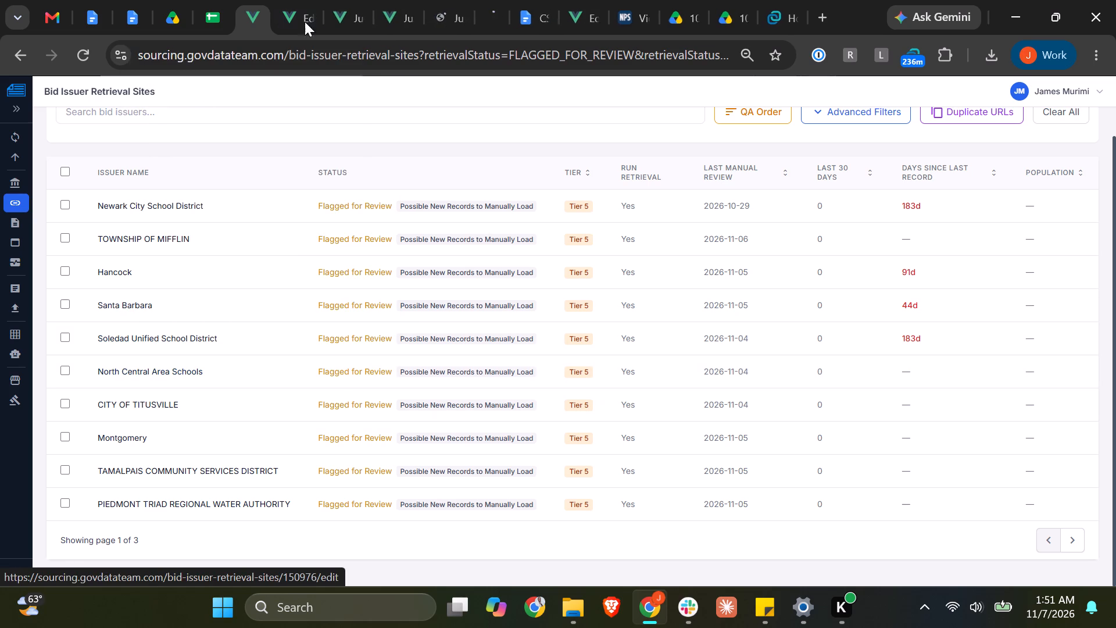
# Open the source bid pages of the Township of Mifflin and Hancock retrieval sites in new tabs.
pyautogui.click(269, 0)
pyautogui.click(272, 0)
pyautogui.click(298, 0)
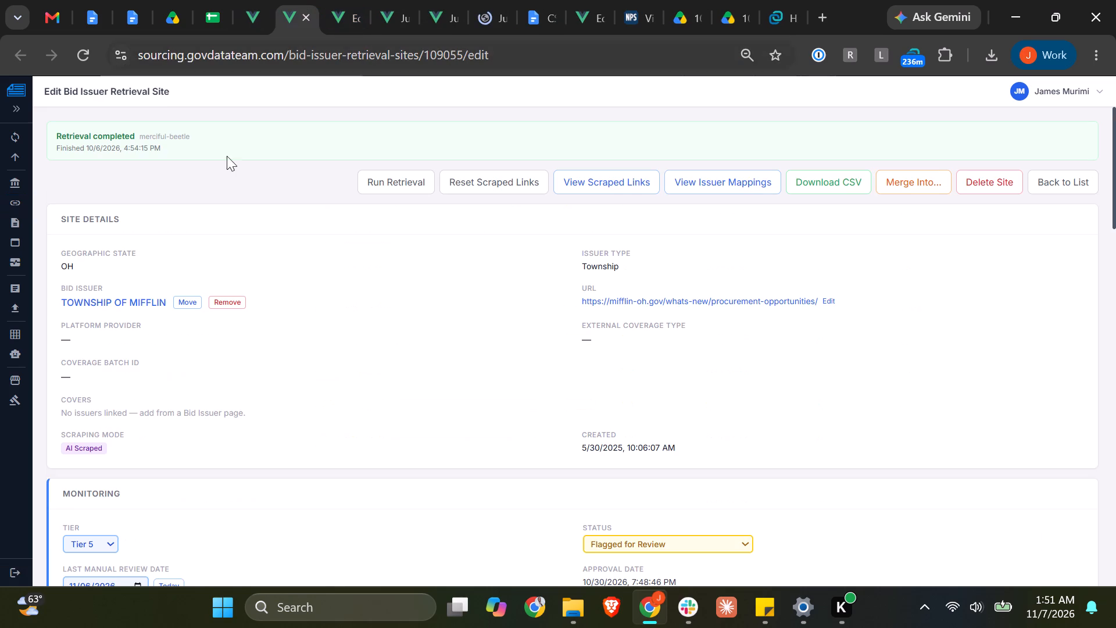
pyautogui.rightClick(634, 298)
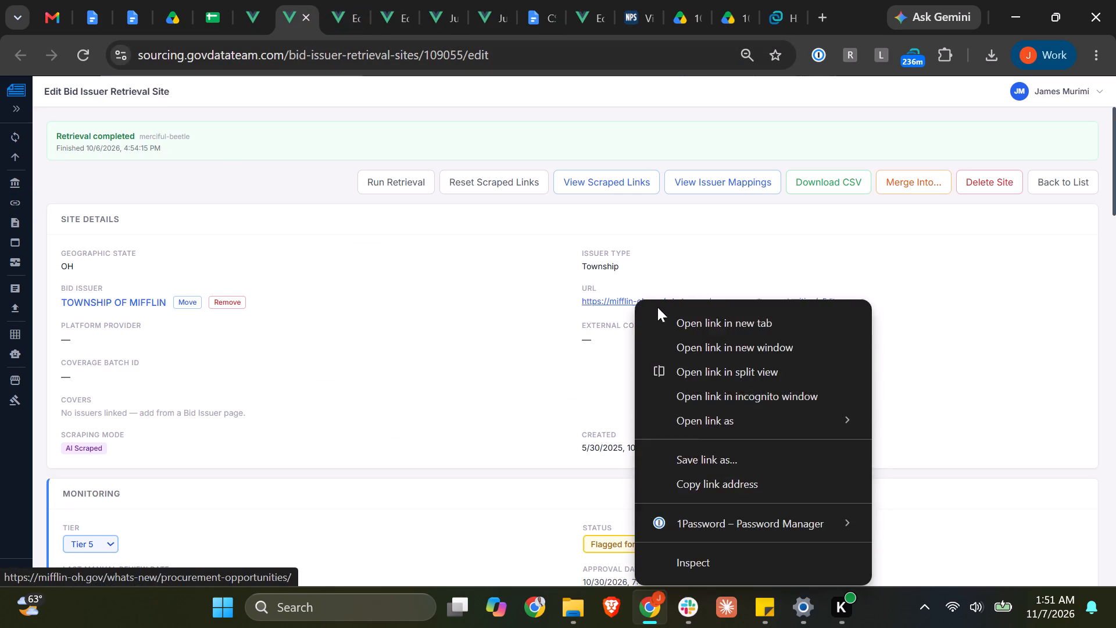
pyautogui.click(662, 312)
pyautogui.click(378, 0)
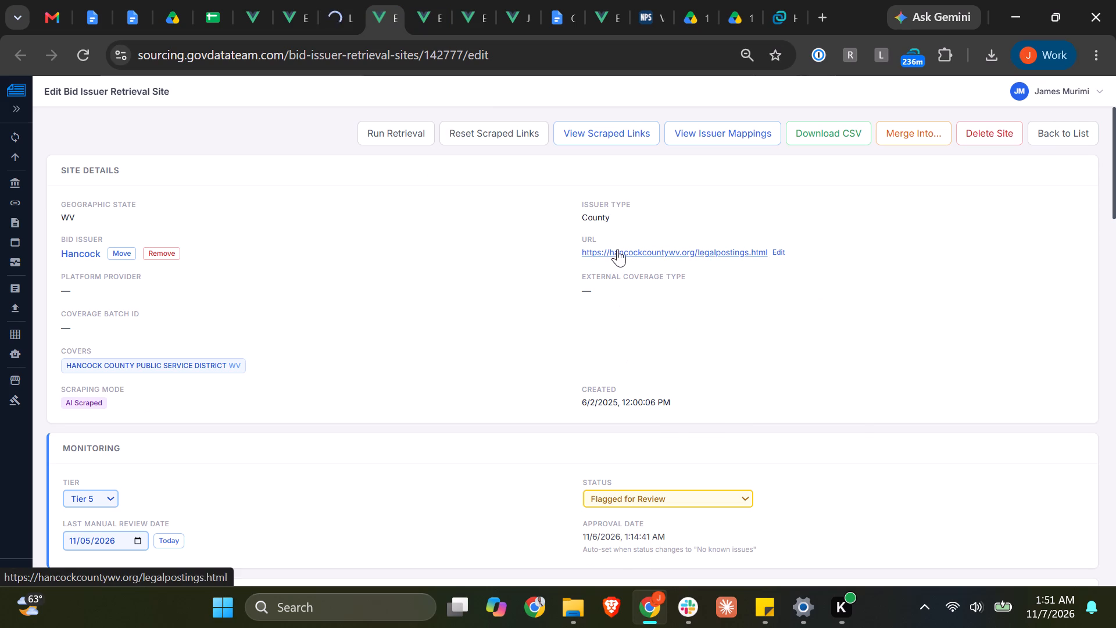
pyautogui.rightClick(617, 249)
pyautogui.click(641, 257)
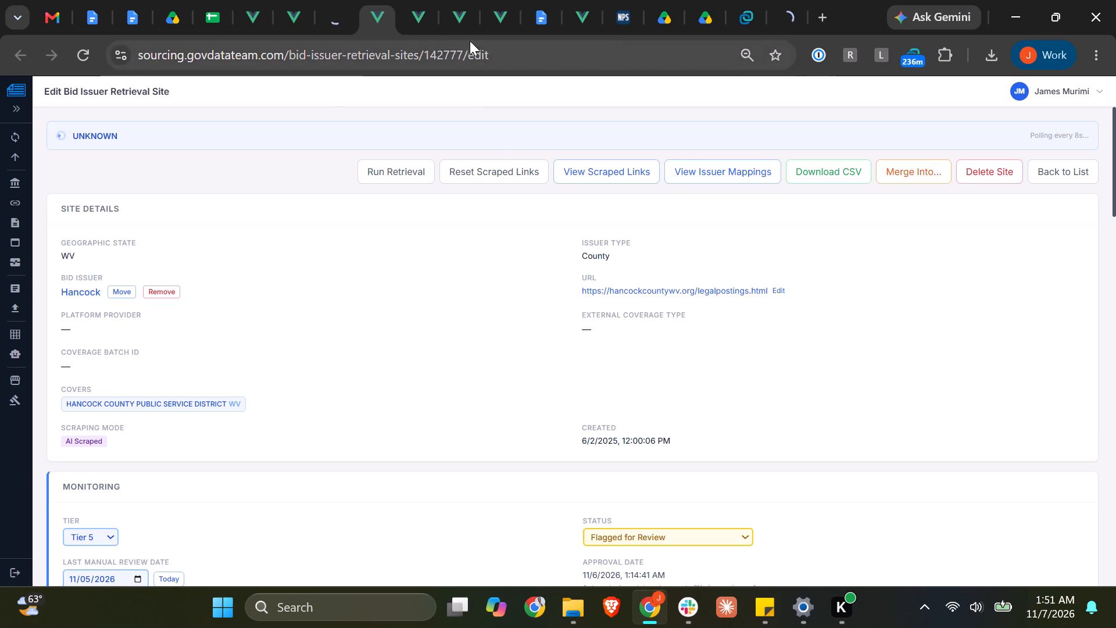
pyautogui.rightClick(785, 11)
pyautogui.click(856, 356)
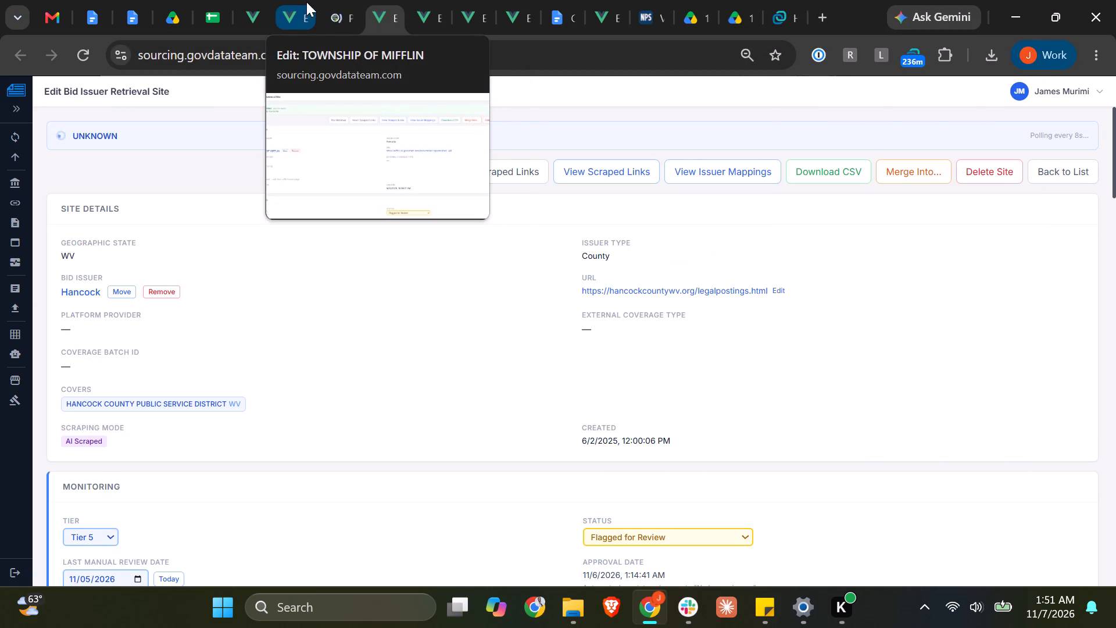
pyautogui.rightClick(644, 288)
pyautogui.click(692, 320)
# Open the source bid pages of the Santa Barbara, Soledad Unified School District and North Central Area Schools sites in new tabs.
pyautogui.click(452, 0)
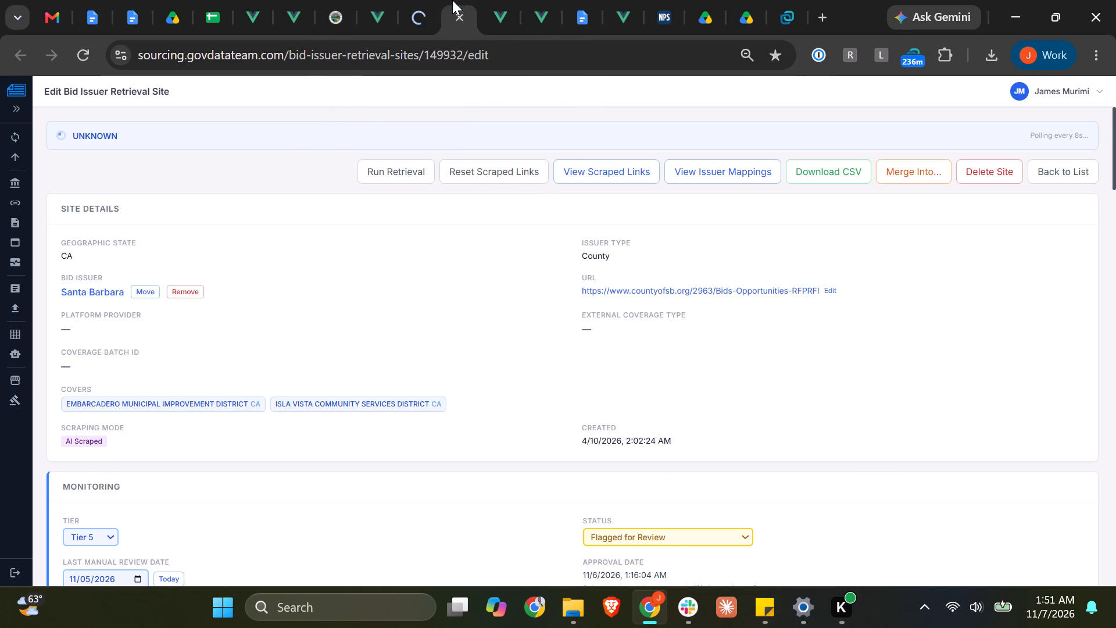
pyautogui.rightClick(624, 291)
pyautogui.click(661, 317)
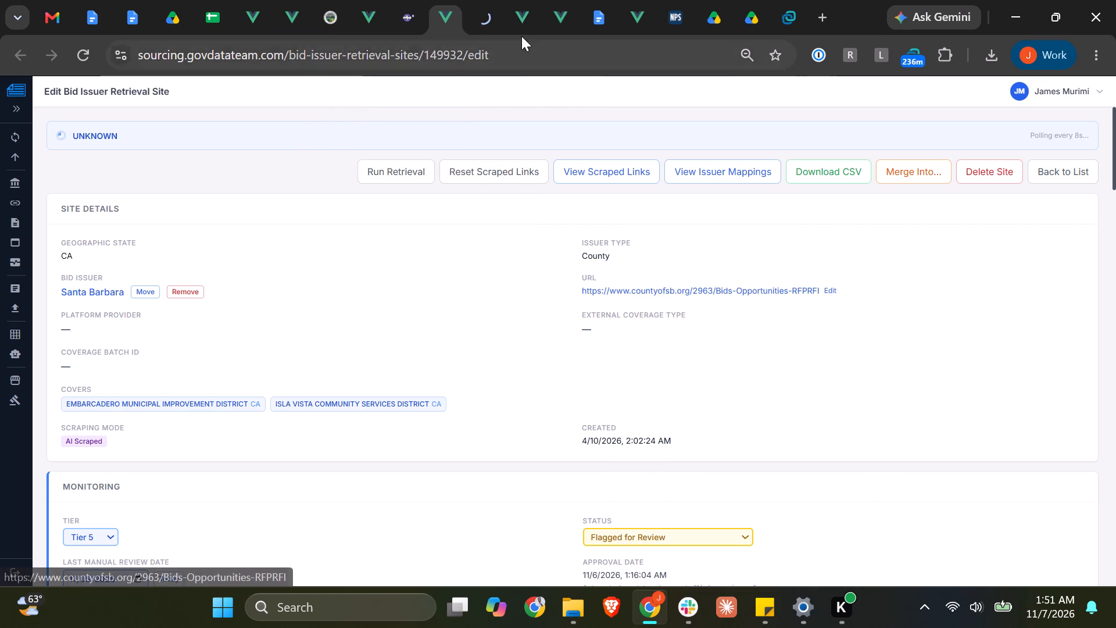
pyautogui.click(522, 14)
pyautogui.rightClick(641, 289)
pyautogui.click(668, 317)
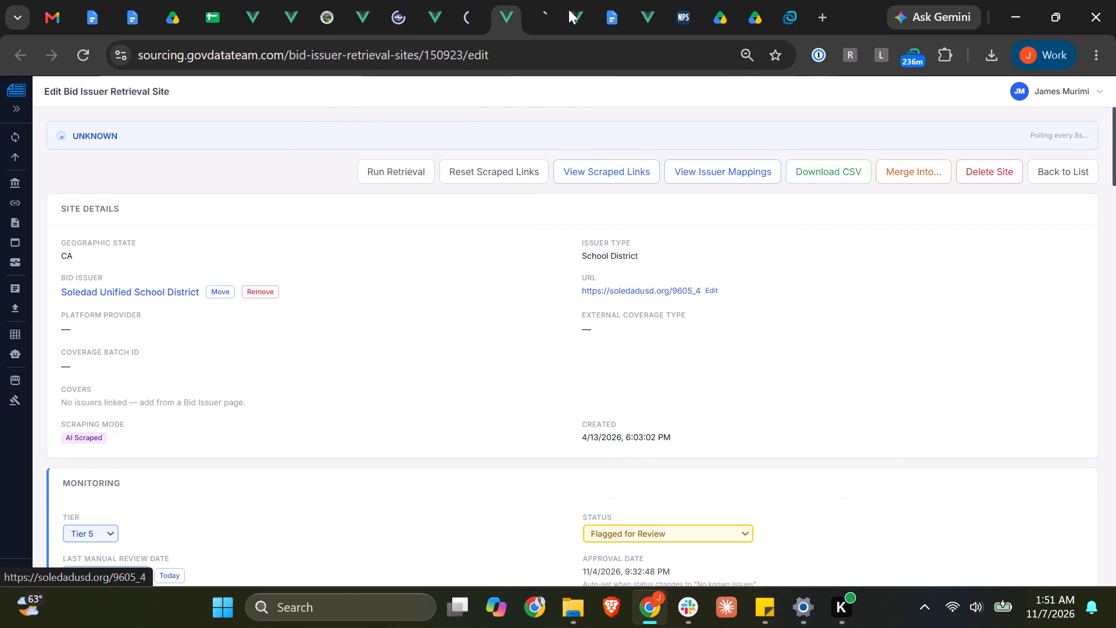
pyautogui.click(564, 0)
pyautogui.rightClick(618, 284)
pyautogui.click(653, 306)
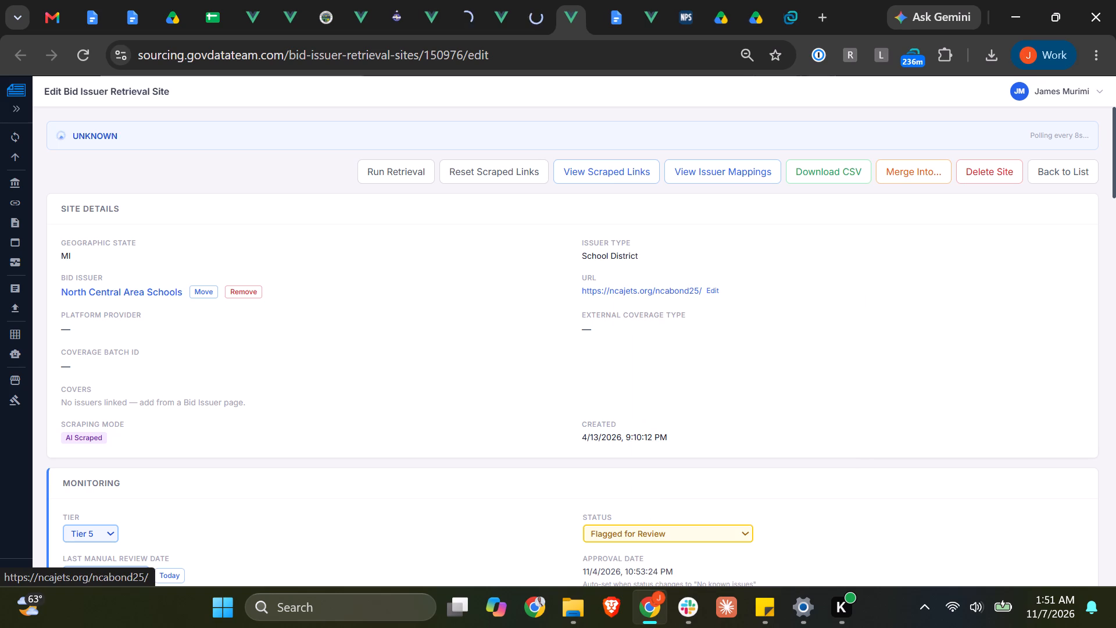
# Close the tabs of the two Newark bid documents, 10272 and 10285.
pyautogui.click(652, 0)
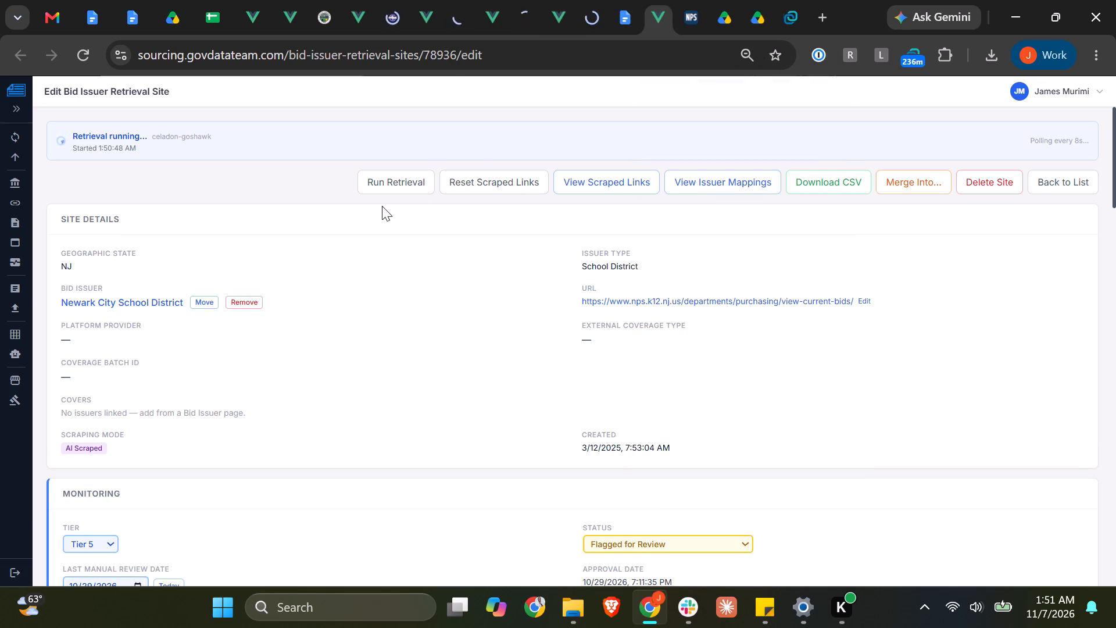
pyautogui.rightClick(757, 17)
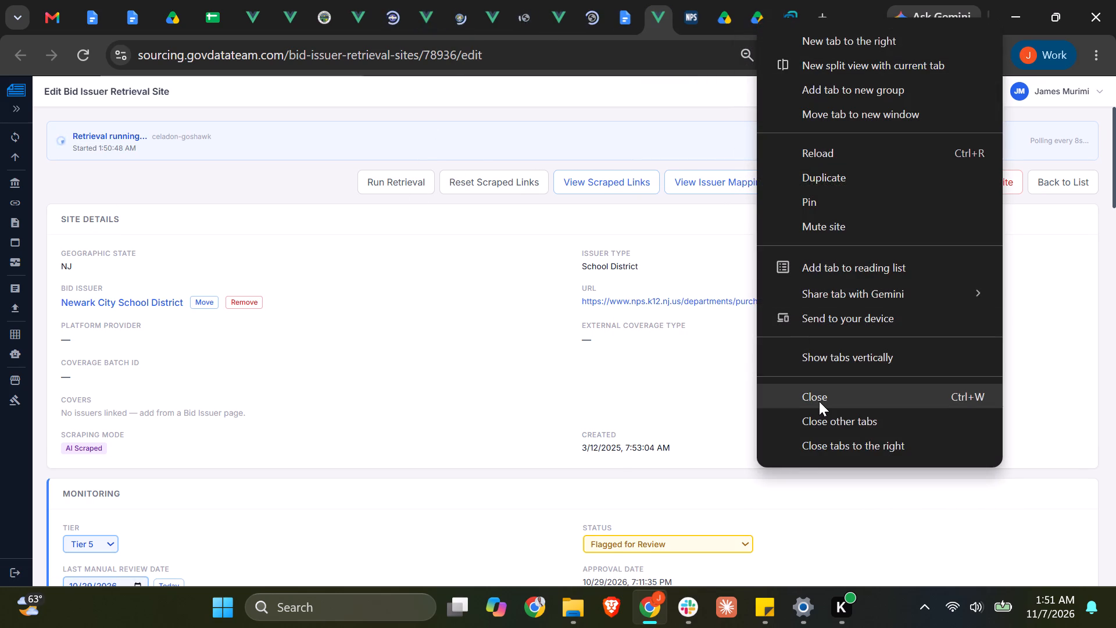
pyautogui.click(819, 401)
pyautogui.rightClick(752, 17)
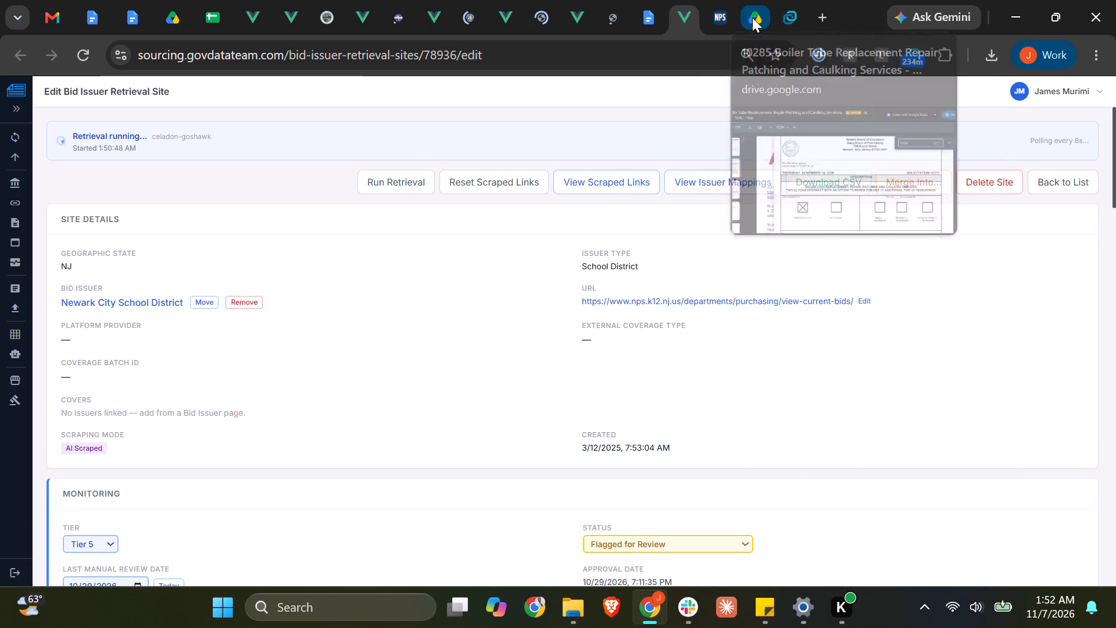
pyautogui.click(824, 396)
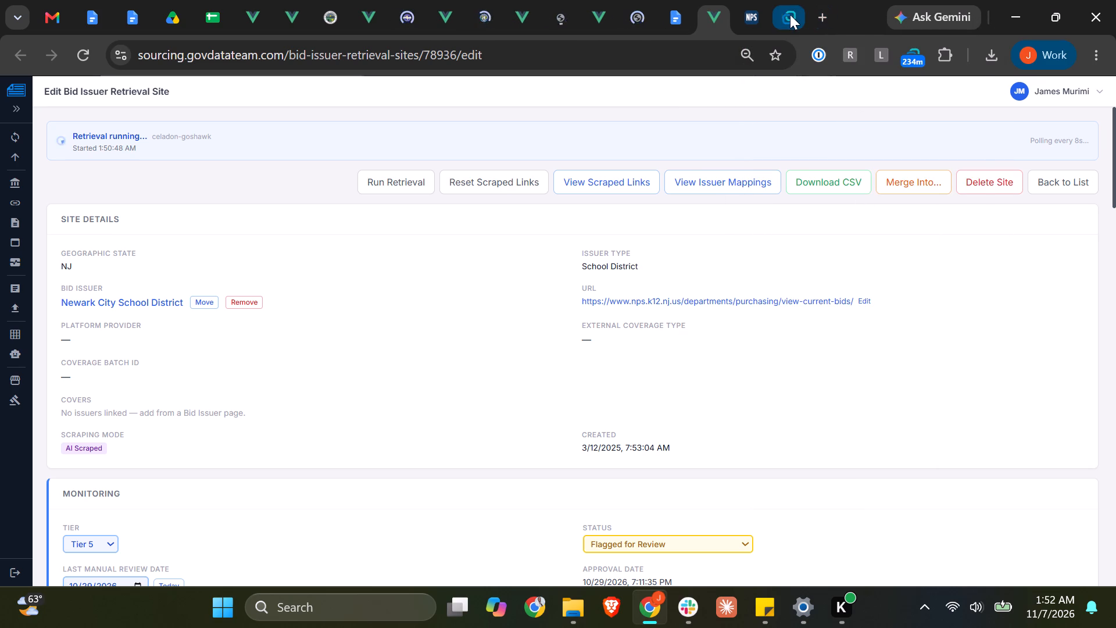
# Disconnect the Hoxx VPN and close its leftover tab.
pyautogui.click(902, 54)
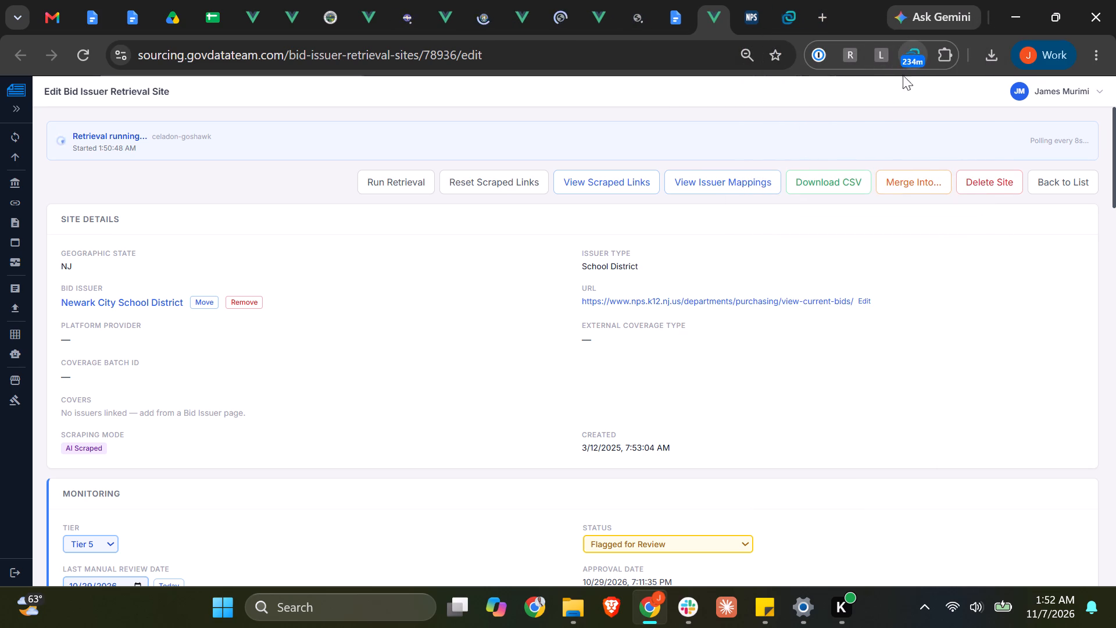
pyautogui.click(753, 309)
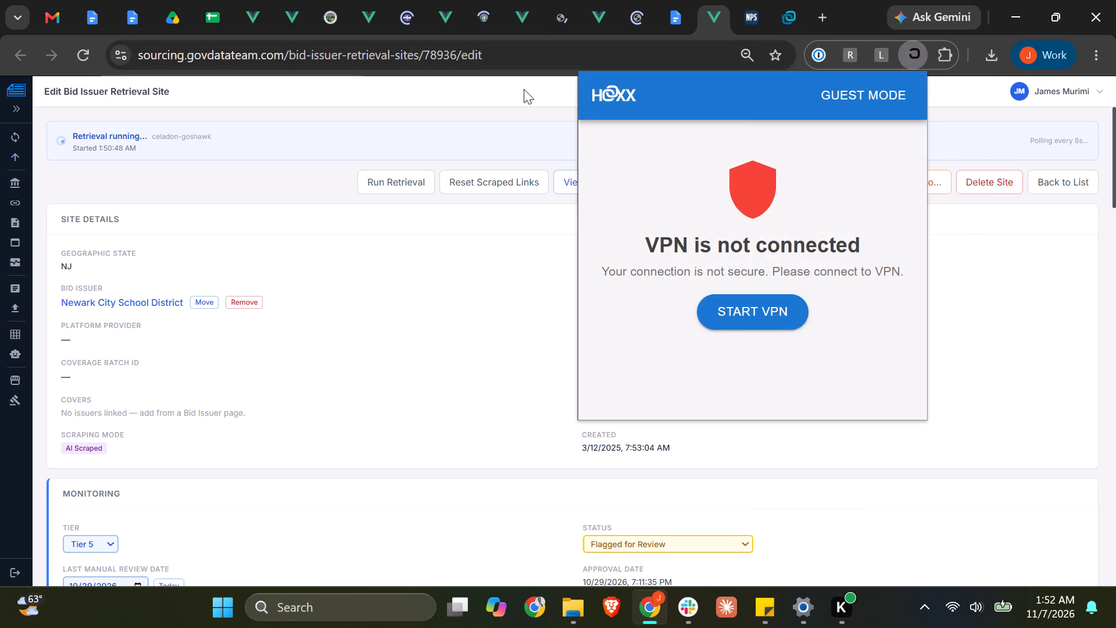
pyautogui.click(524, 89)
pyautogui.rightClick(790, 17)
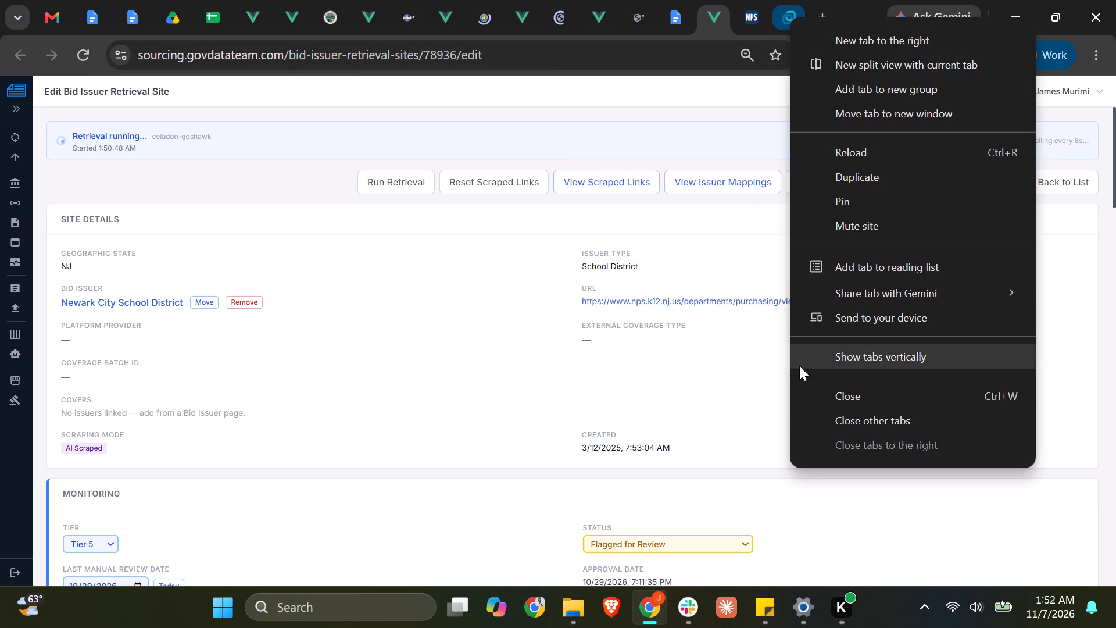
pyautogui.click(818, 404)
# Examine the Mifflin Township procurement opportunities page for active solicitations and close the page.
pyautogui.click(324, 0)
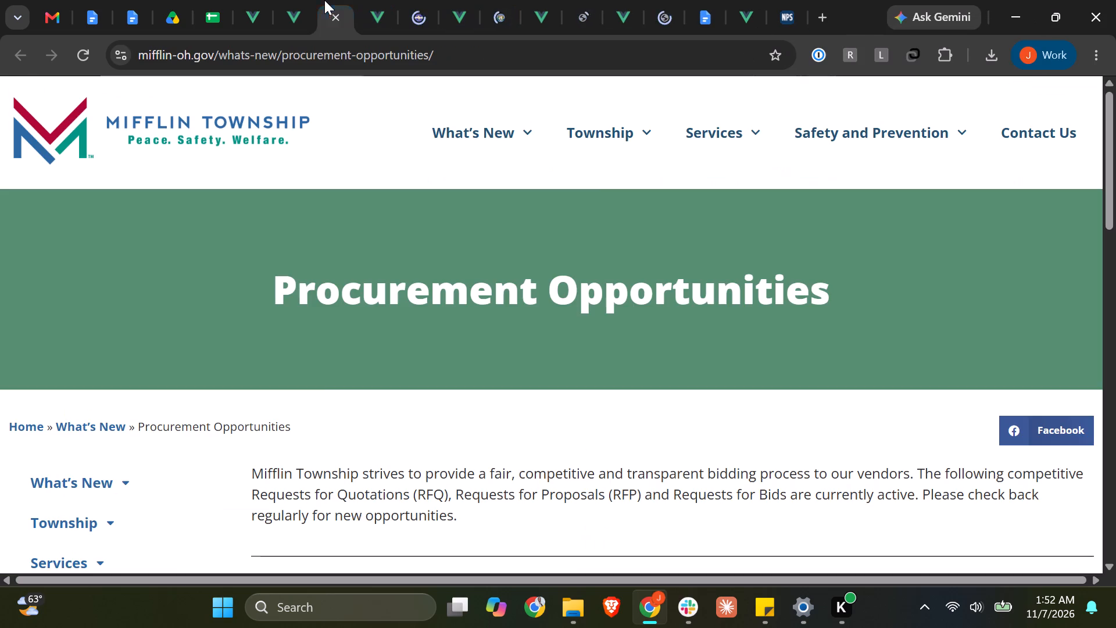
pyautogui.scroll(-2, 431, 466)
pyautogui.scroll(-2, 405, 351)
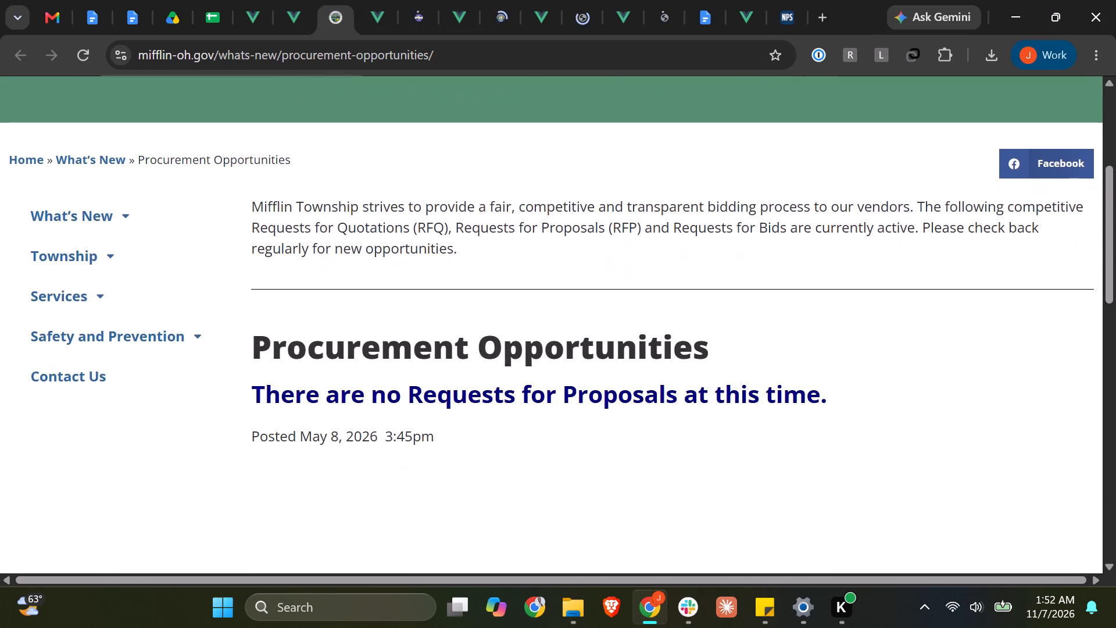
pyautogui.scroll(-9, 412, 327)
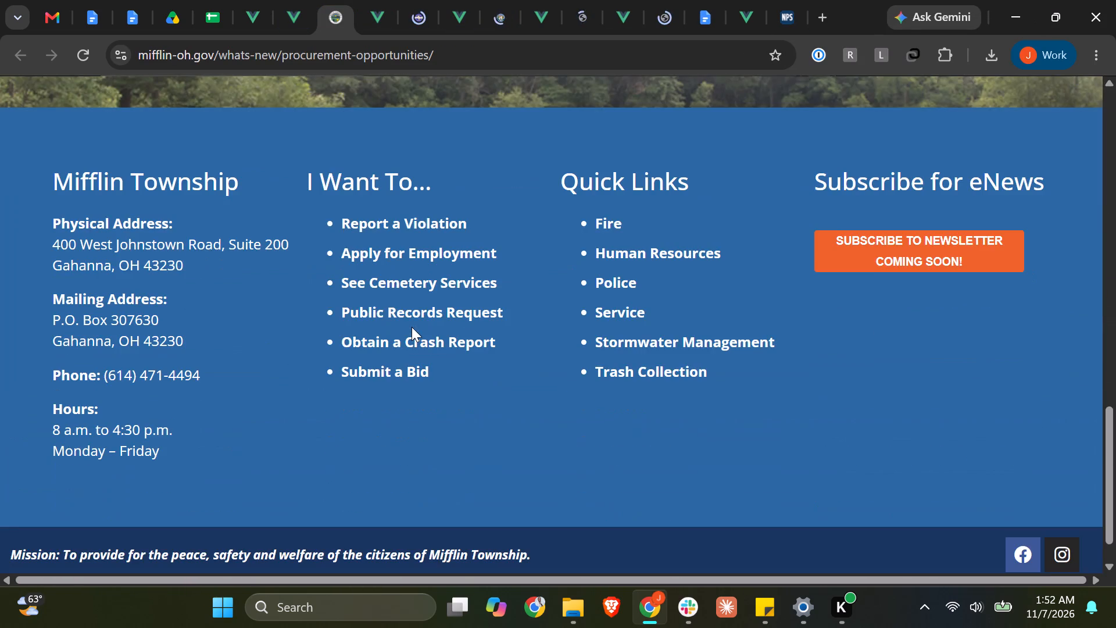
pyautogui.scroll(10, 412, 327)
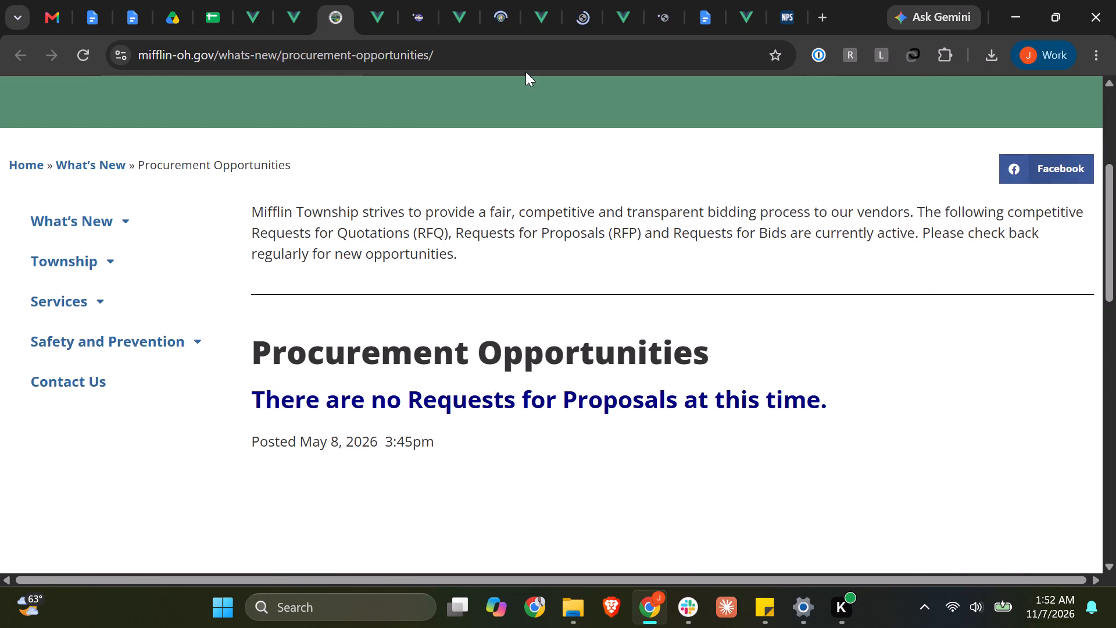
pyautogui.click(336, 19)
# Set the Township of Mifflin site's status to No known issues and its last manual review date to today, checking the latest monitoring screenshot.
pyautogui.click(297, 7)
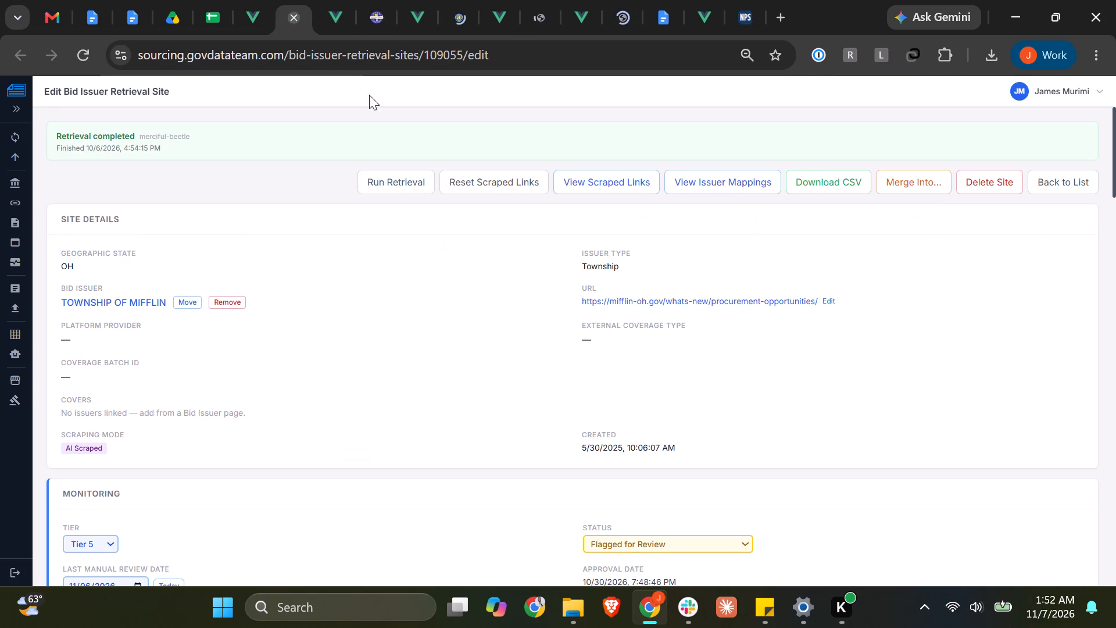
pyautogui.click(635, 539)
pyautogui.click(628, 484)
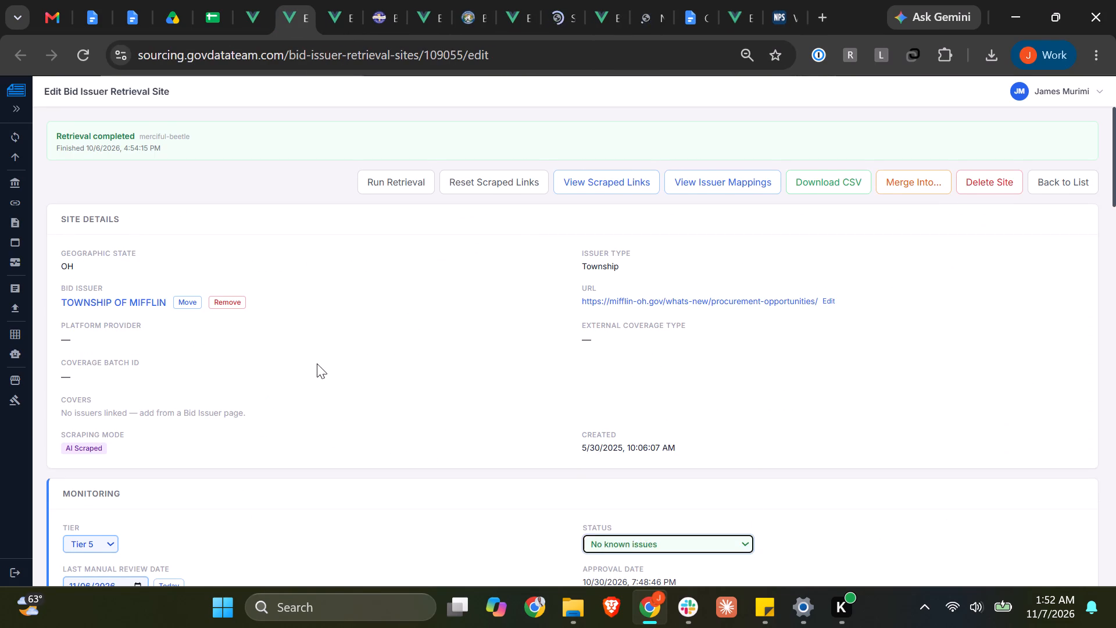
pyautogui.scroll(-3, 317, 363)
pyautogui.click(167, 329)
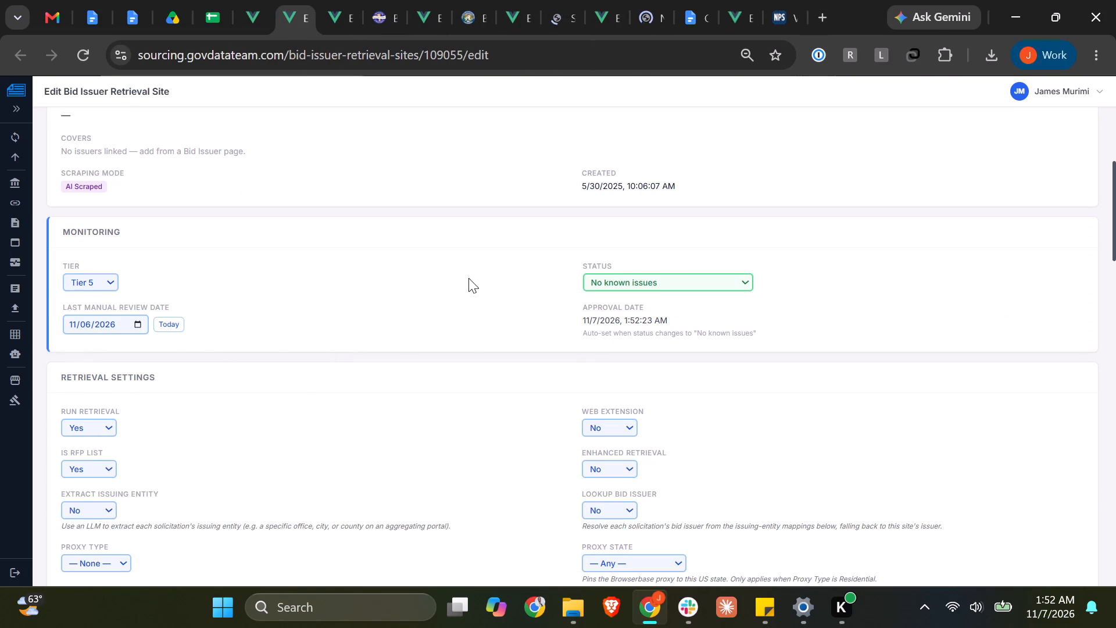
pyautogui.scroll(9, 447, 258)
pyautogui.scroll(-4, 269, 269)
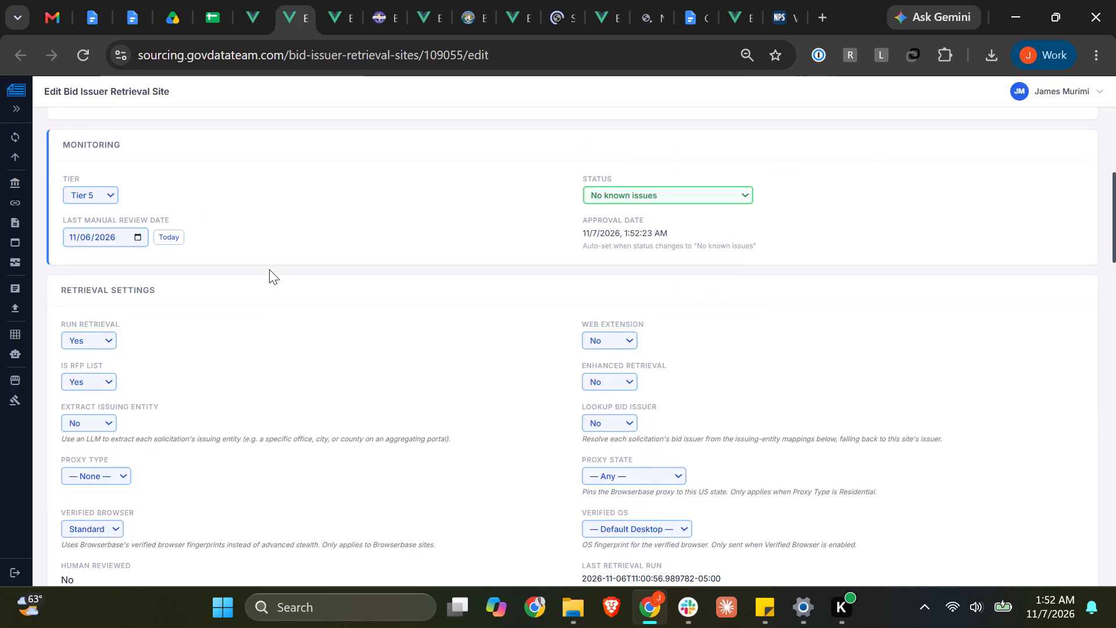
pyautogui.scroll(-10, 270, 269)
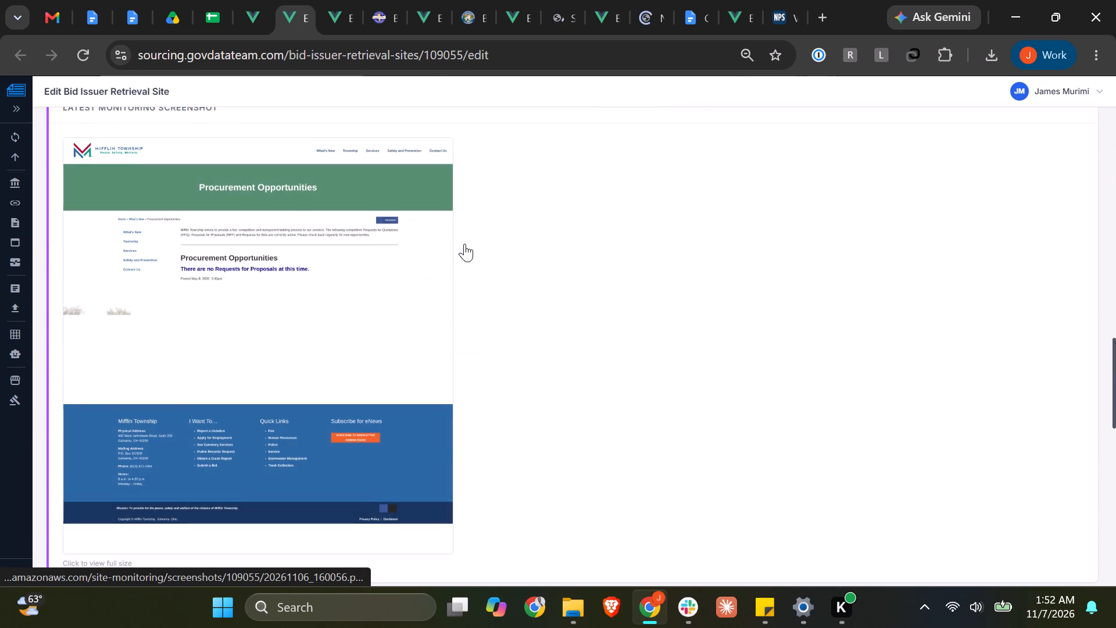
pyautogui.scroll(18, 464, 244)
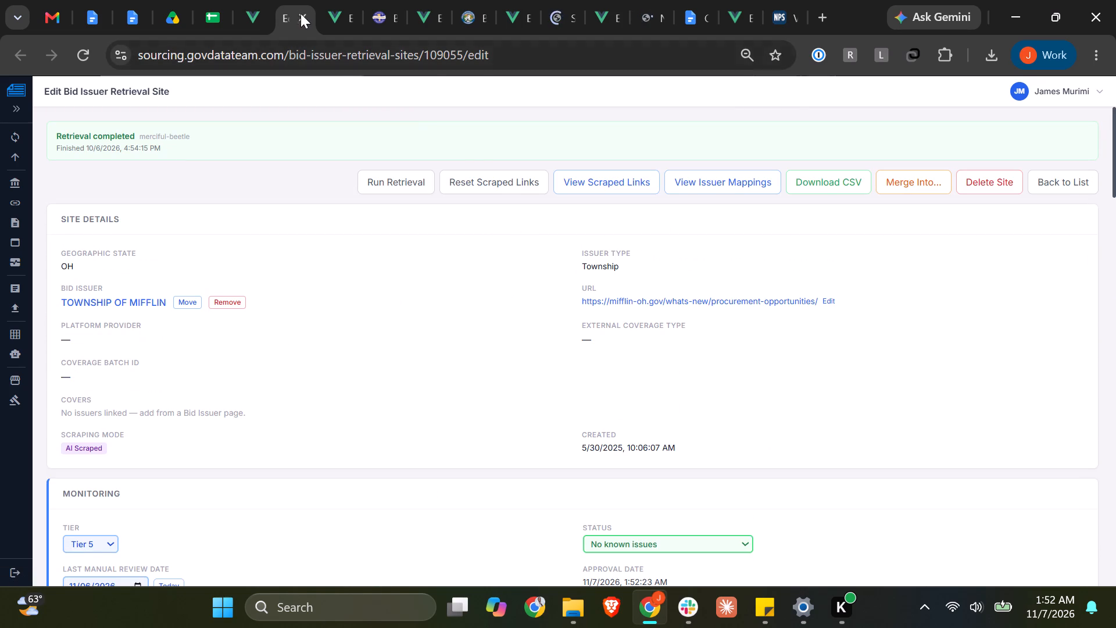
# Close the Township of Mifflin retrieval site record.
pyautogui.click(302, 16)
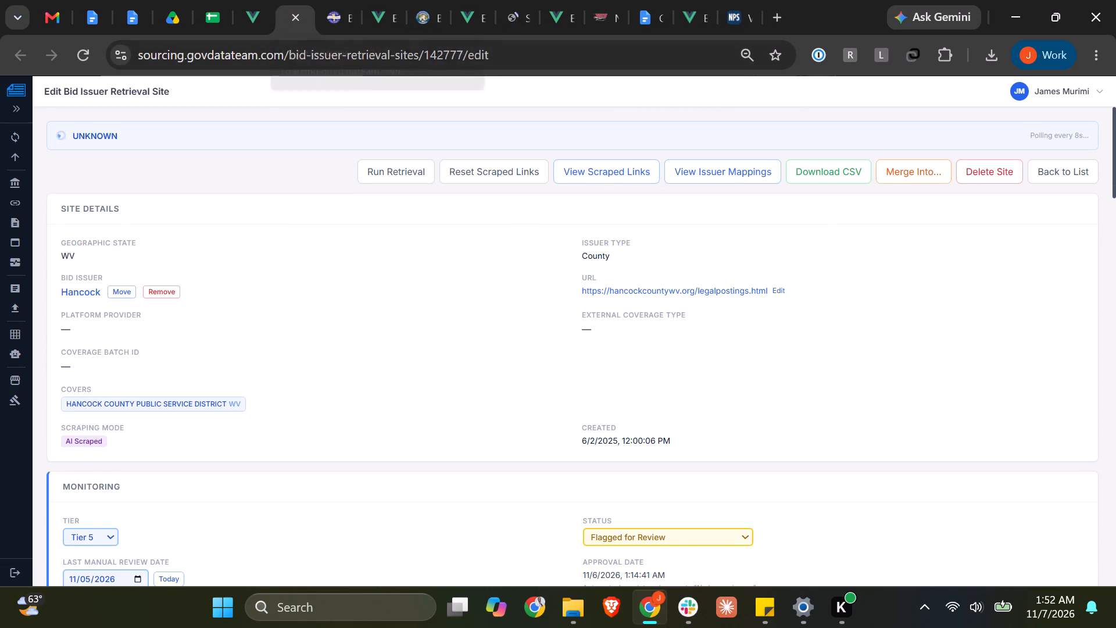
# Examine Hancock County's open bids and legal postings, including the Archives folder, and open the RFQ - 2026 Maintenance Vehicle document.
pyautogui.click(354, 0)
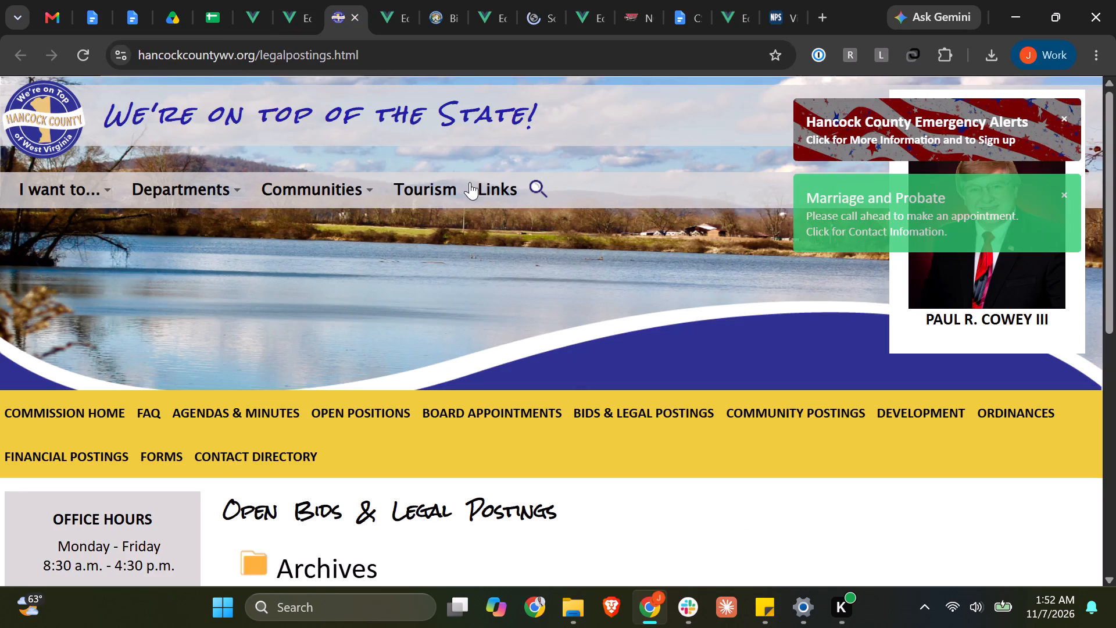
pyautogui.scroll(-3, 490, 190)
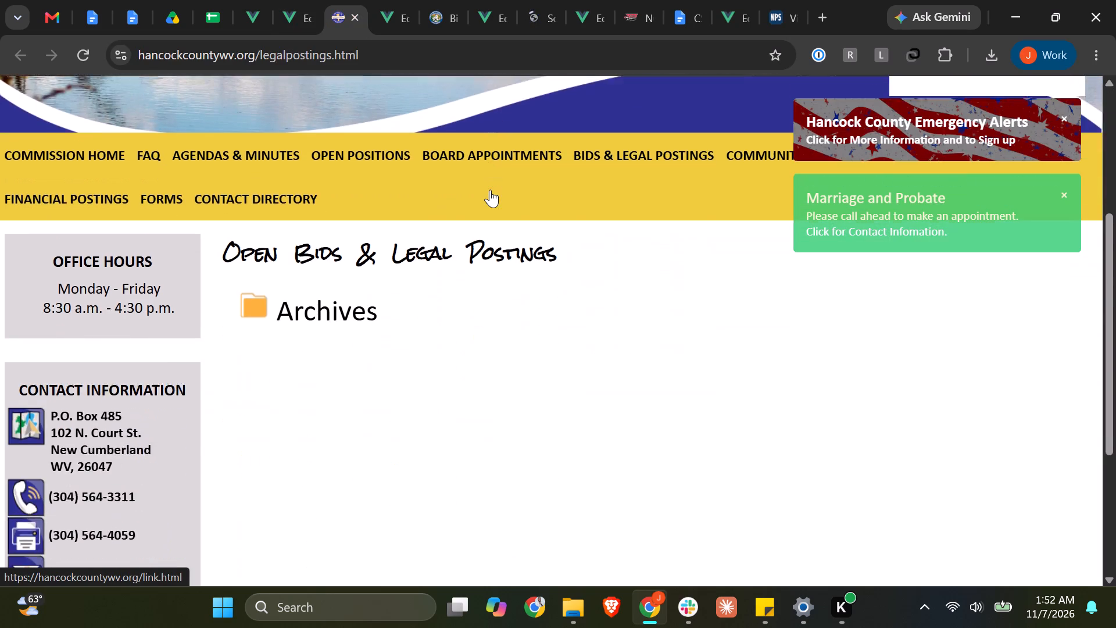
pyautogui.scroll(-2, 490, 190)
pyautogui.scroll(1, 327, 143)
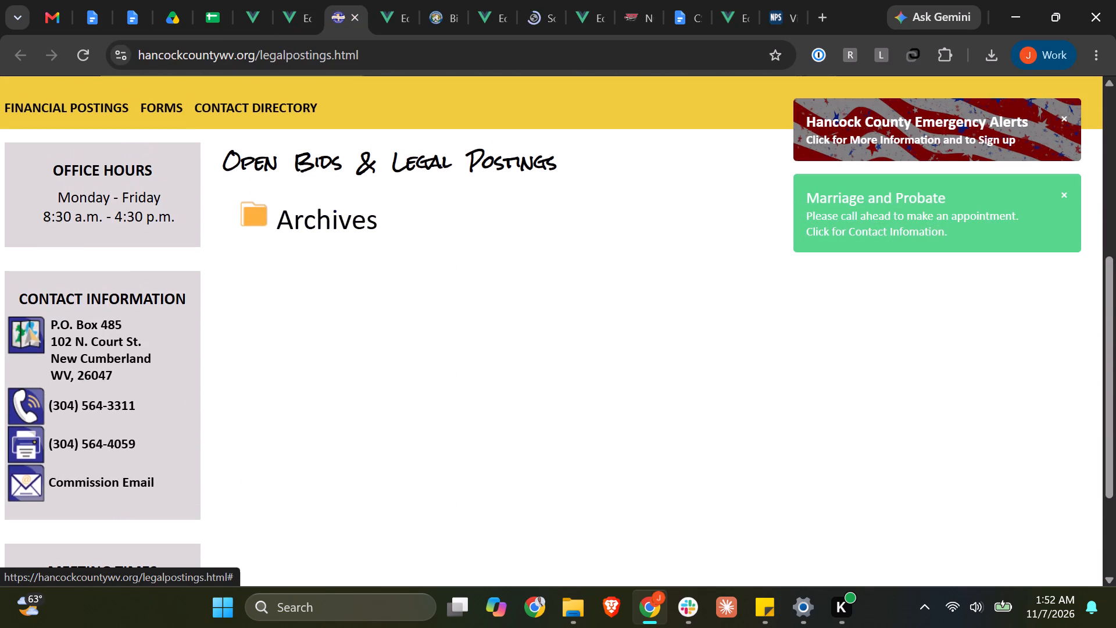
pyautogui.click(318, 217)
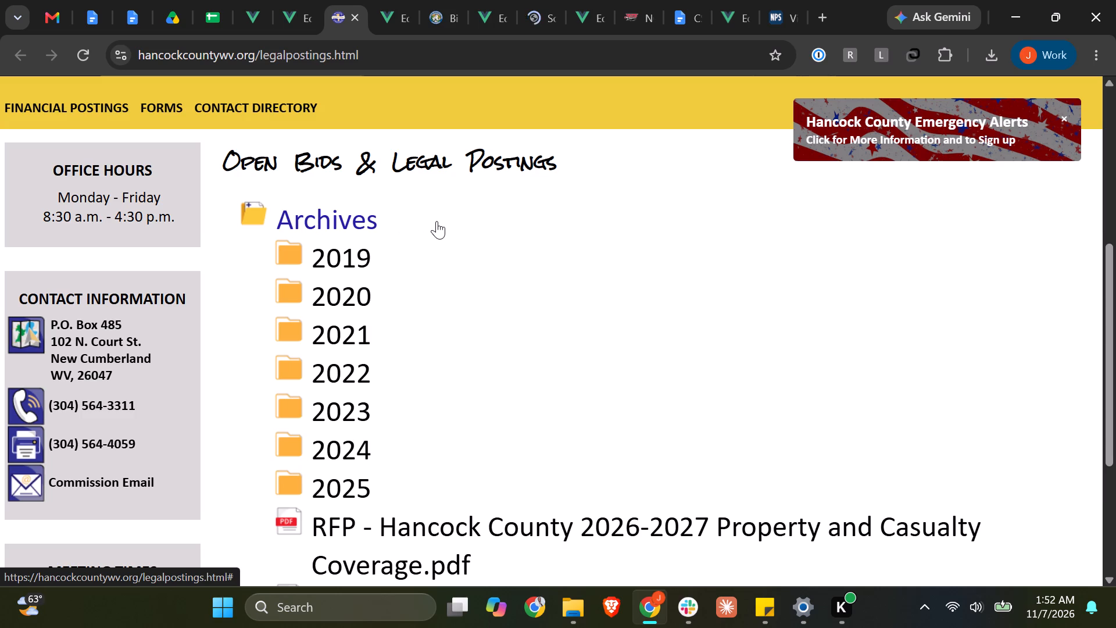
pyautogui.scroll(-3, 437, 221)
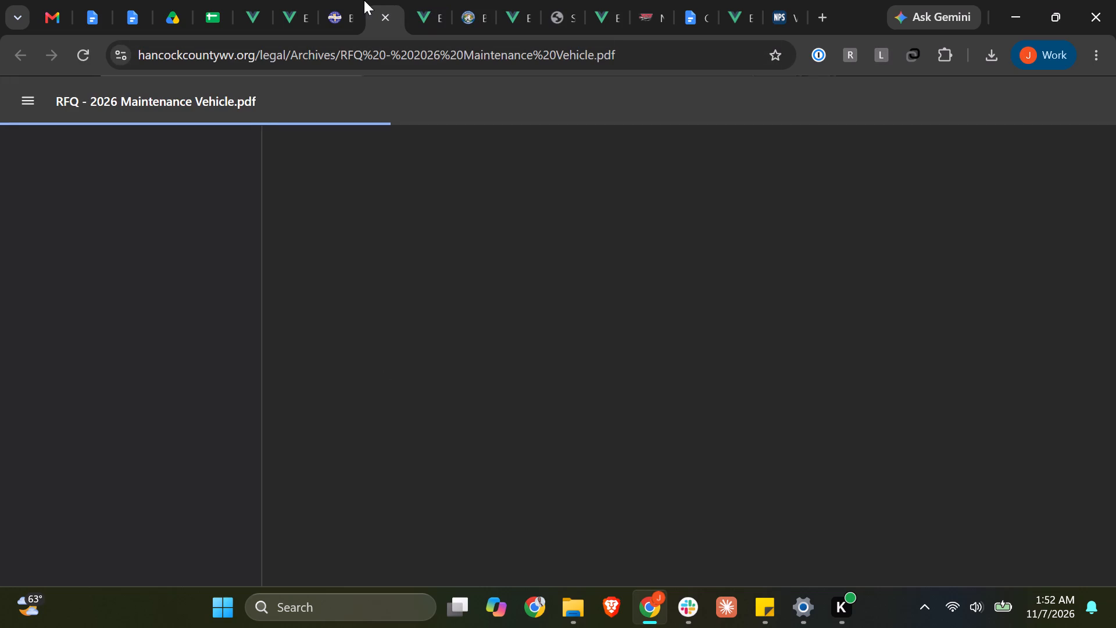
pyautogui.click(341, 0)
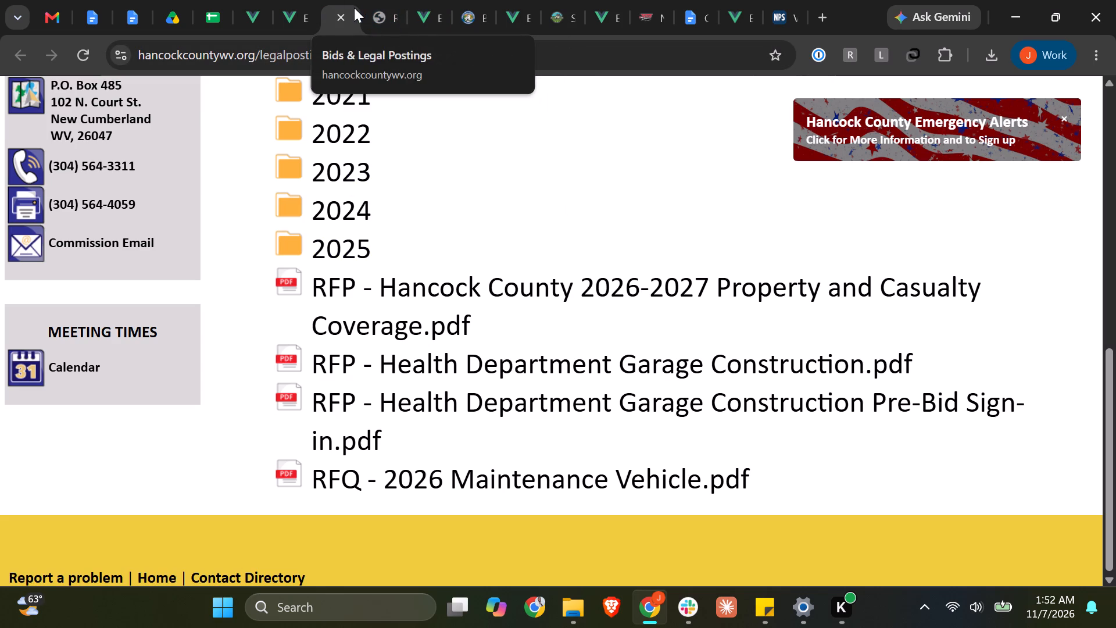
# Search the Hancock retrieval site record for the archived postings using the terms garage, health and property.
pyautogui.click(296, 7)
pyautogui.hotkey('ctrl', 'f')
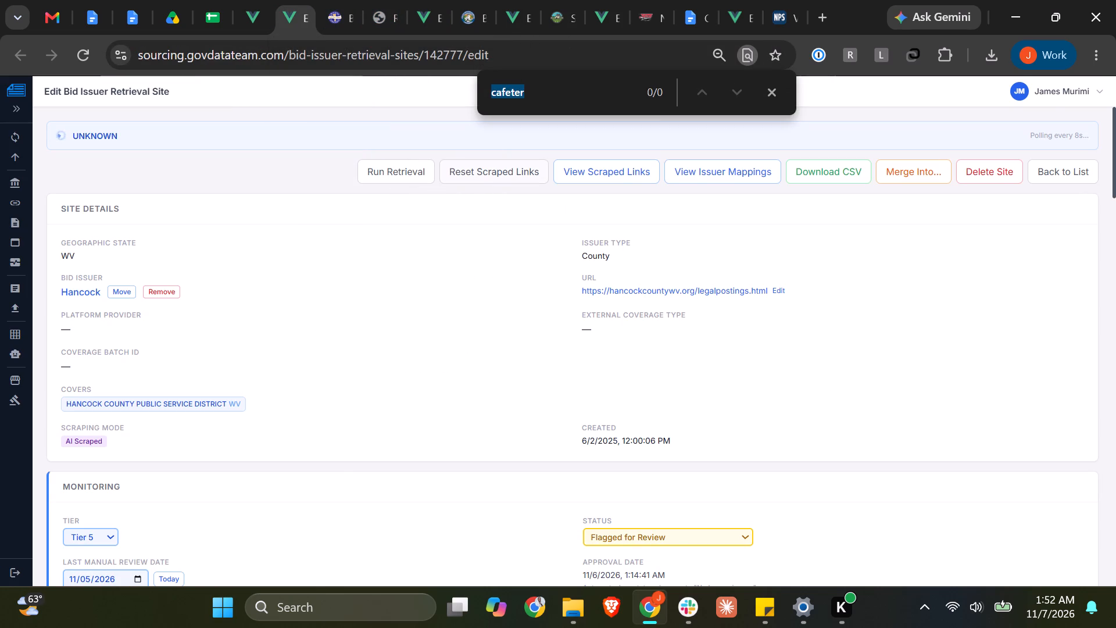
pyautogui.write('garage')
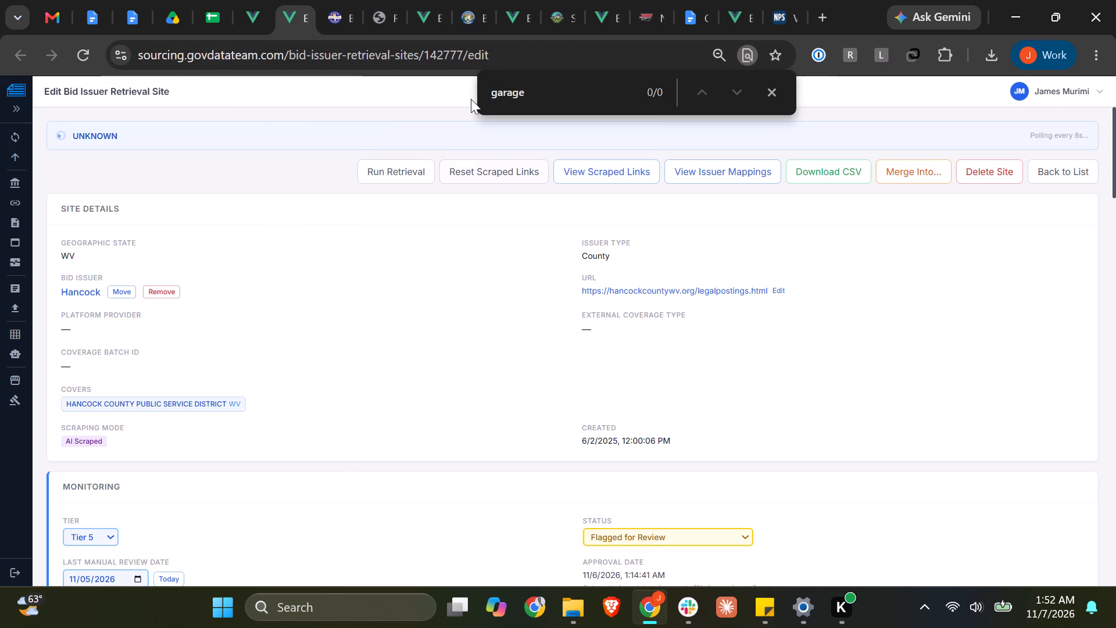
pyautogui.click(327, 0)
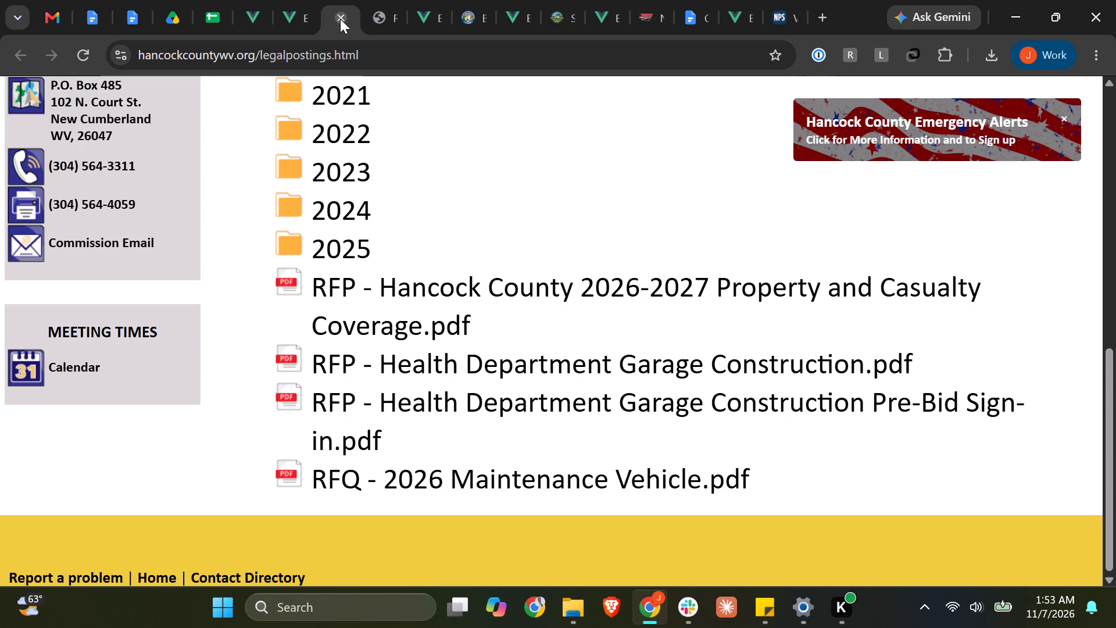
pyautogui.click(305, 0)
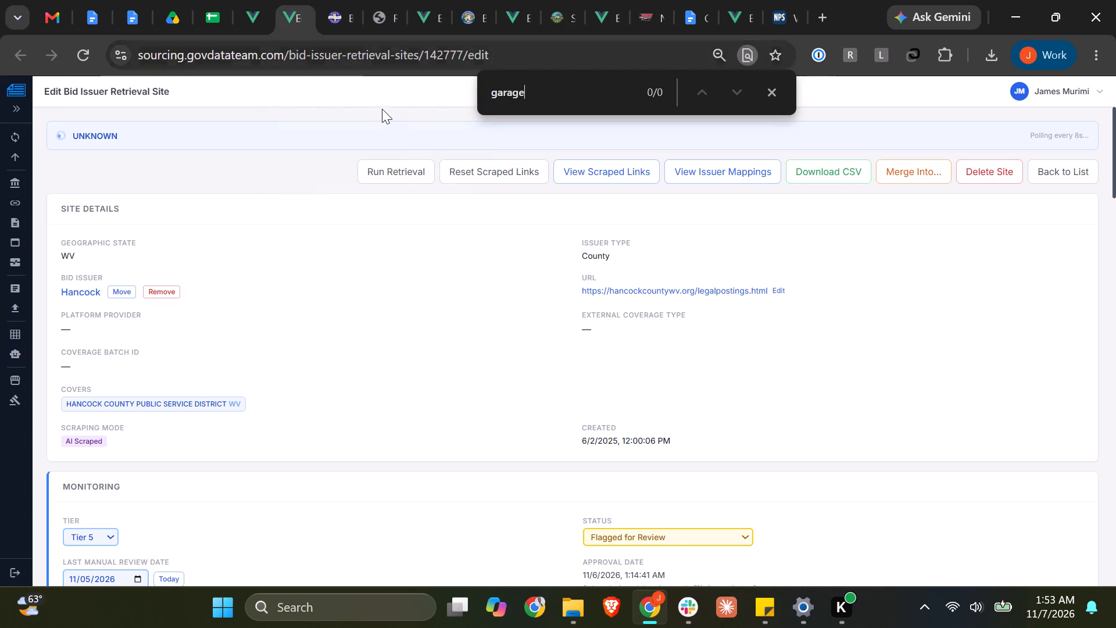
pyautogui.hotkey('ctrl', 'f')
pyautogui.write('health')
pyautogui.click(342, 5)
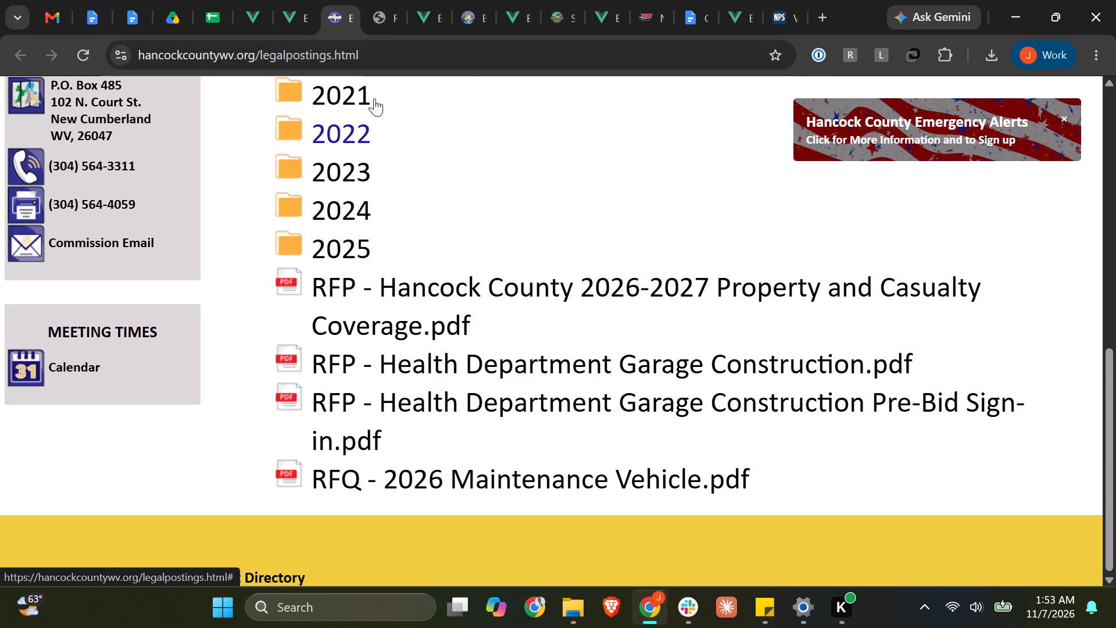
pyautogui.click(298, 1)
pyautogui.hotkey('ctrl', 'f')
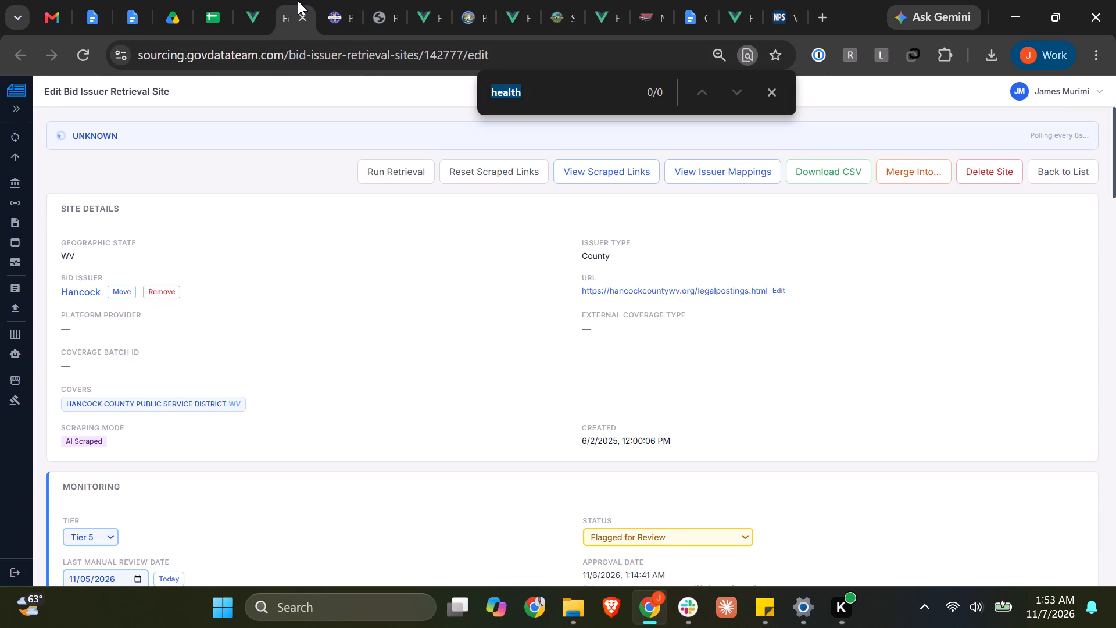
pyautogui.write('property')
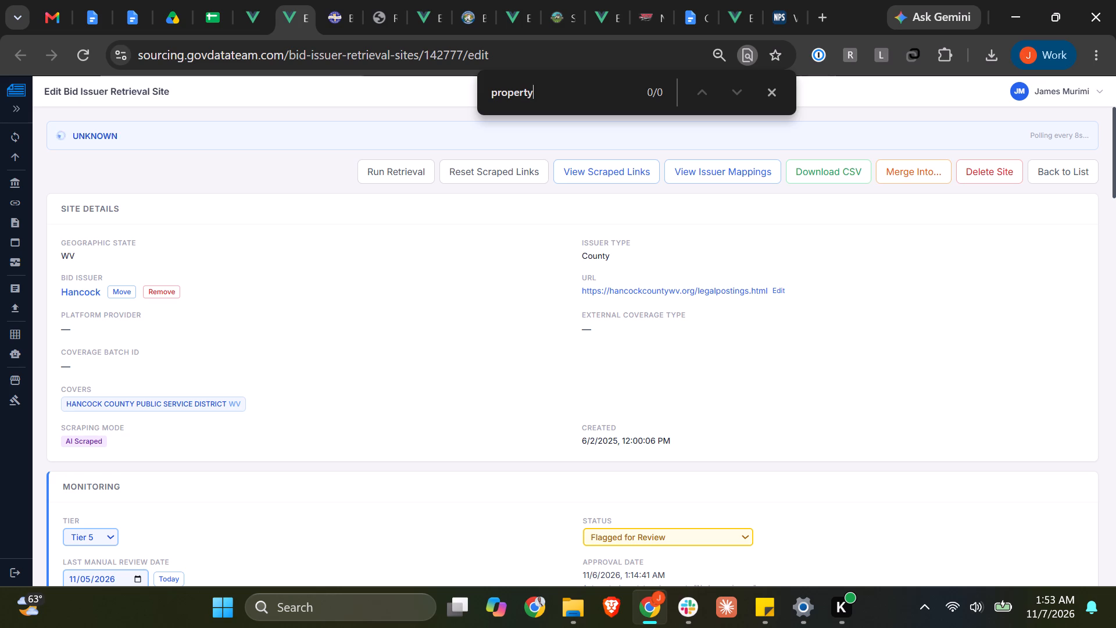
pyautogui.click(334, 5)
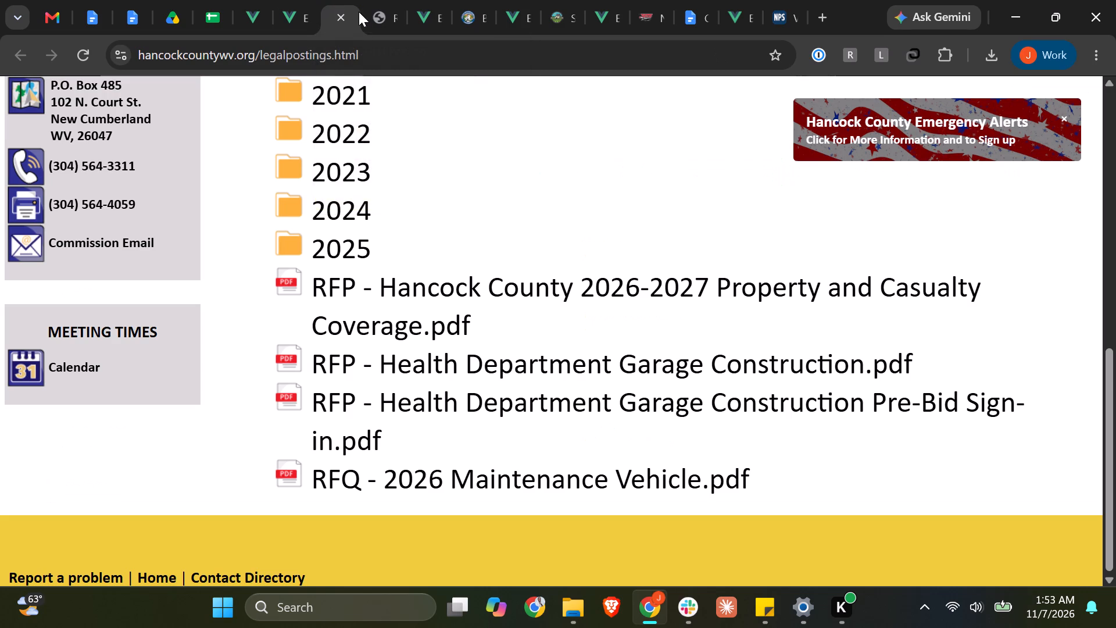
# Check the proposal due date in the 2026 Maintenance Vehicle RFQ, and close the document and the Hancock County postings page.
pyautogui.click(377, 0)
pyautogui.scroll(-2, 555, 365)
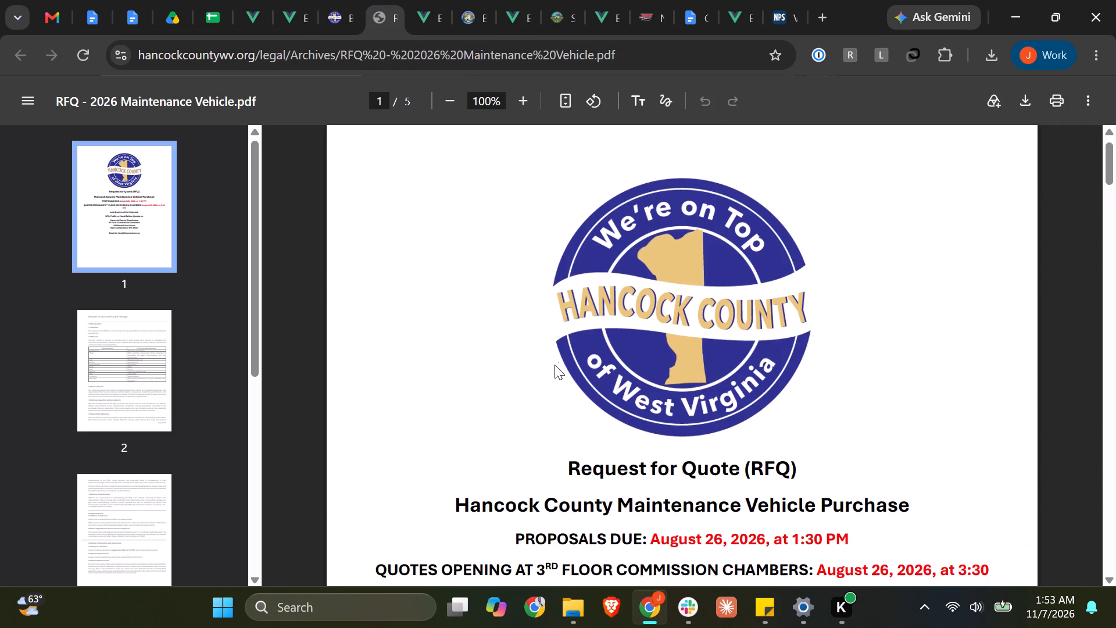
pyautogui.scroll(-1, 555, 365)
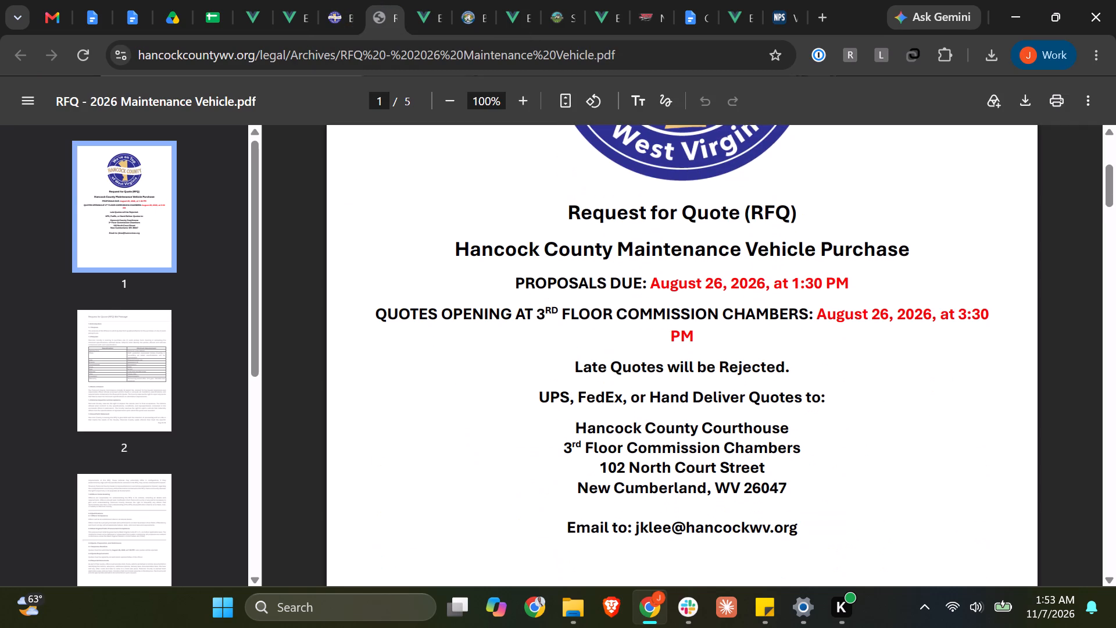
pyautogui.click(388, 17)
pyautogui.click(343, 16)
# Set the Hancock site's status to No known issues and its last manual review date to today, and close the record.
pyautogui.click(295, 0)
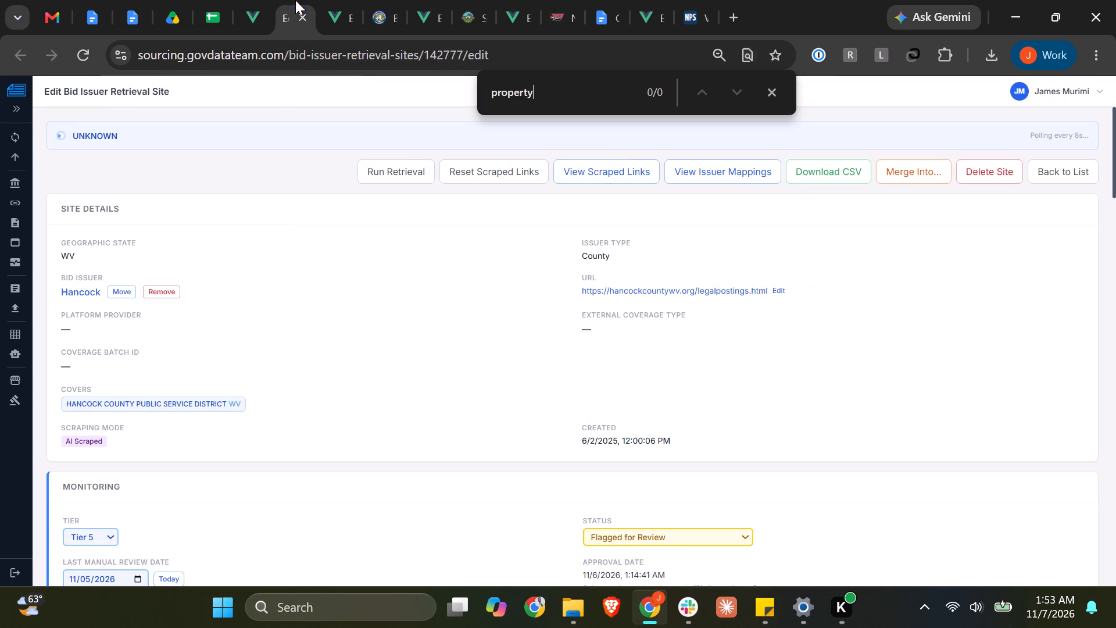
pyautogui.scroll(-2, 586, 315)
pyautogui.click(633, 359)
pyautogui.click(636, 373)
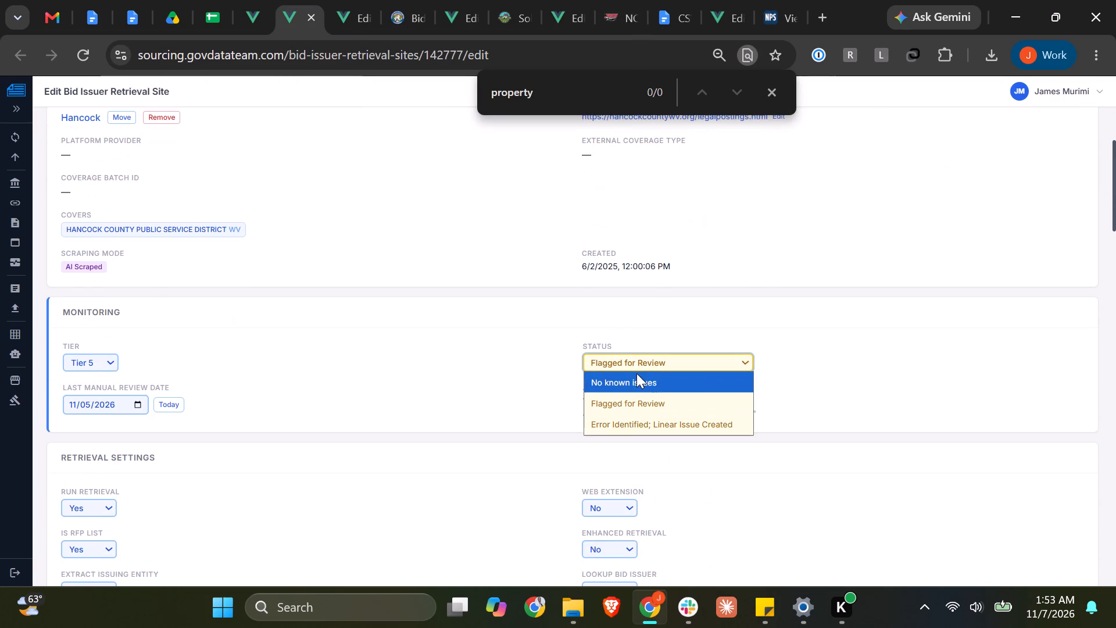
pyautogui.click(144, 402)
pyautogui.click(166, 408)
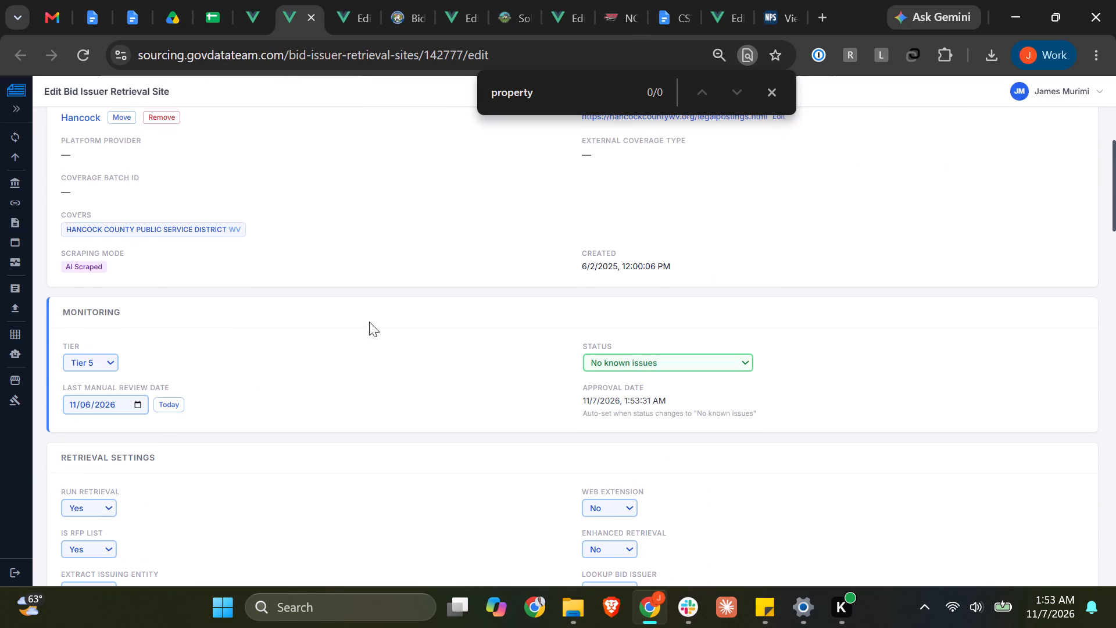
pyautogui.click(779, 94)
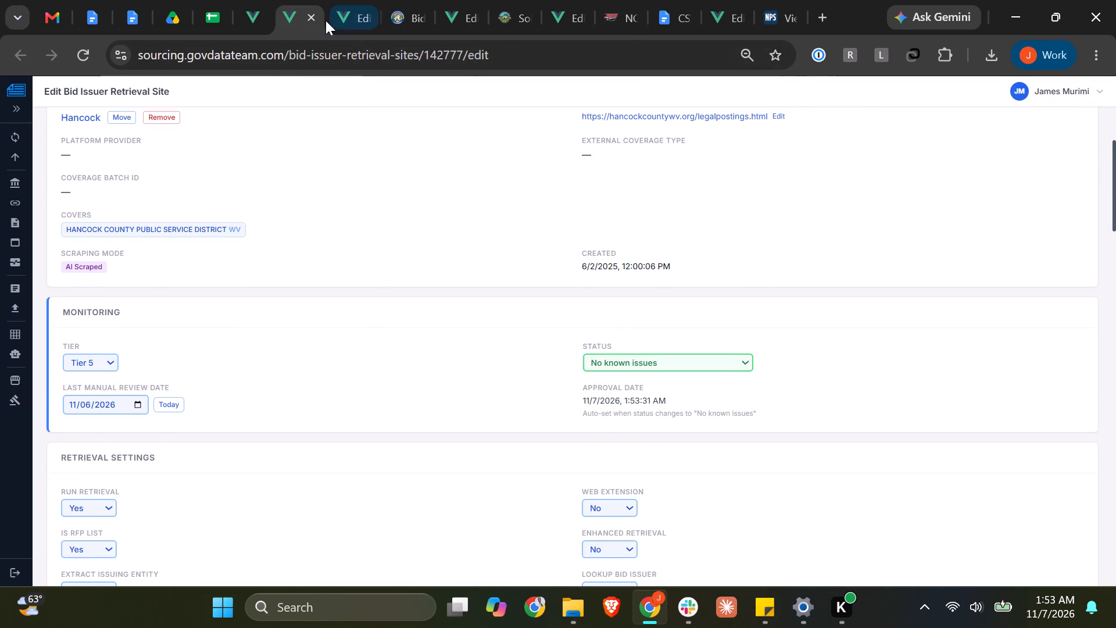
pyautogui.click(312, 19)
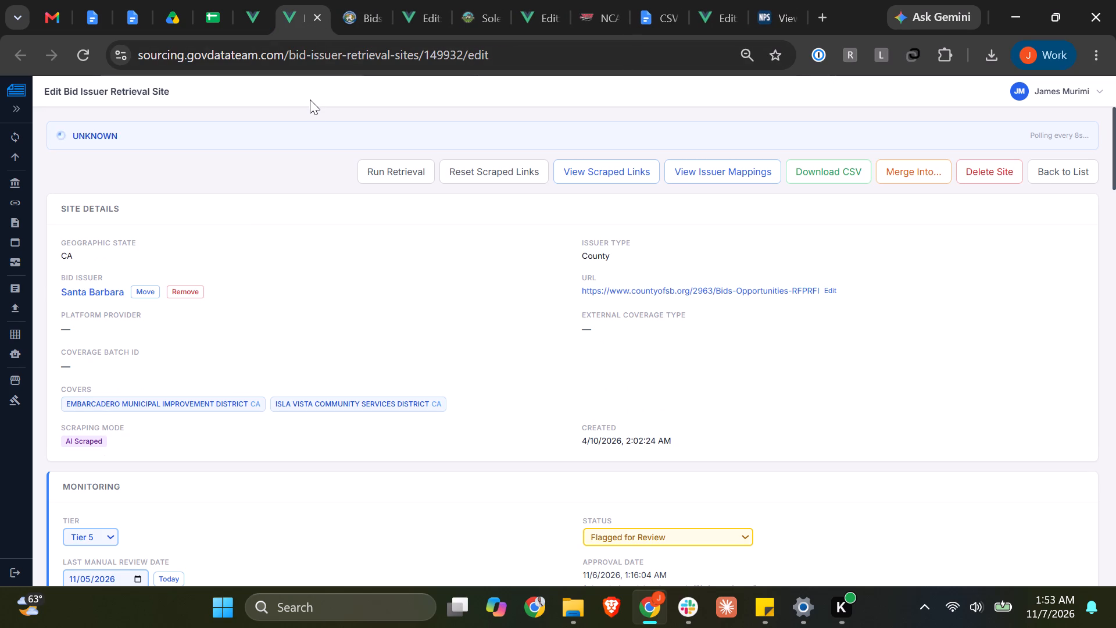
# Examine the Santa Barbara County Behavioral Wellness bids page for open opportunities and their deadlines, and close the page.
pyautogui.scroll(-1, 327, 240)
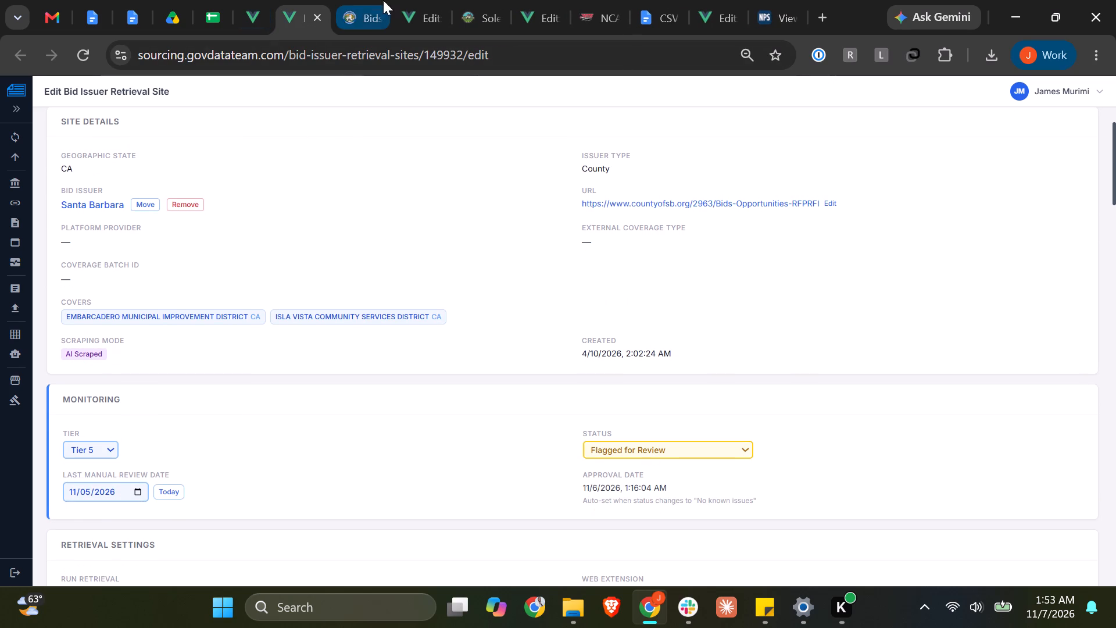
pyautogui.click(361, 0)
pyautogui.scroll(-2, 483, 221)
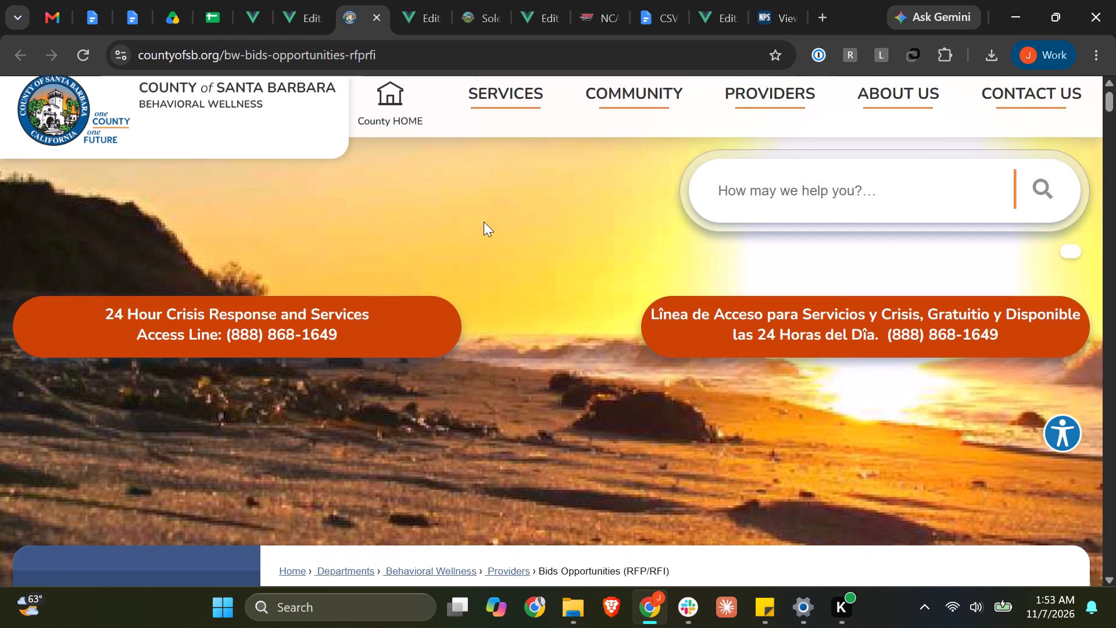
pyautogui.scroll(-3, 502, 211)
pyautogui.scroll(-1, 586, 174)
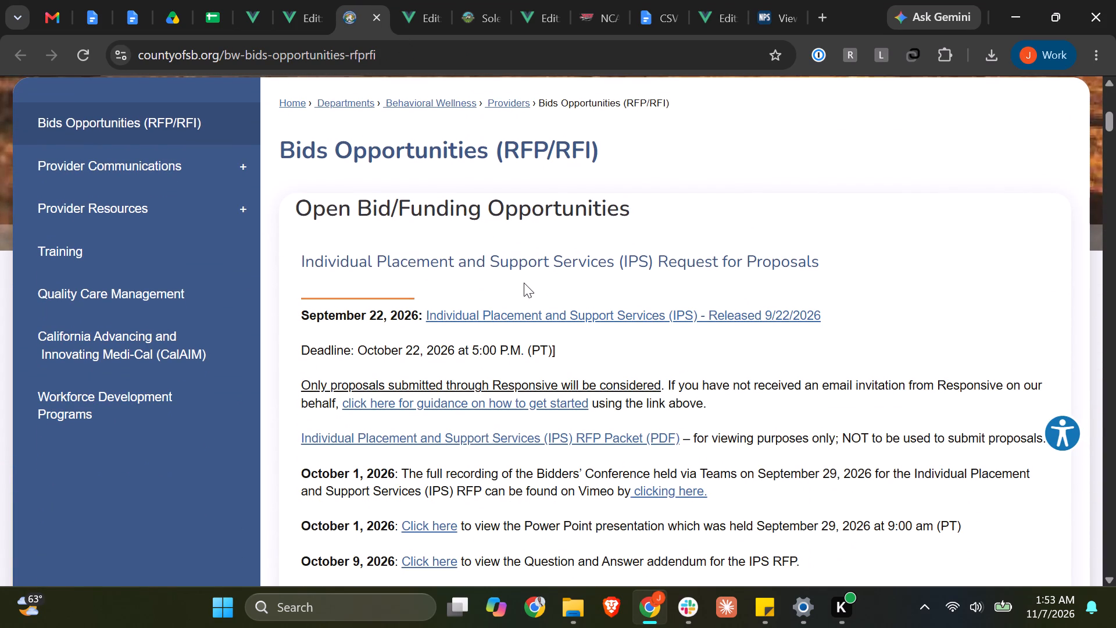
pyautogui.scroll(-2, 528, 234)
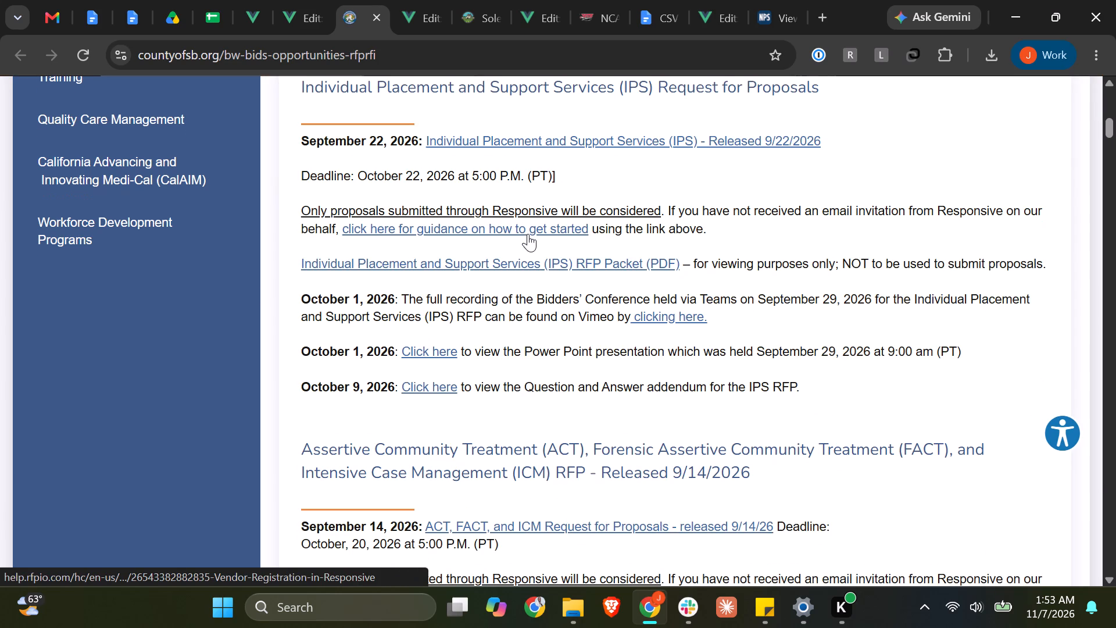
pyautogui.scroll(-2, 528, 234)
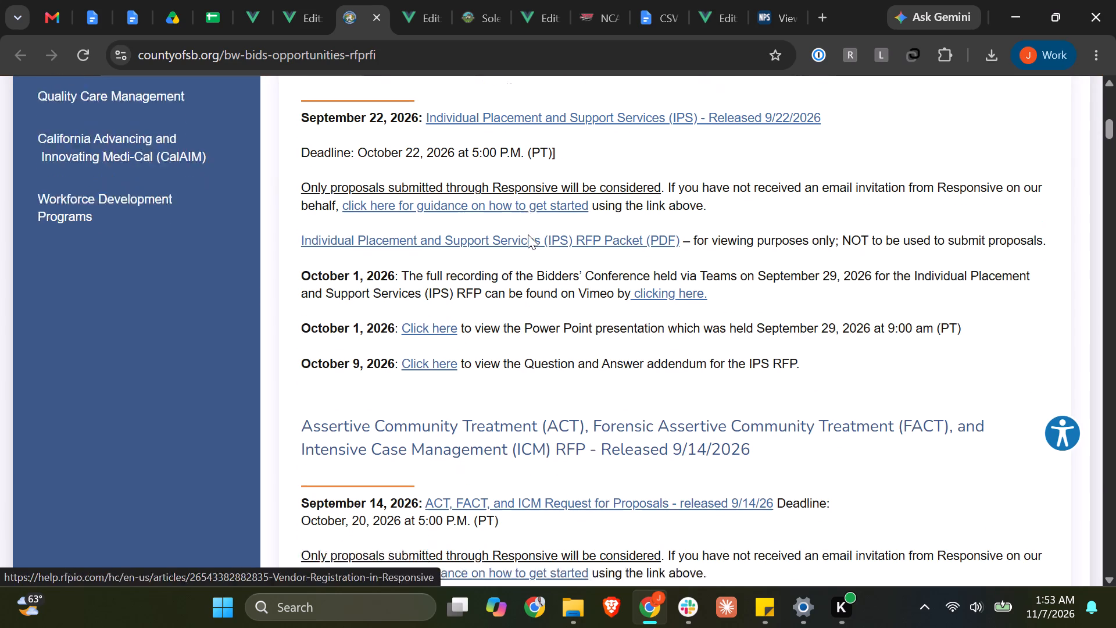
pyautogui.scroll(-1, 528, 234)
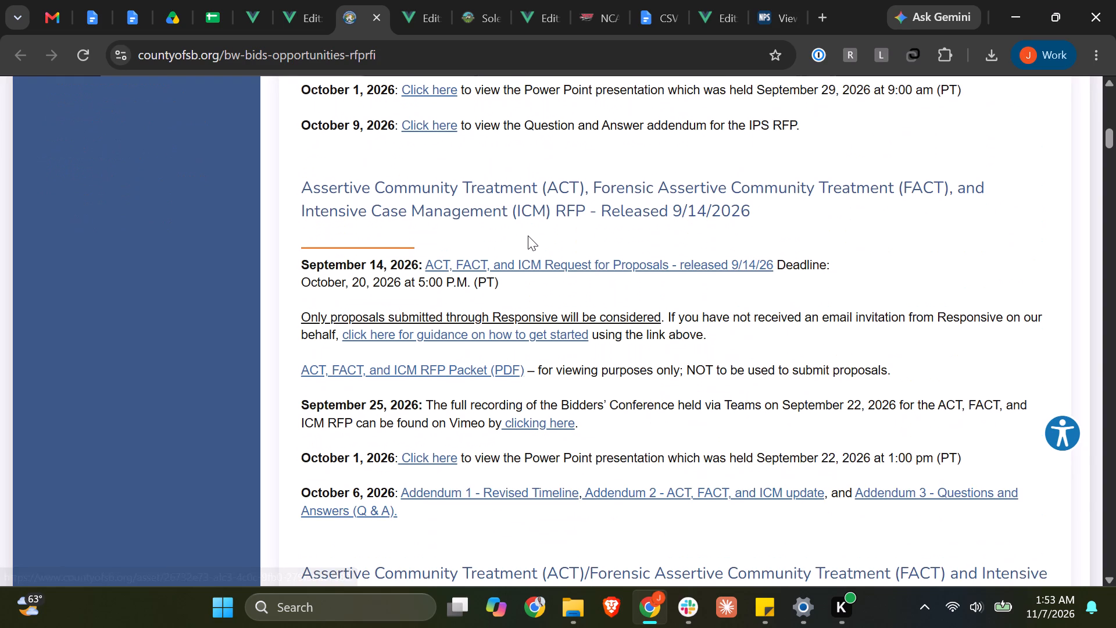
pyautogui.scroll(-6, 528, 235)
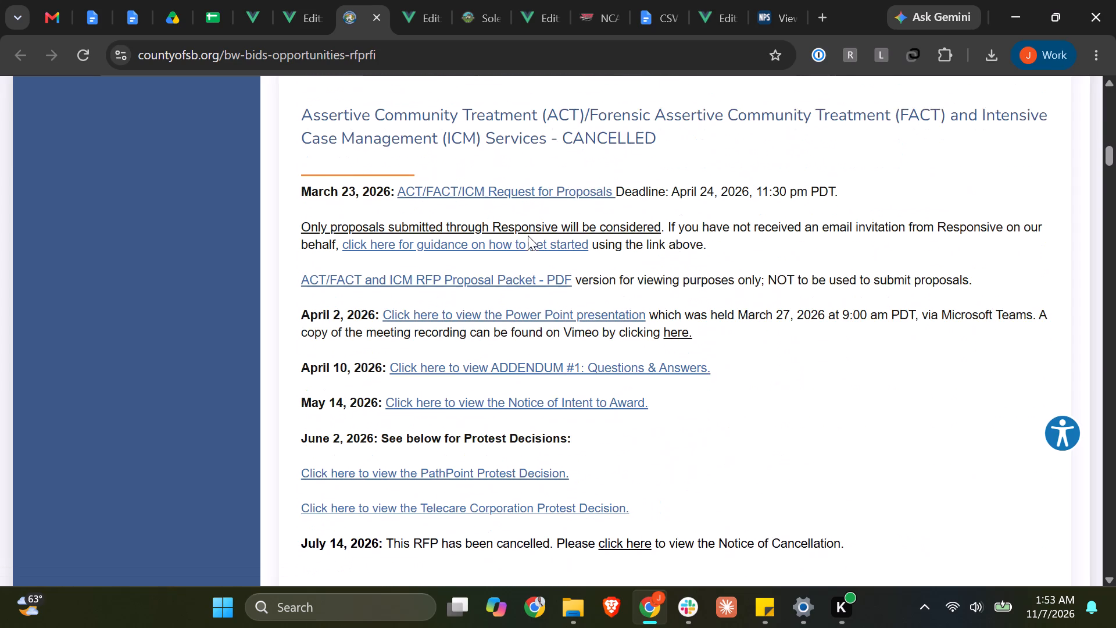
pyautogui.scroll(-2, 531, 235)
pyautogui.scroll(6, 532, 235)
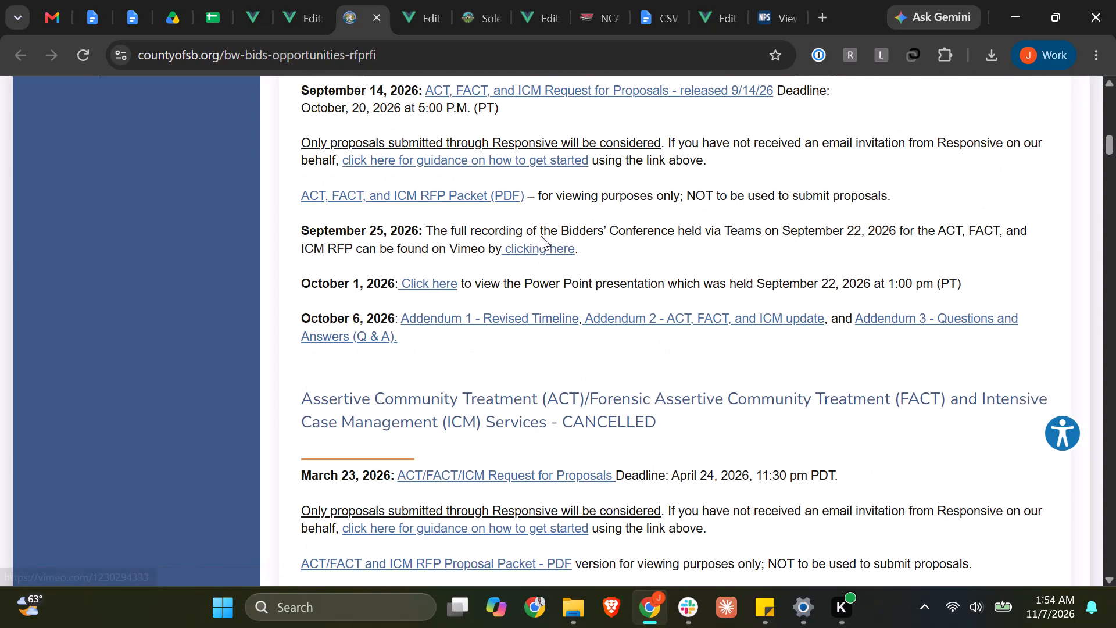
pyautogui.scroll(1, 531, 209)
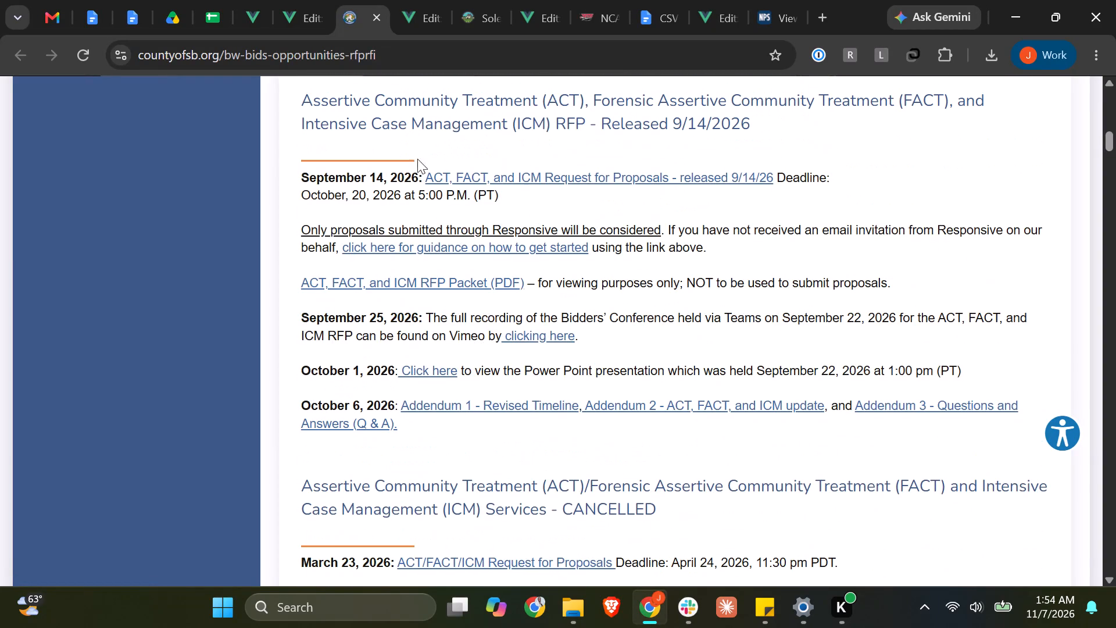
pyautogui.click(374, 17)
# Set the Santa Barbara site's status to No known issues and its last manual review date to today, and close the record.
pyautogui.click(301, 0)
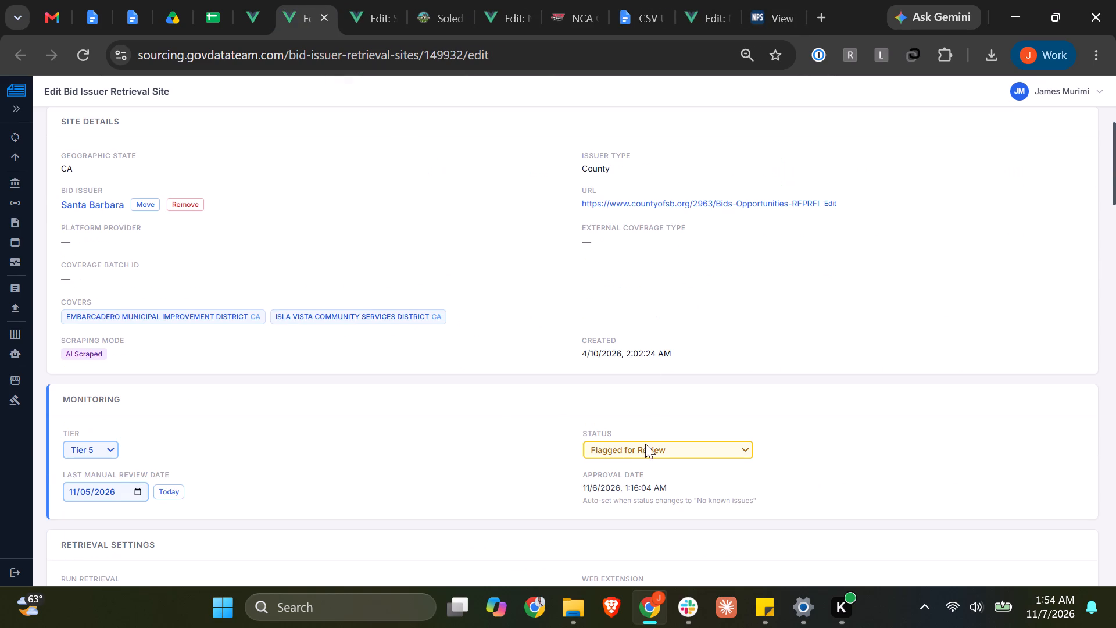
pyautogui.click(643, 450)
pyautogui.click(635, 467)
pyautogui.click(174, 488)
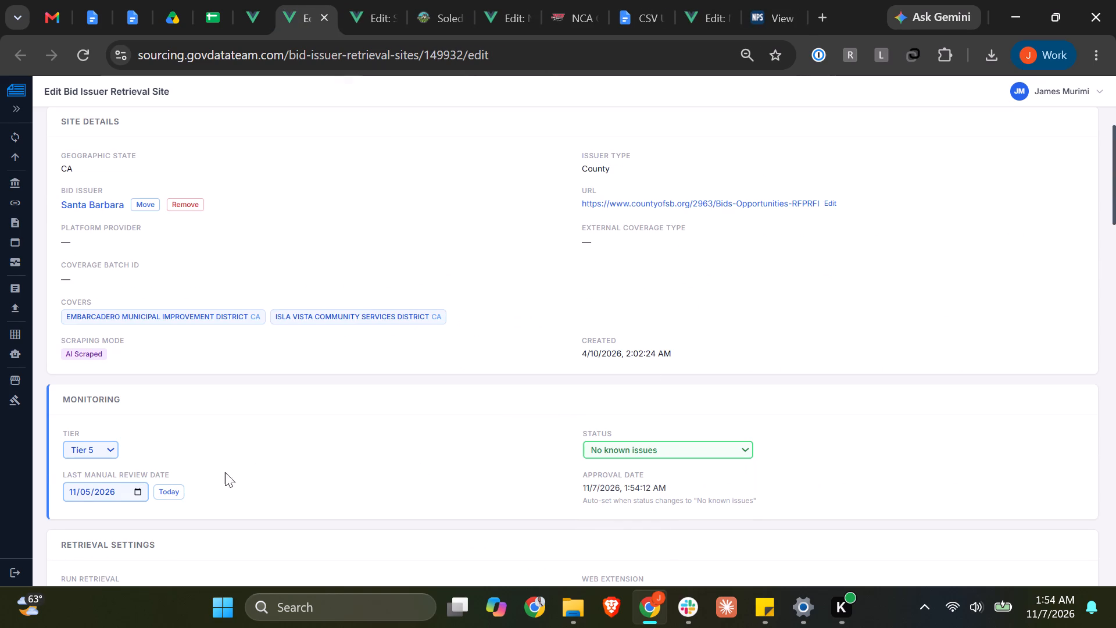
pyautogui.click(322, 20)
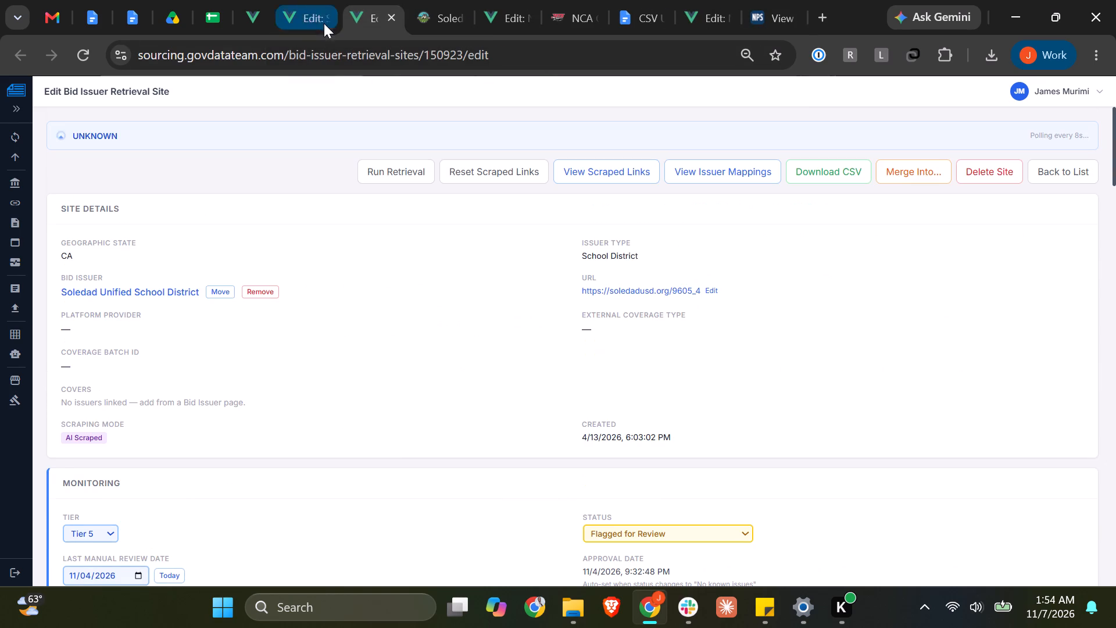
# Examine the Soledad Unified School District facilities page for its upcoming and planned projects.
pyautogui.click(363, 0)
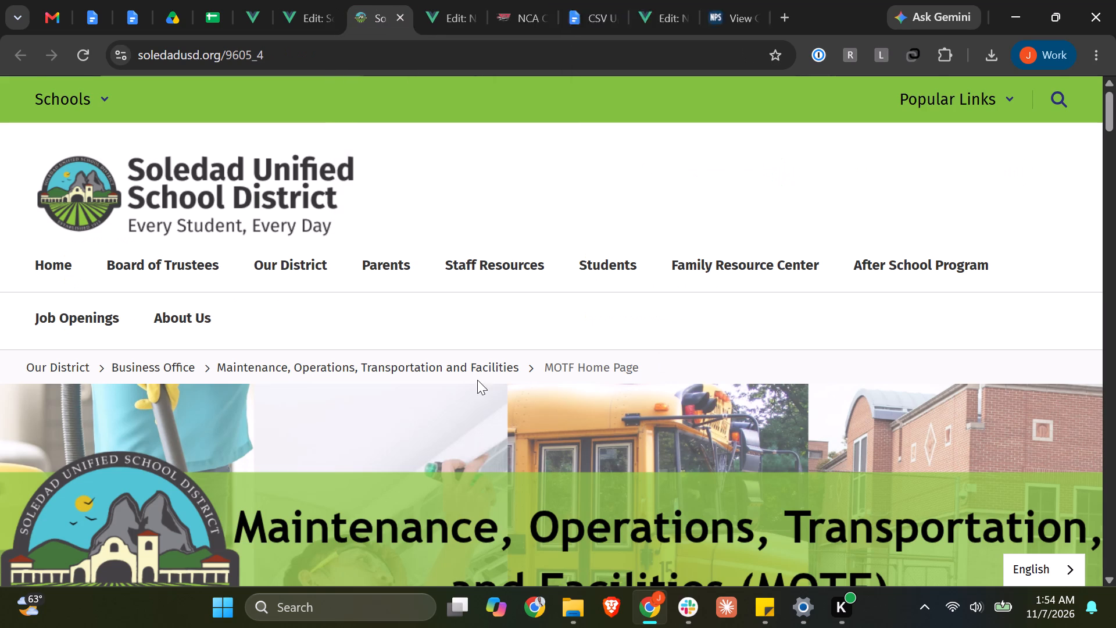
pyautogui.scroll(-8, 477, 380)
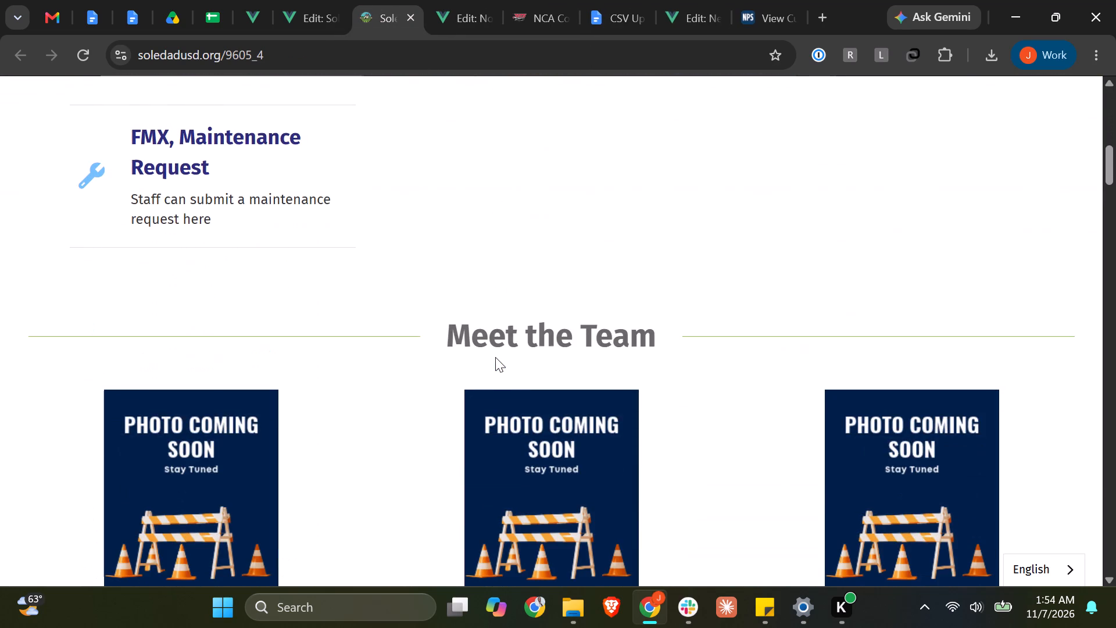
pyautogui.scroll(-9, 406, 319)
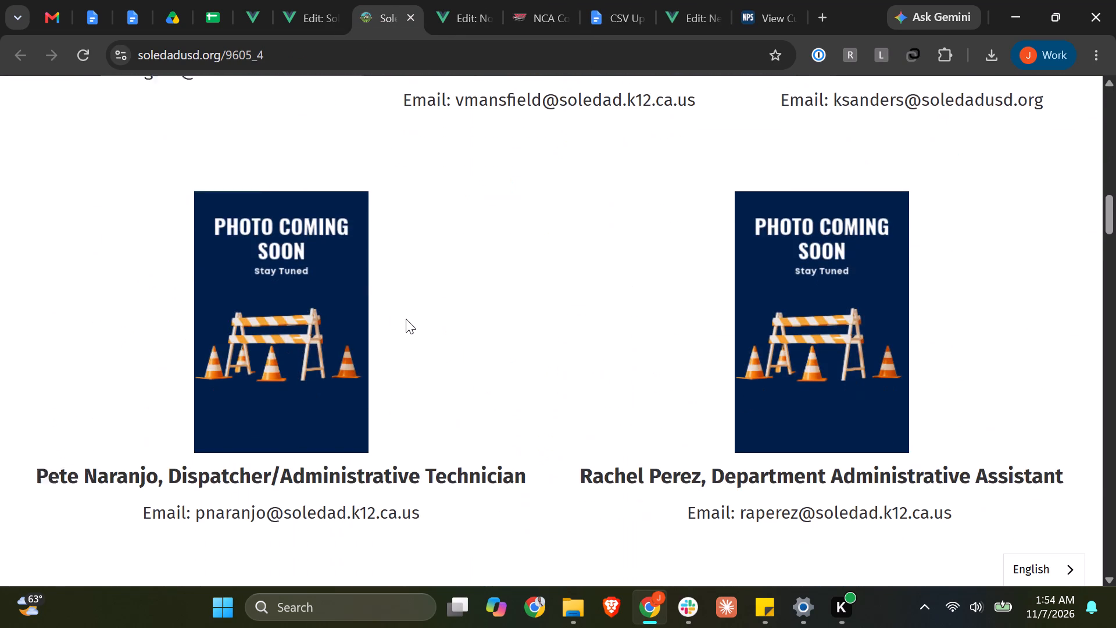
pyautogui.scroll(-16, 406, 319)
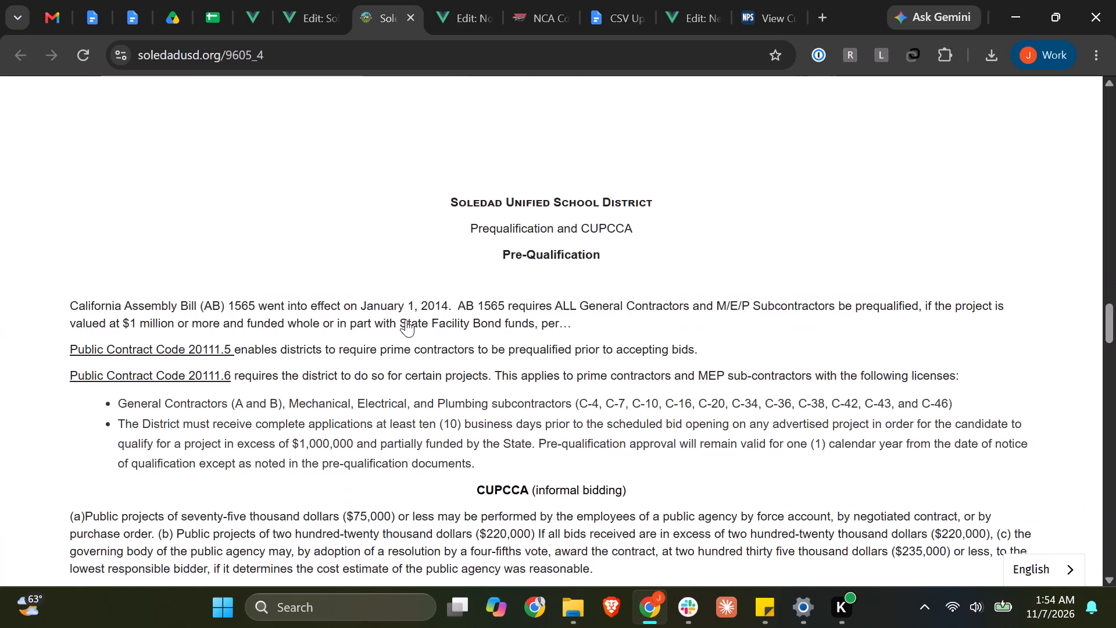
pyautogui.scroll(2, 406, 319)
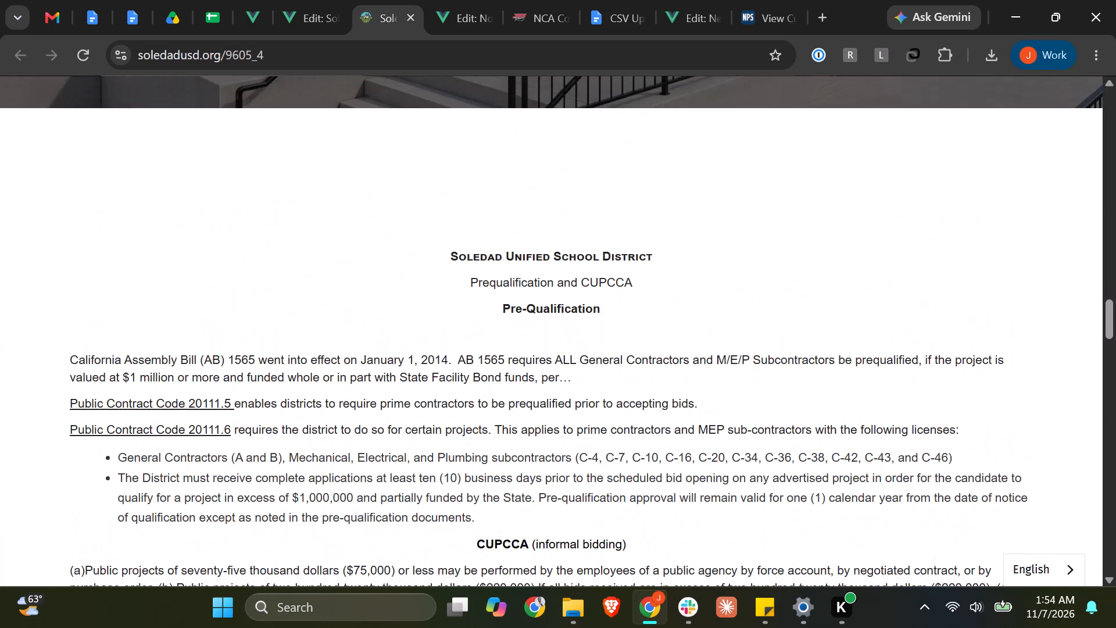
pyautogui.scroll(-1, 406, 319)
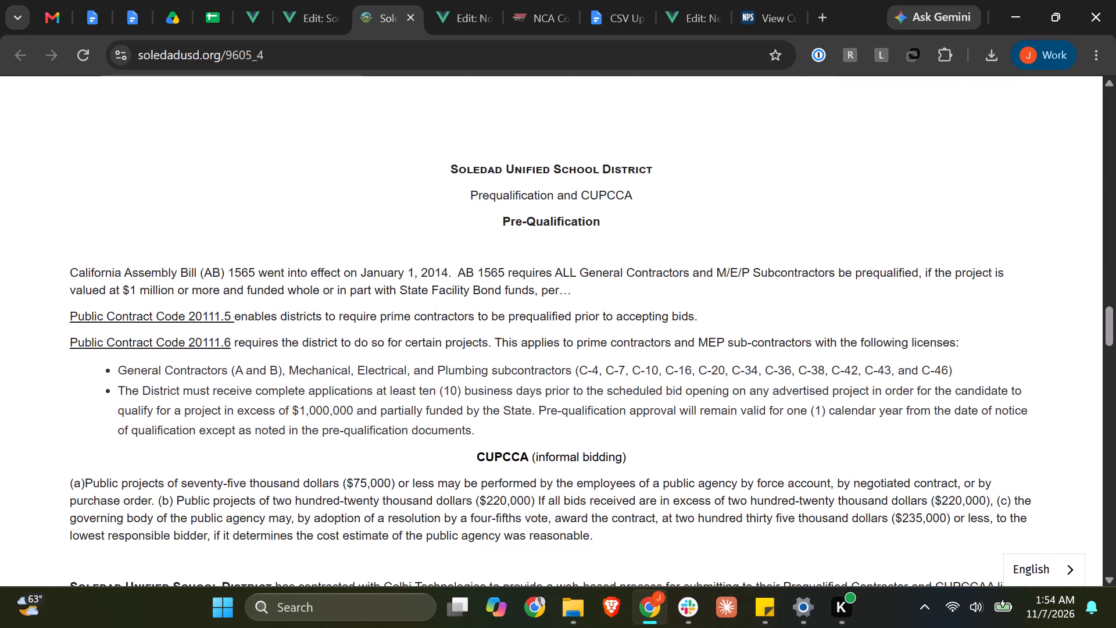
pyautogui.scroll(-2, 406, 319)
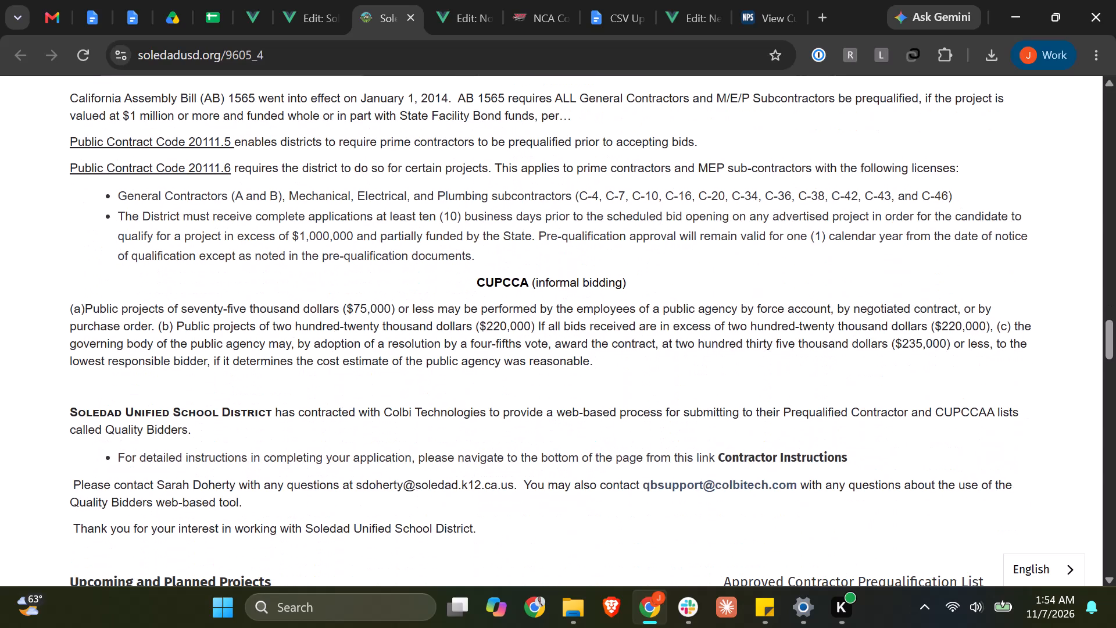
pyautogui.scroll(-5, 405, 320)
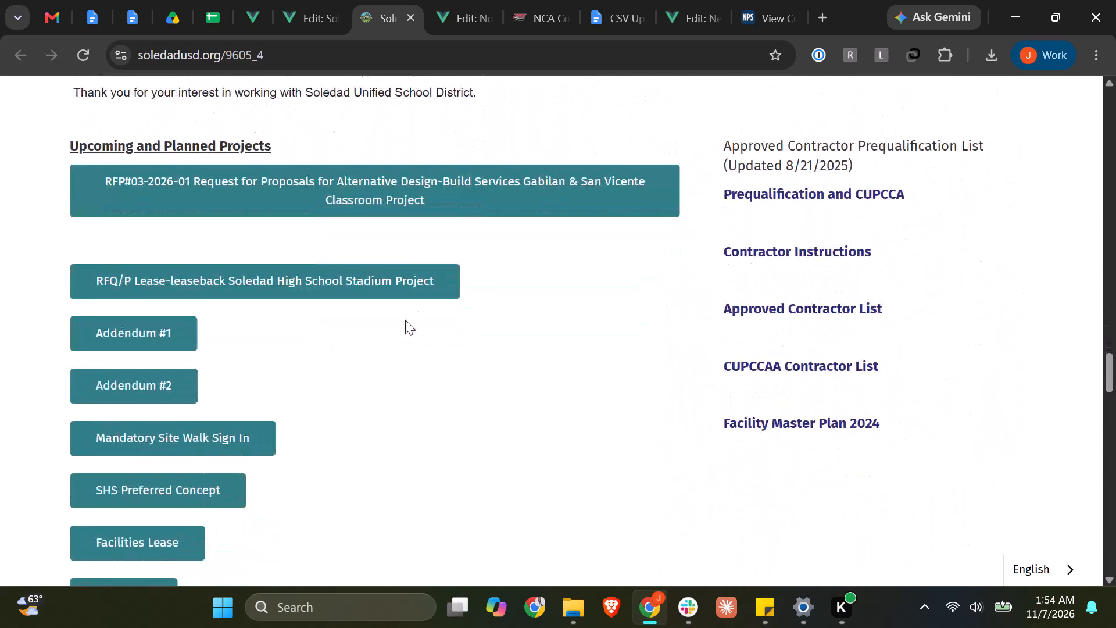
# Check the proposal due date in the Alternative Design-Build RFP document for RFP#03-2026-01, and close its Drive folder.
pyautogui.click(377, 184)
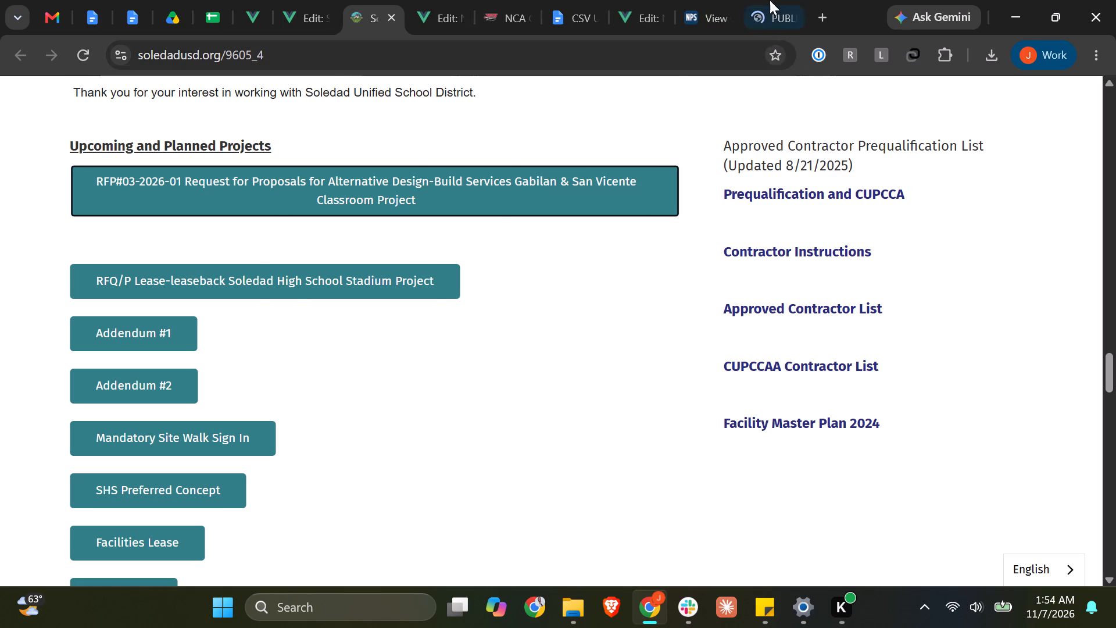
pyautogui.moveTo(770, 0); pyautogui.dragTo(433, 0)
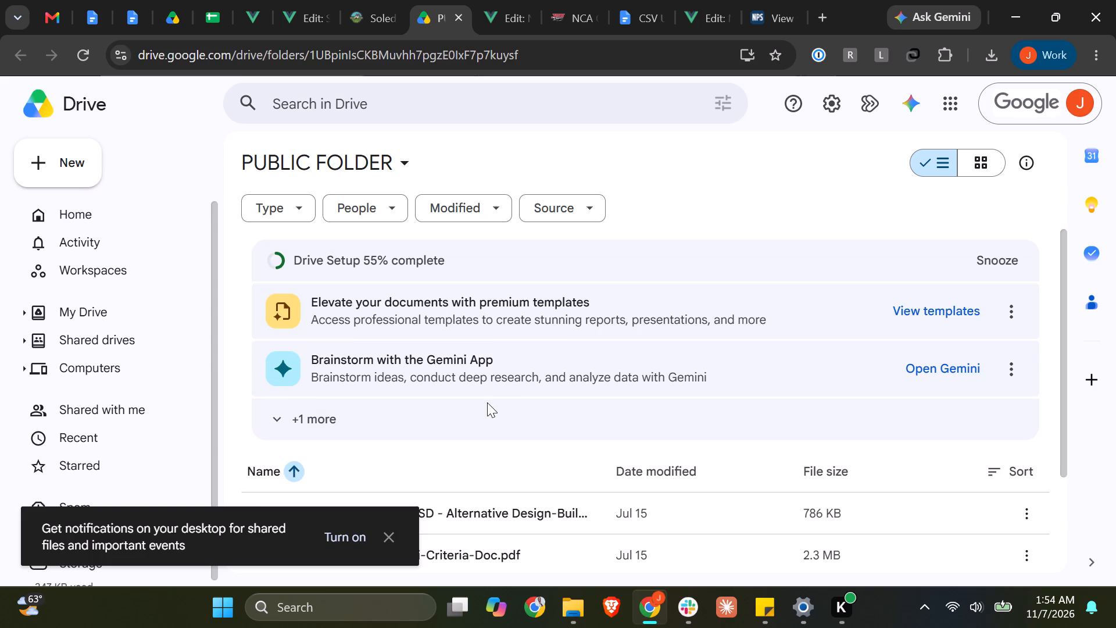
pyautogui.scroll(-3, 488, 405)
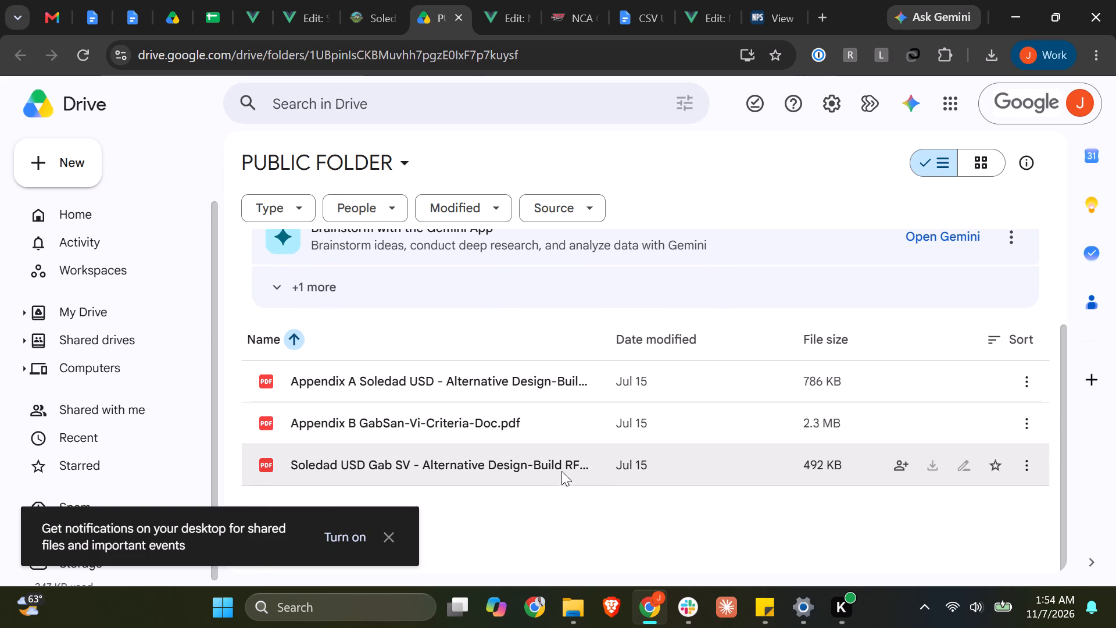
pyautogui.click(395, 533)
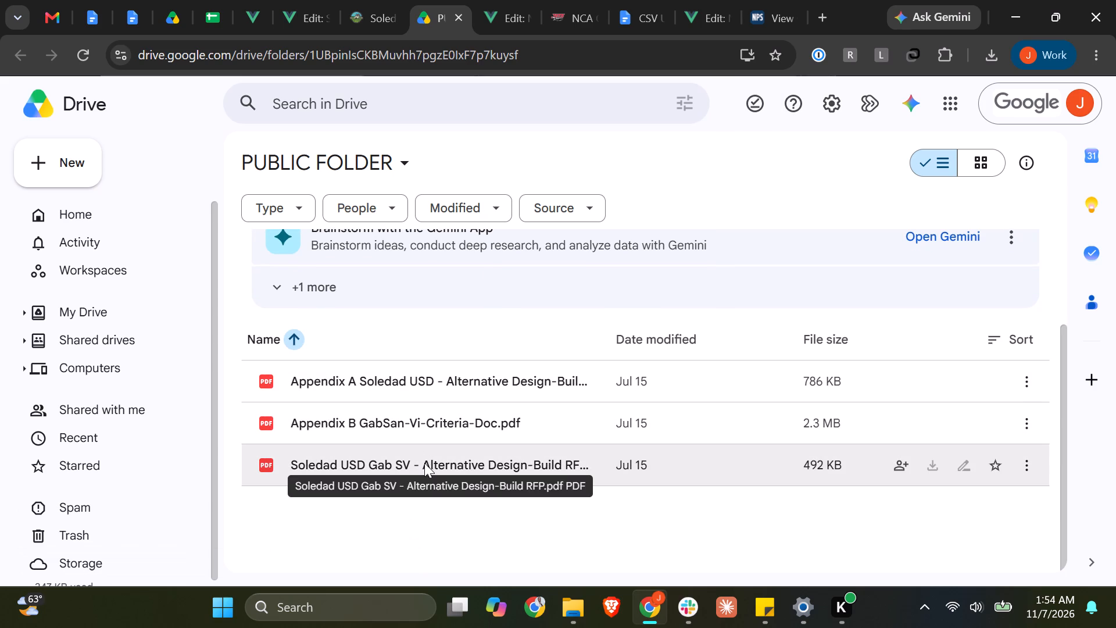
pyautogui.click(425, 463)
pyautogui.doubleClick(425, 463)
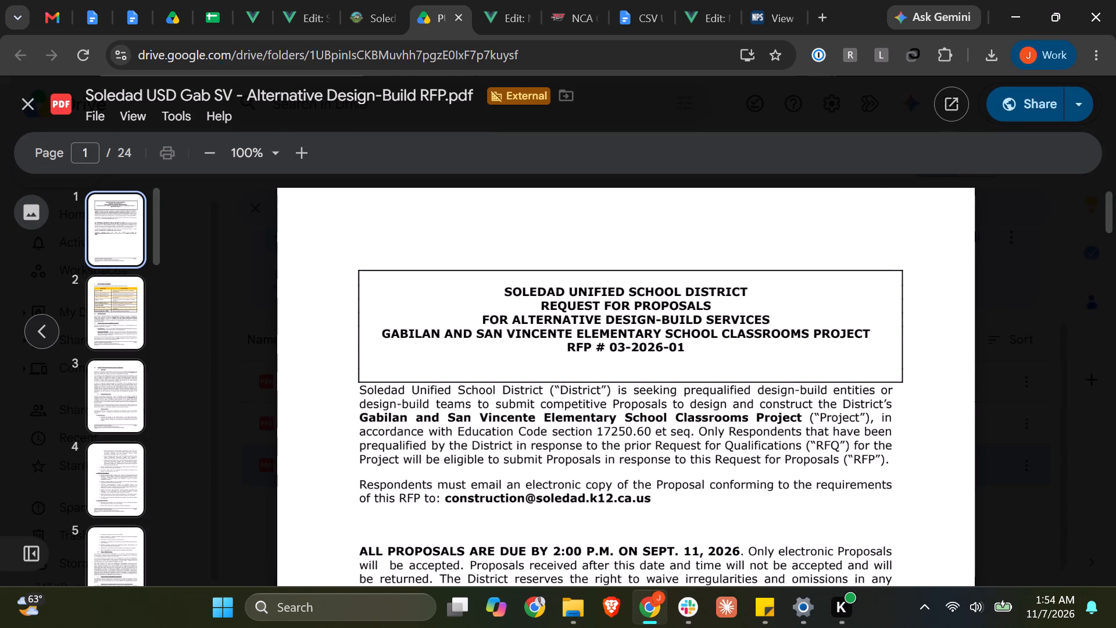
pyautogui.click(454, 22)
# Check the response deadline in the Soledad High School Stadium lease-leaseback RFQ/P, and close the document and the Soledad district page.
pyautogui.click(366, 5)
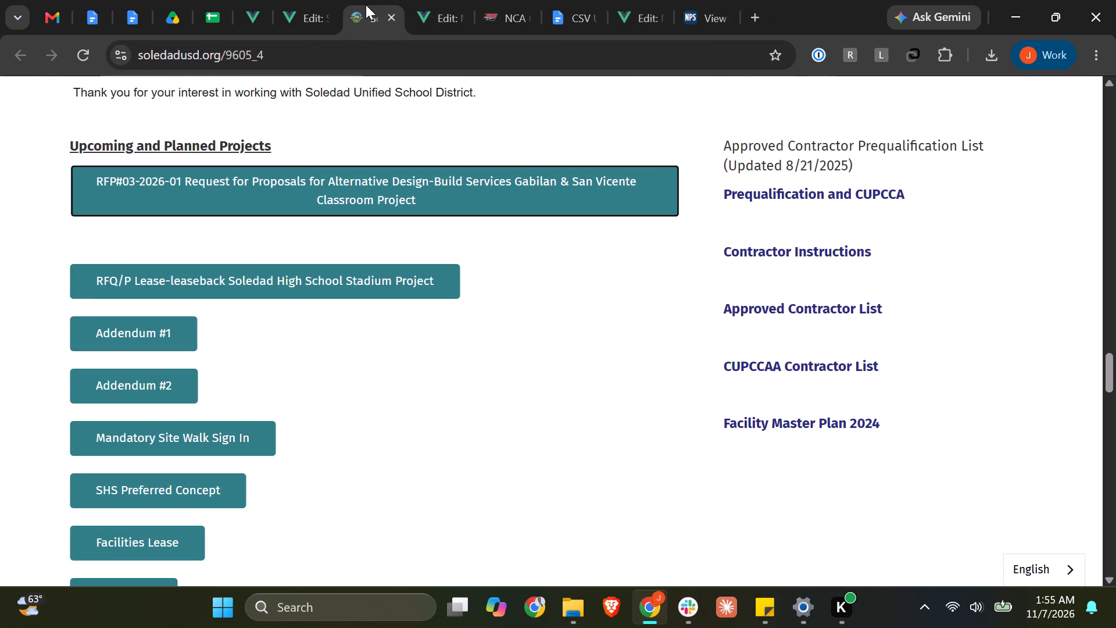
pyautogui.click(224, 279)
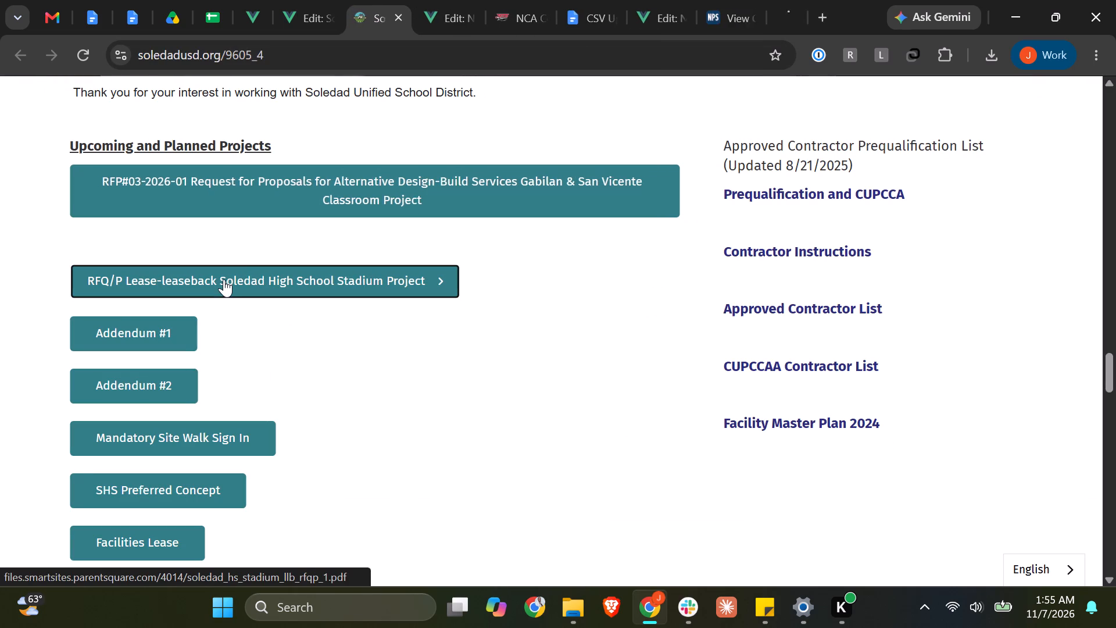
pyautogui.moveTo(776, 3); pyautogui.dragTo(473, 0)
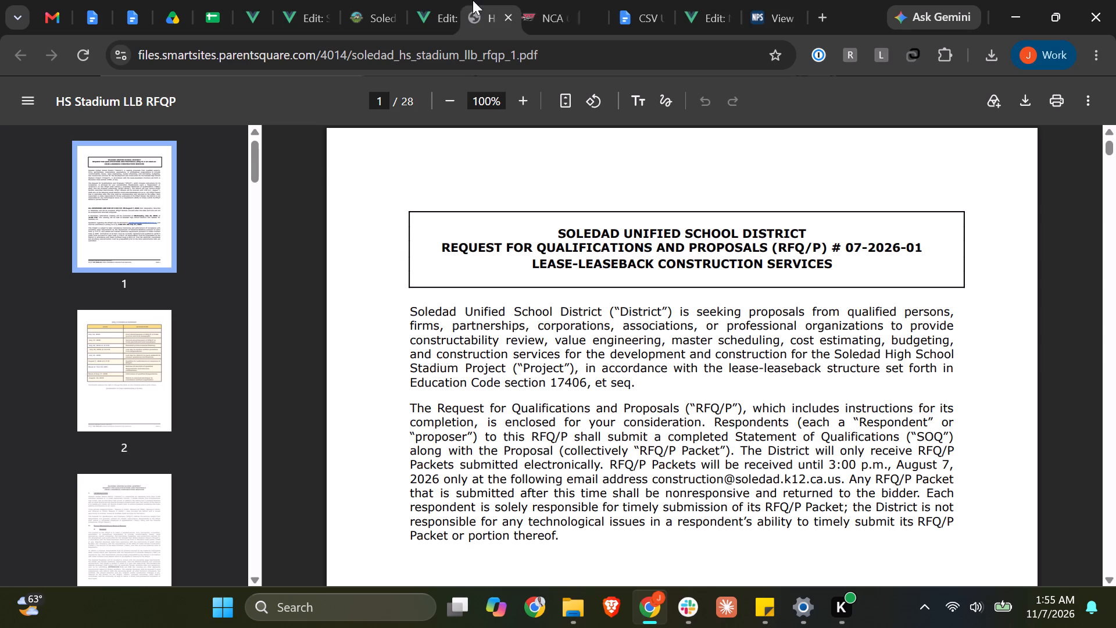
pyautogui.moveTo(473, 0); pyautogui.dragTo(449, 0)
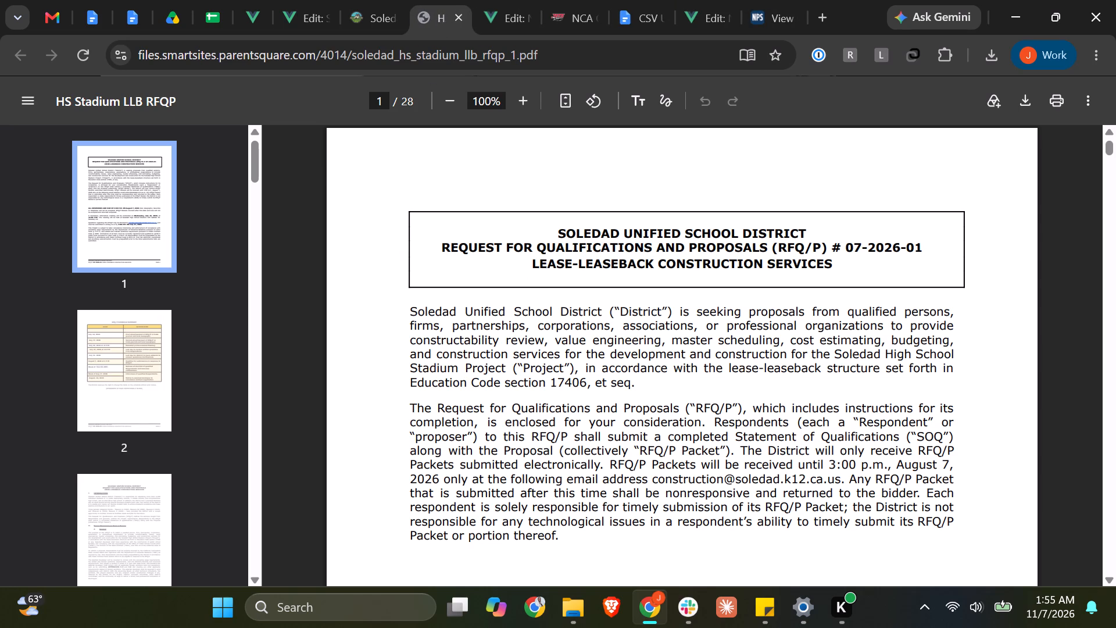
pyautogui.hotkey('ctrl', 'f')
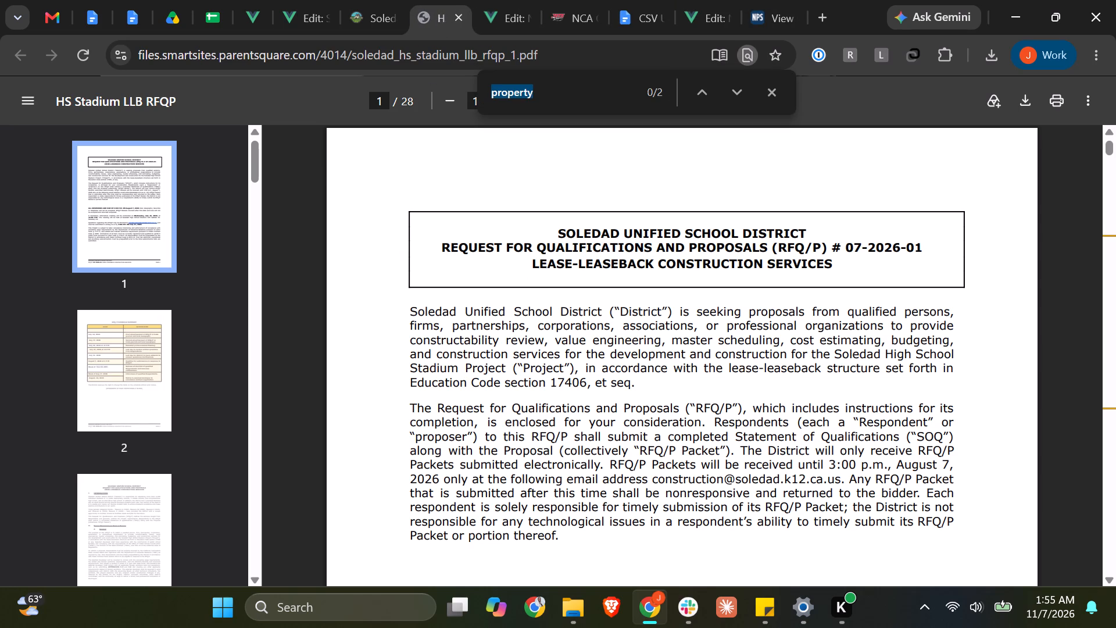
pyautogui.click(775, 95)
pyautogui.scroll(-2, 548, 336)
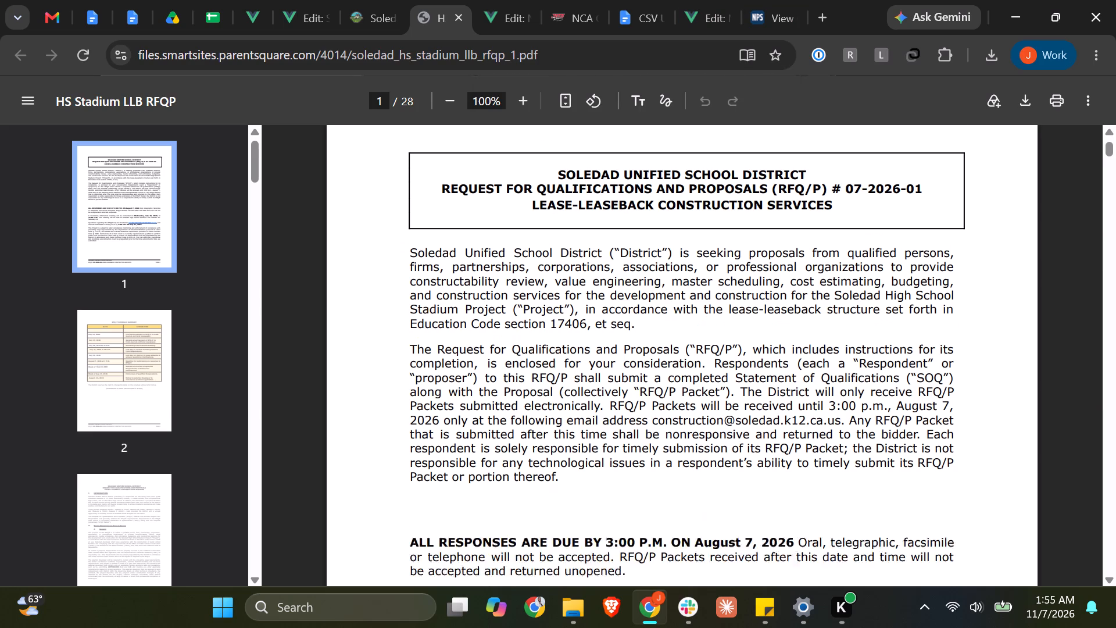
pyautogui.scroll(-2, 550, 336)
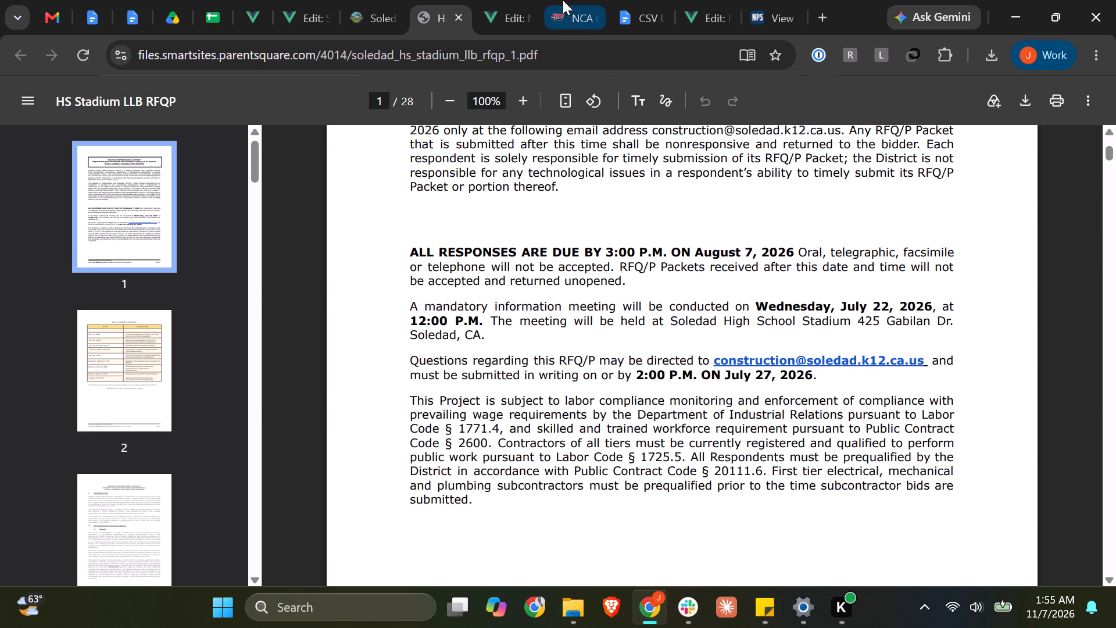
pyautogui.click(463, 13)
pyautogui.click(368, 0)
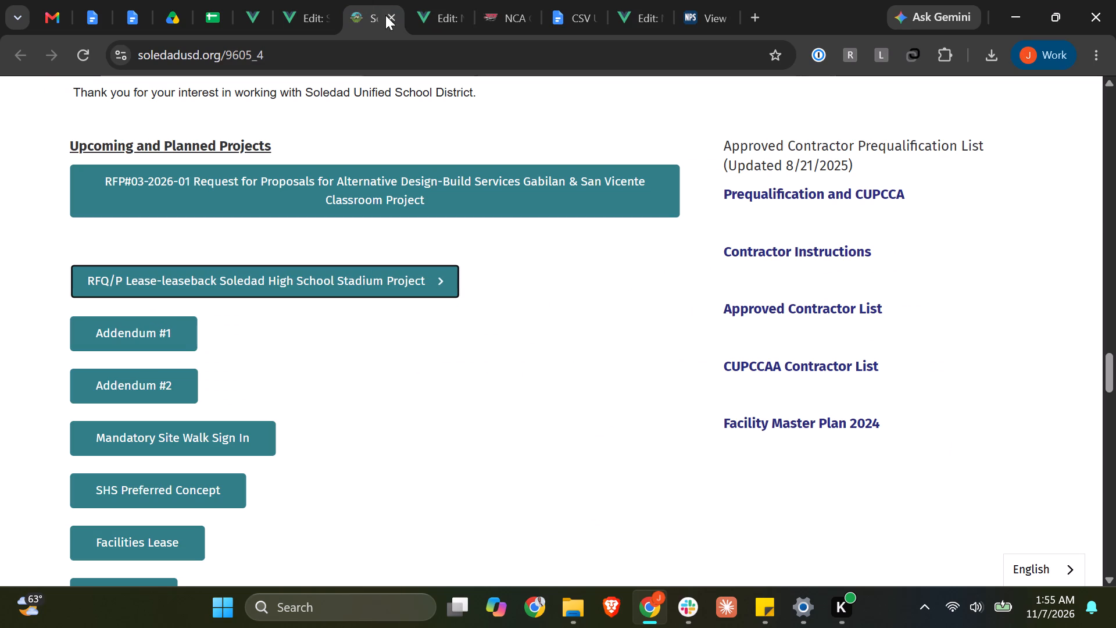
pyautogui.click(395, 15)
# Set the Soledad site's status to No known issues and its last manual review date to today, and close the record.
pyautogui.click(312, 0)
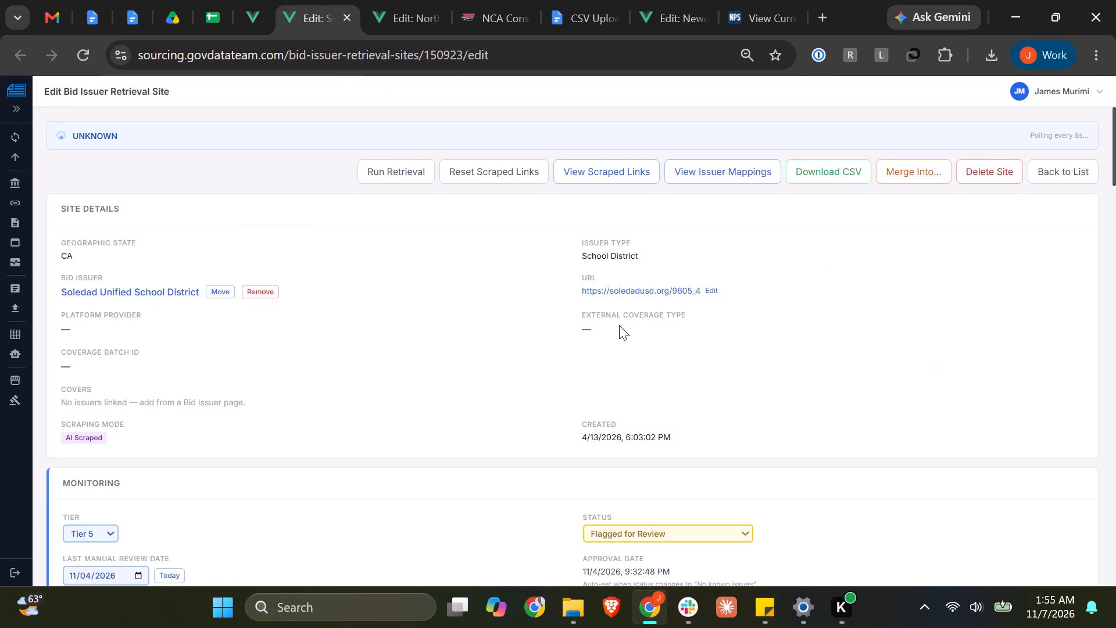
pyautogui.scroll(-2, 620, 324)
pyautogui.click(628, 349)
pyautogui.click(632, 361)
pyautogui.click(635, 378)
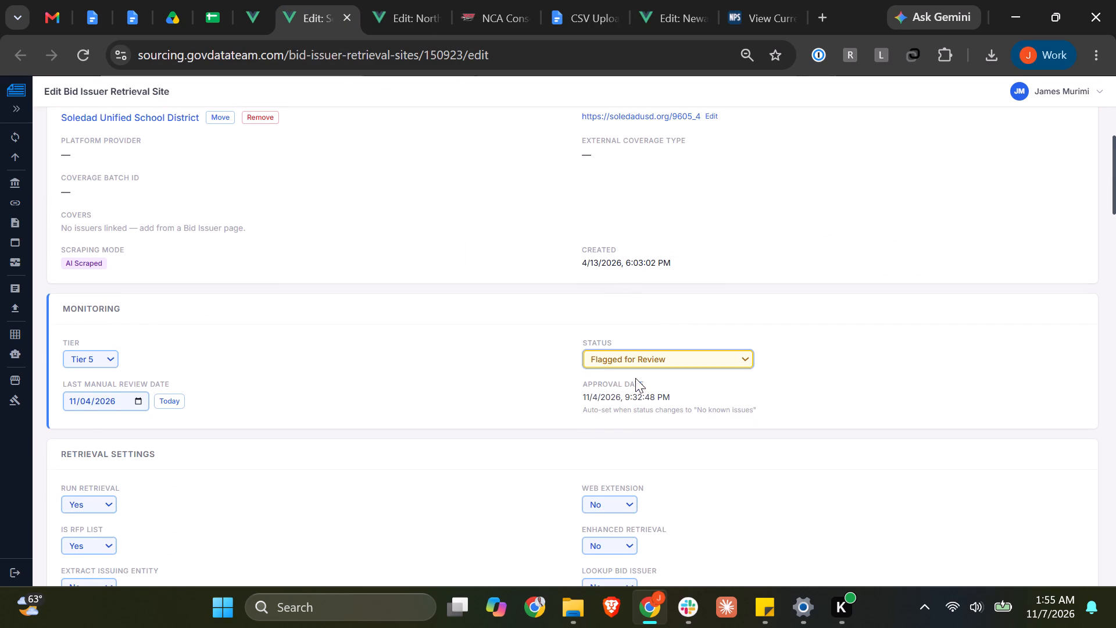
pyautogui.click(180, 400)
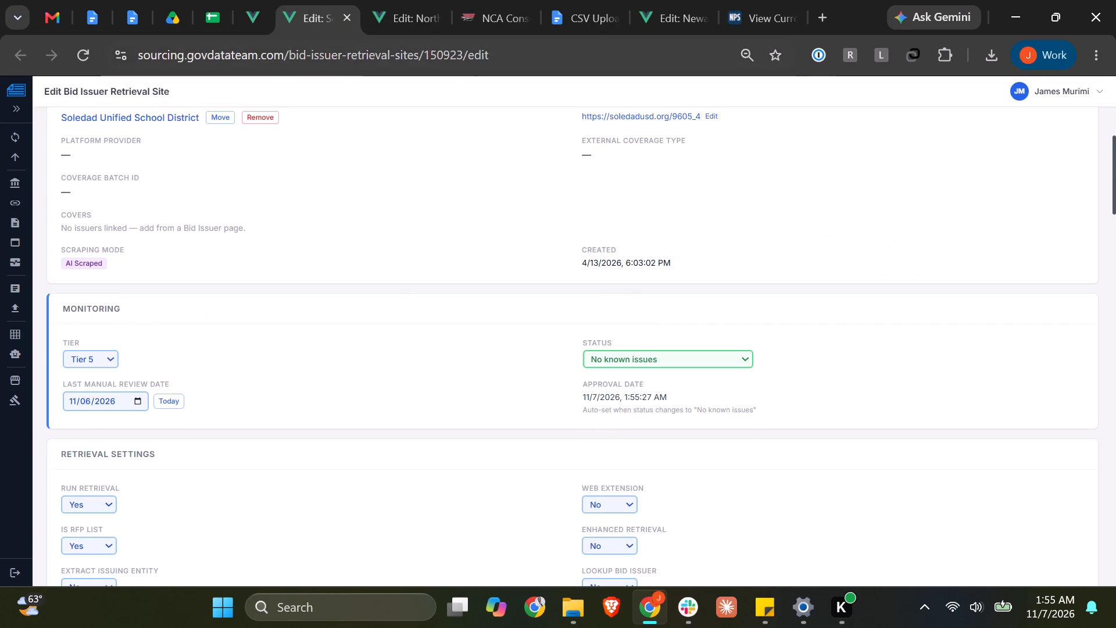
pyautogui.click(346, 17)
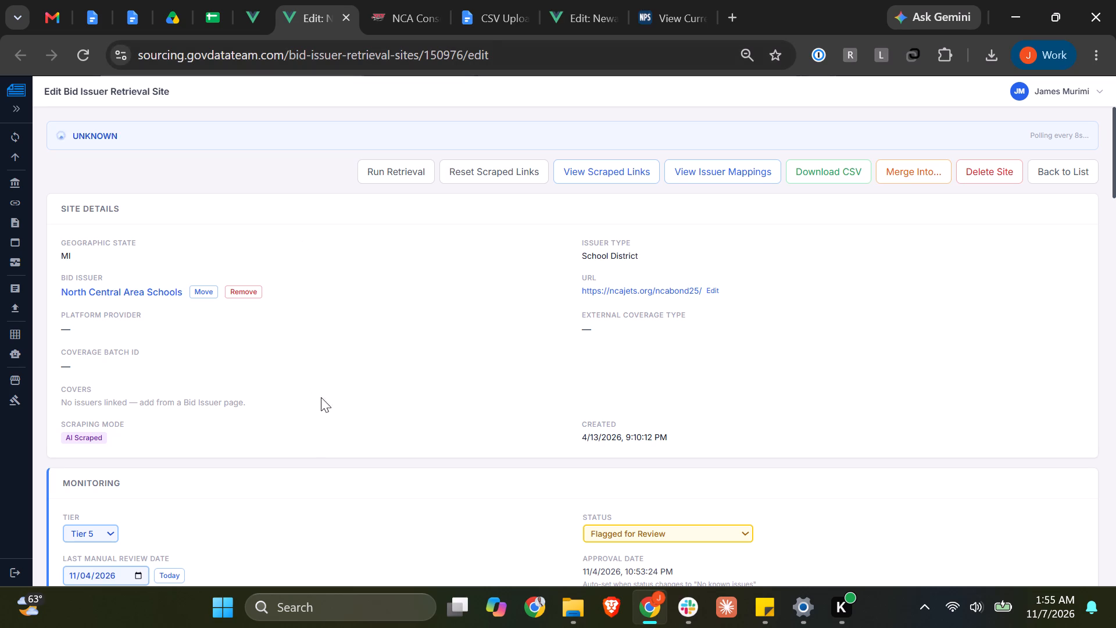
# Examine the North Central Area Schools consolidation project page for open bids and the construction bidding schedule.
pyautogui.click(402, 0)
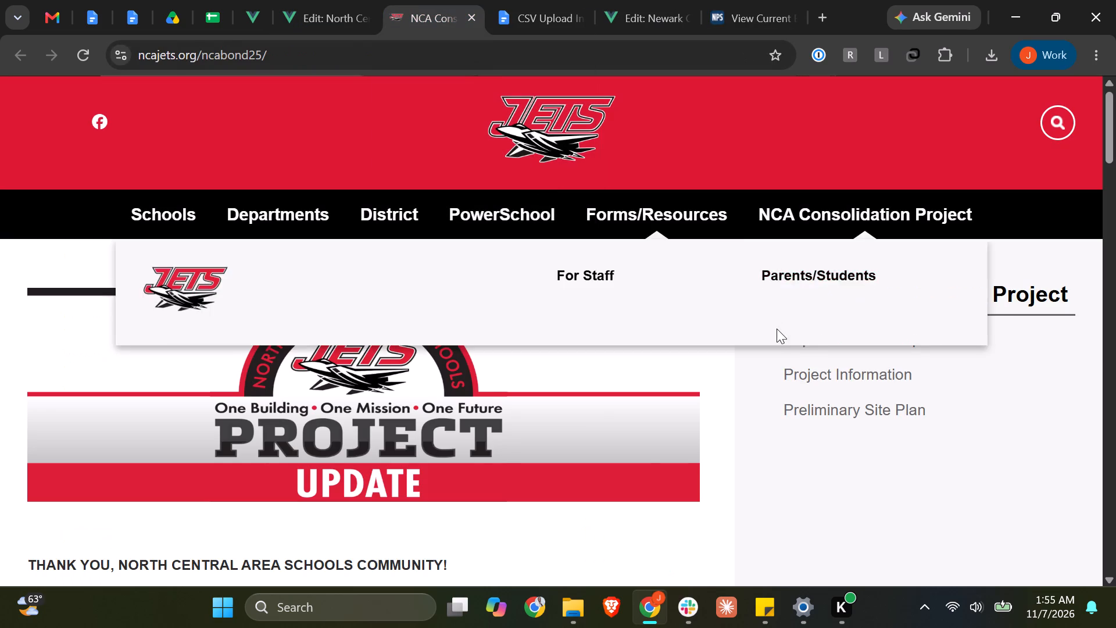
pyautogui.scroll(-3, 787, 414)
pyautogui.scroll(-2, 715, 354)
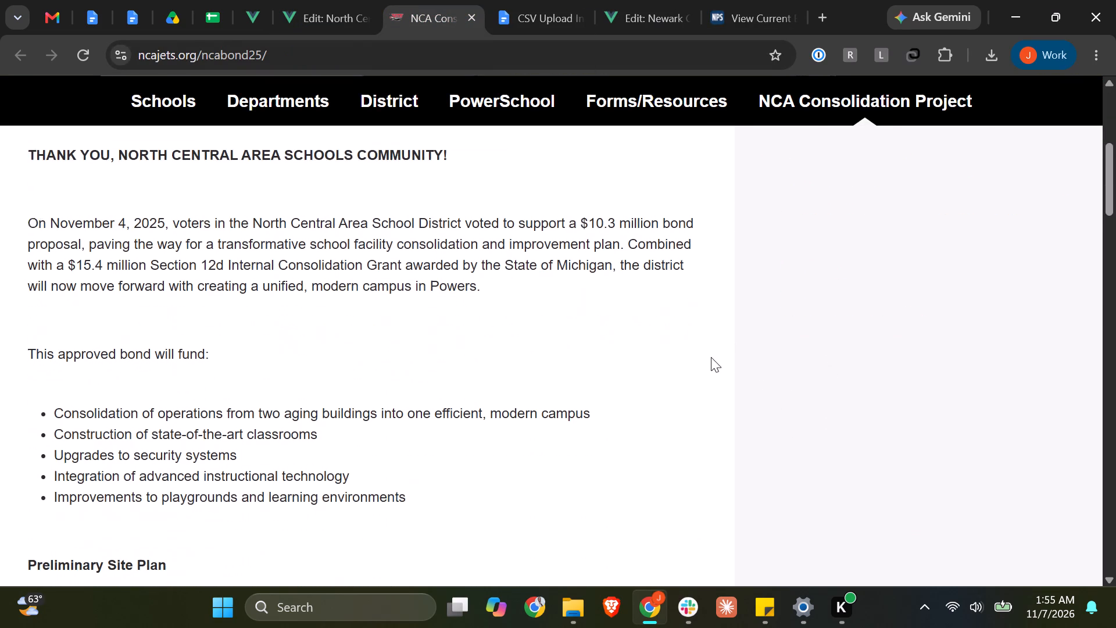
pyautogui.scroll(-2, 452, 299)
pyautogui.scroll(-2, 777, 151)
pyautogui.scroll(-1, 654, 250)
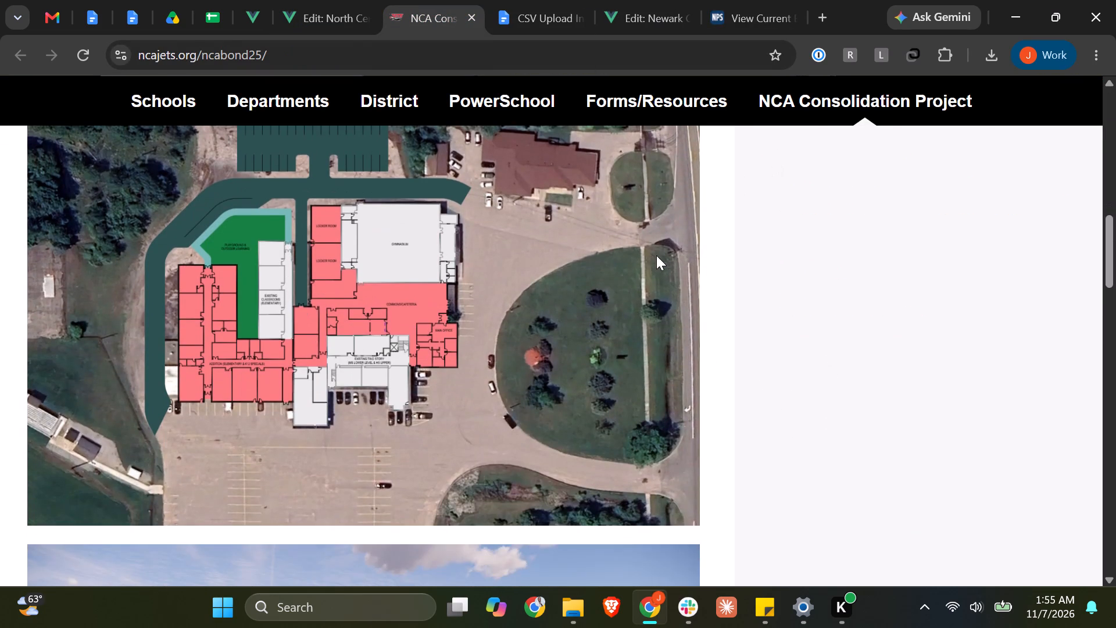
pyautogui.scroll(-5, 707, 309)
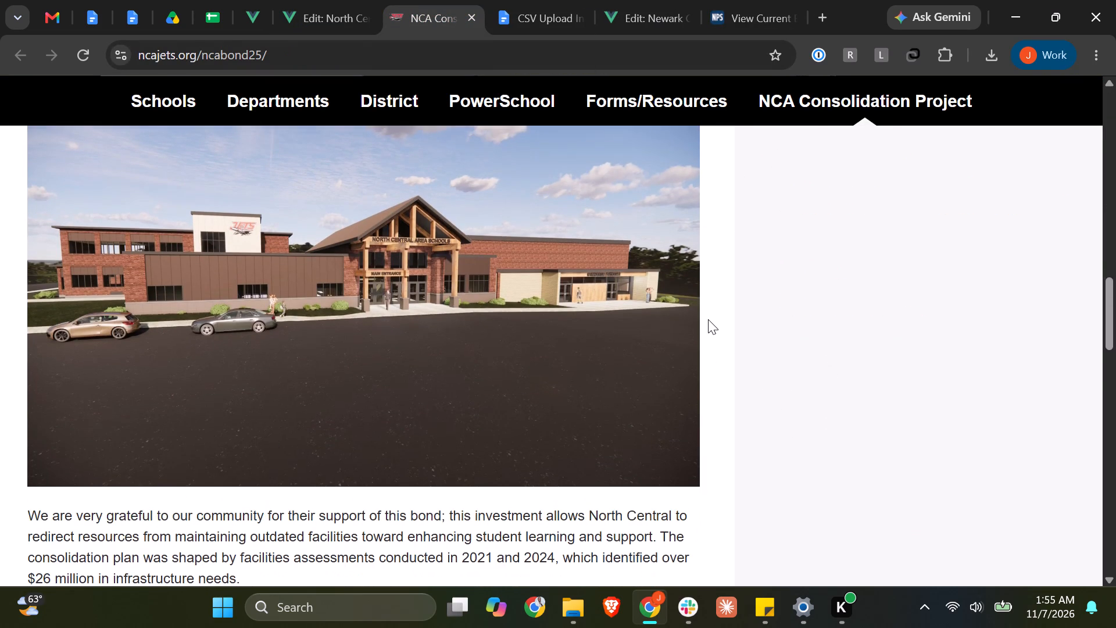
pyautogui.scroll(-3, 708, 319)
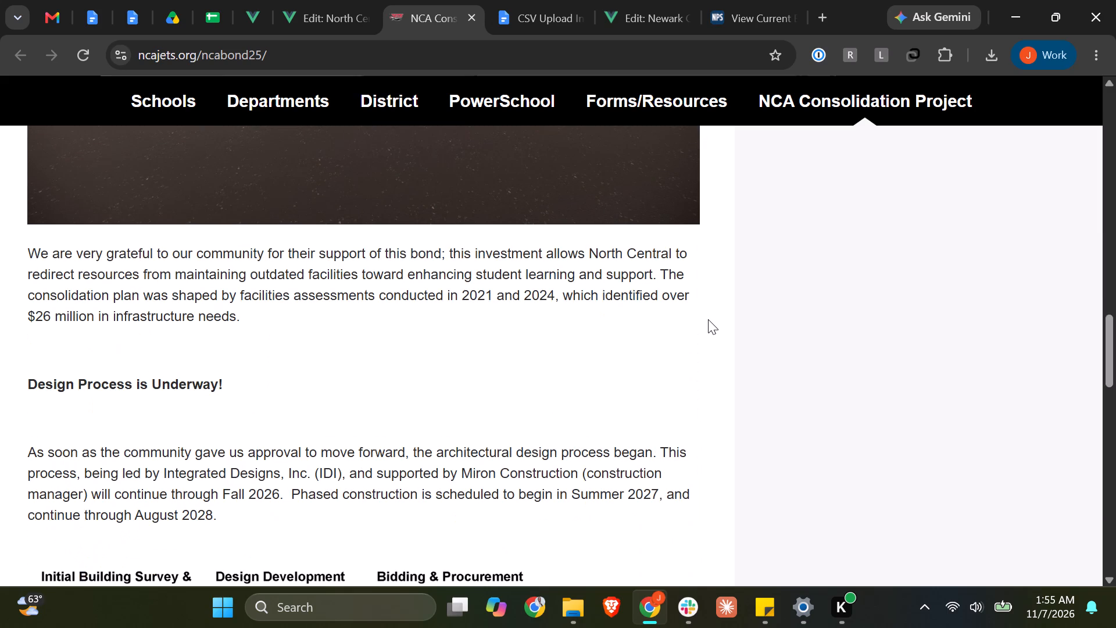
pyautogui.scroll(-4, 708, 319)
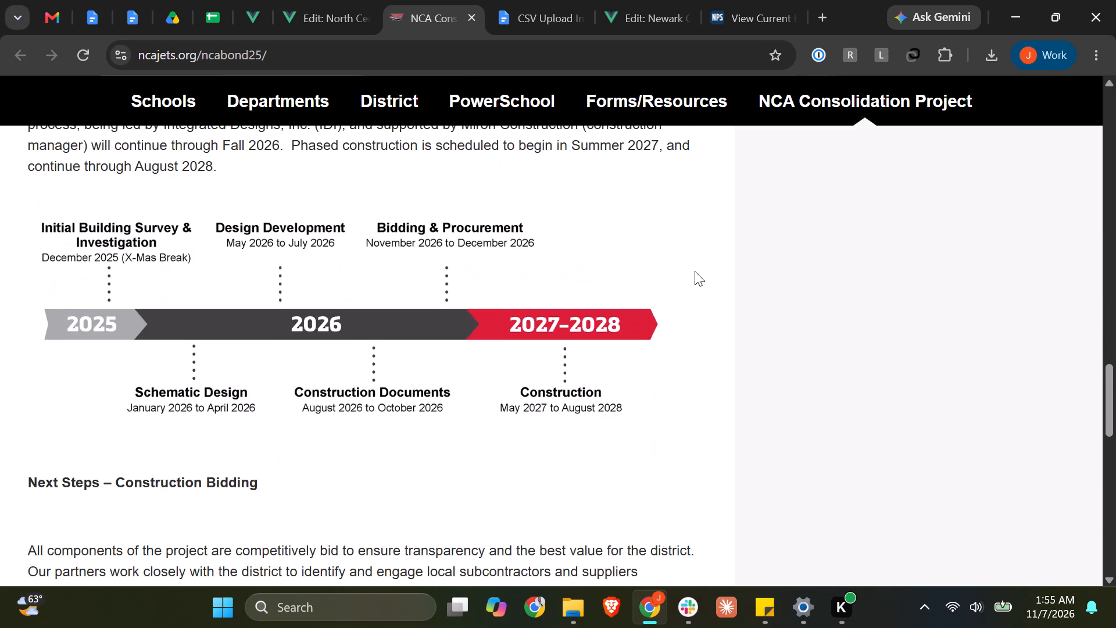
pyautogui.scroll(-2, 695, 267)
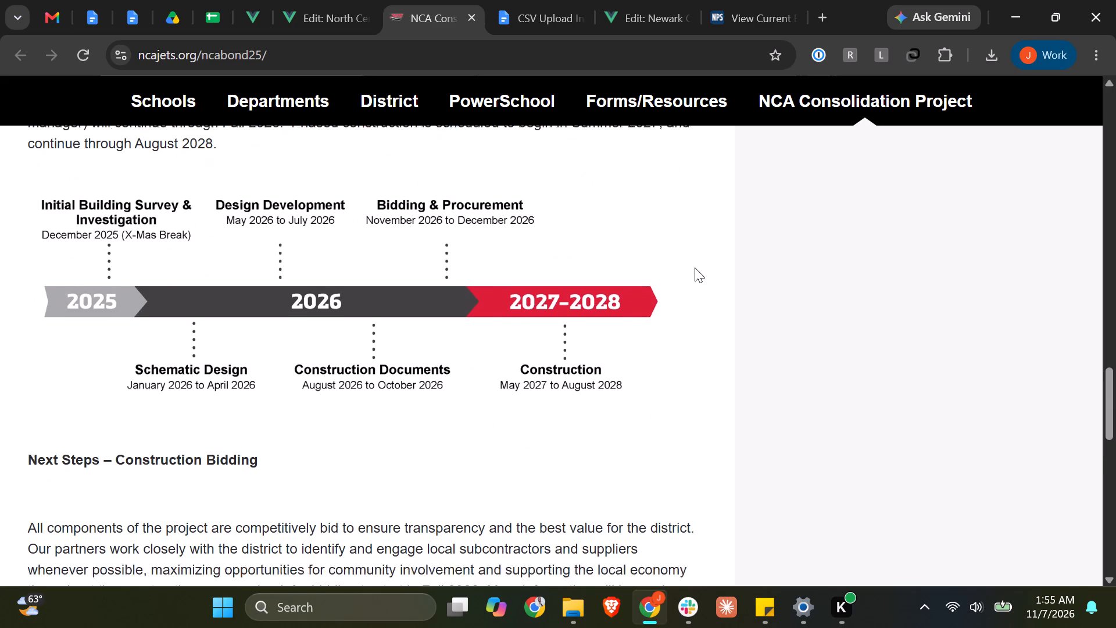
pyautogui.scroll(-2, 695, 267)
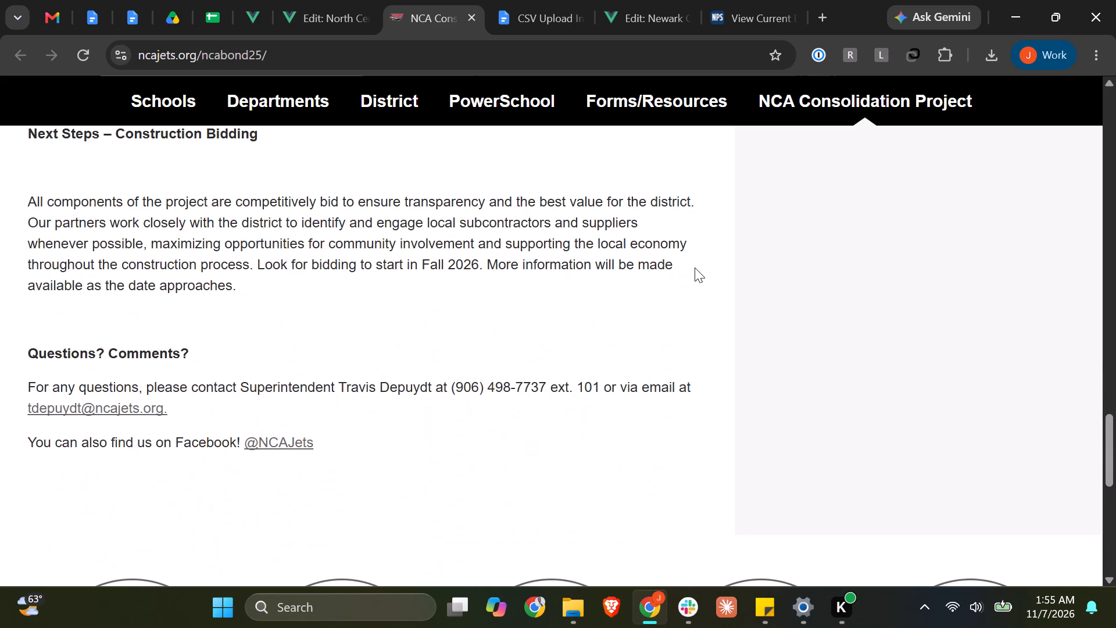